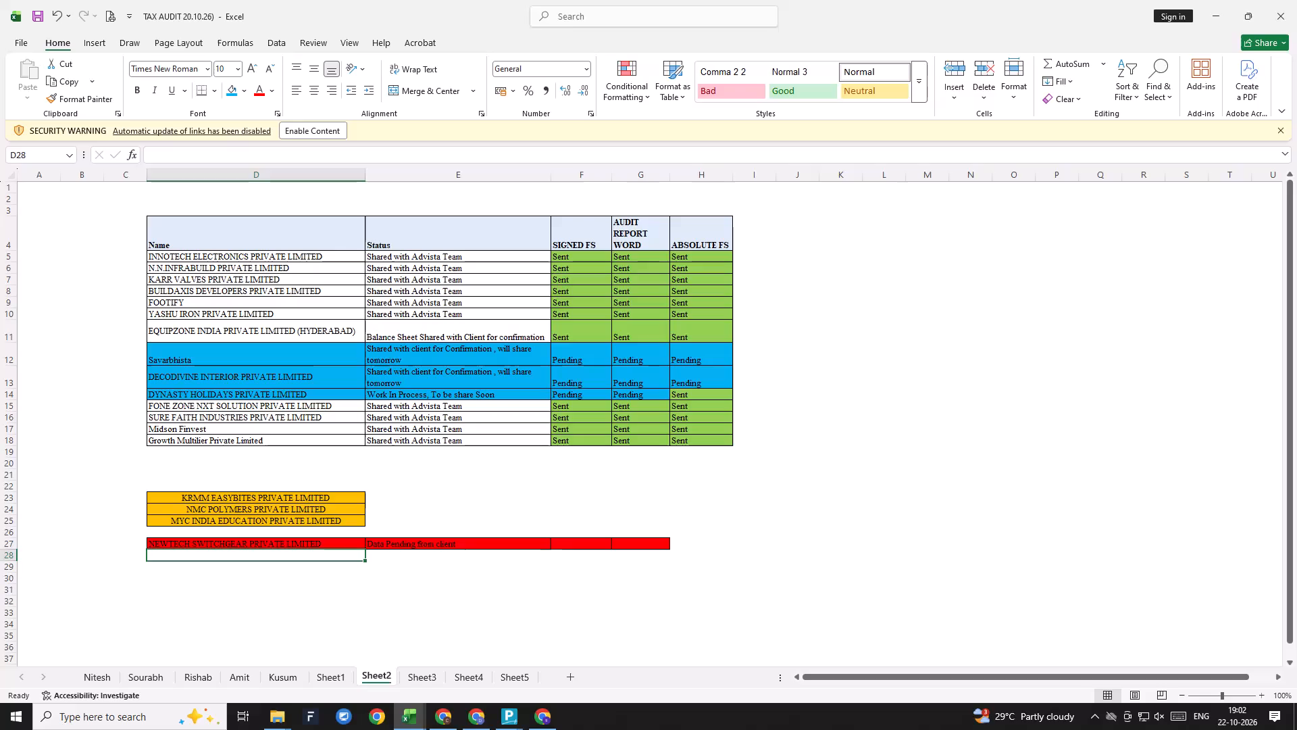
Save the TAX AUDIT 20.10.26 workbook.
left_click(478, 493)
key("ctrl+s")
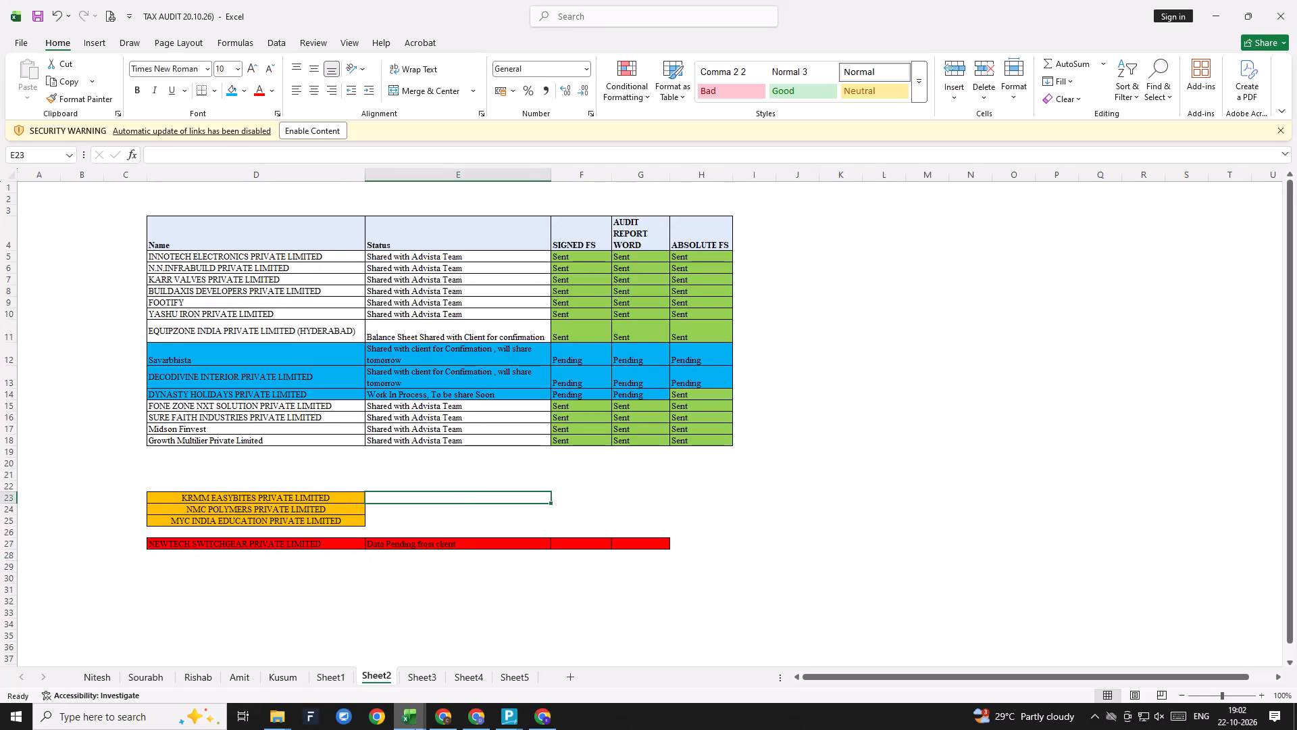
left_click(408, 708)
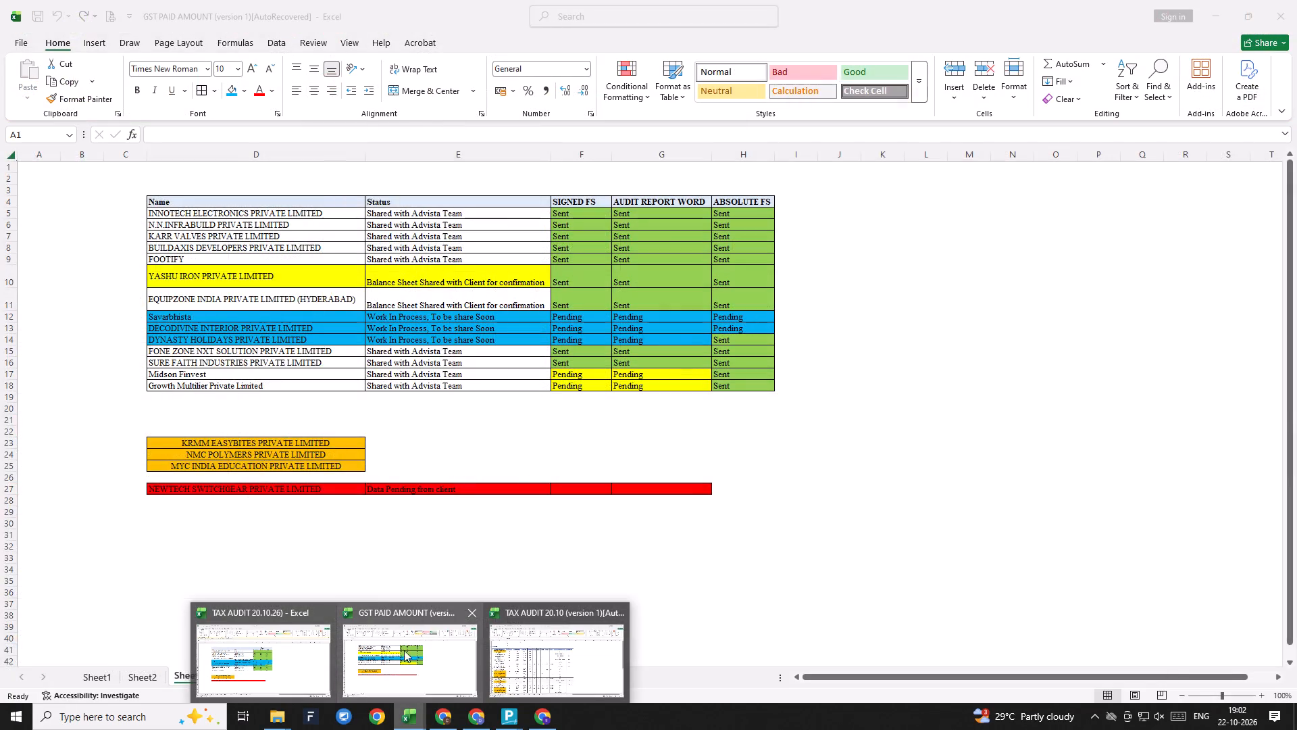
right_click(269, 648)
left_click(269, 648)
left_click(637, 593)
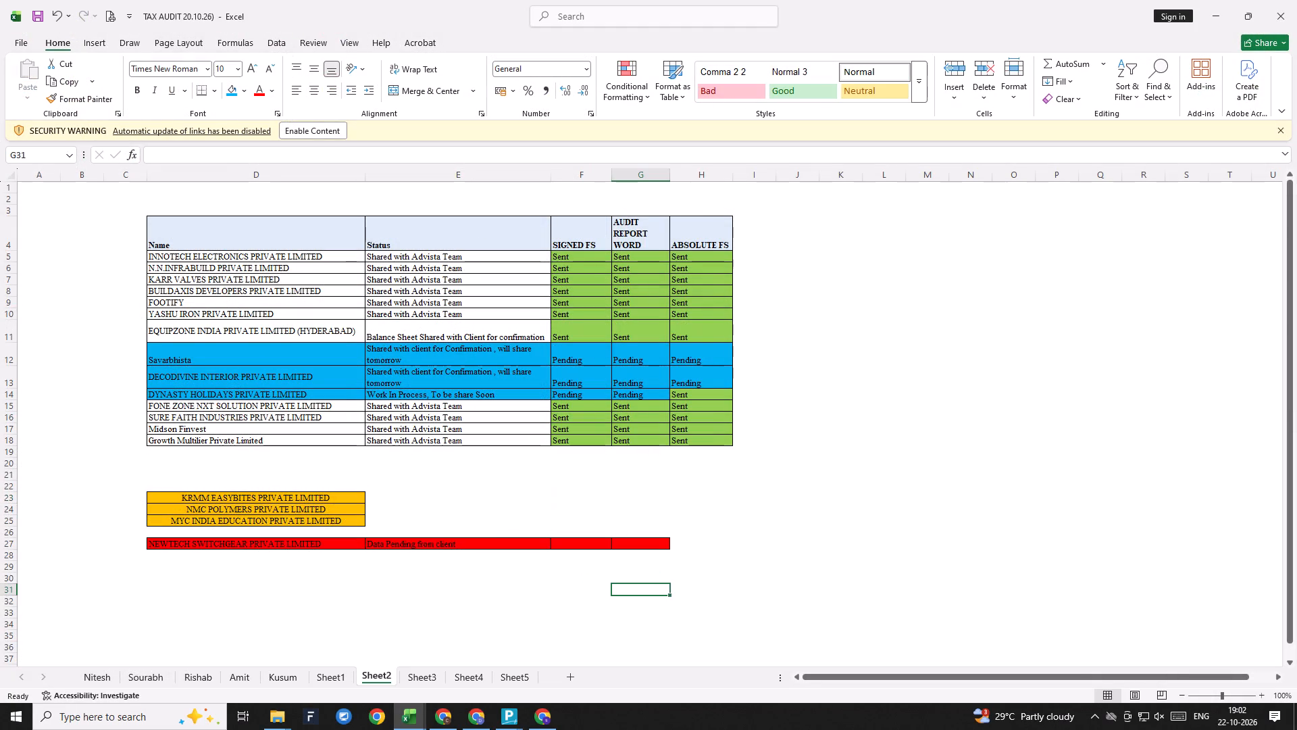
Switch to File Explorer and open the Dynasty Holiday folder within the FY 2025-26 tax audit folder.
left_click(278, 716)
right_click(278, 716)
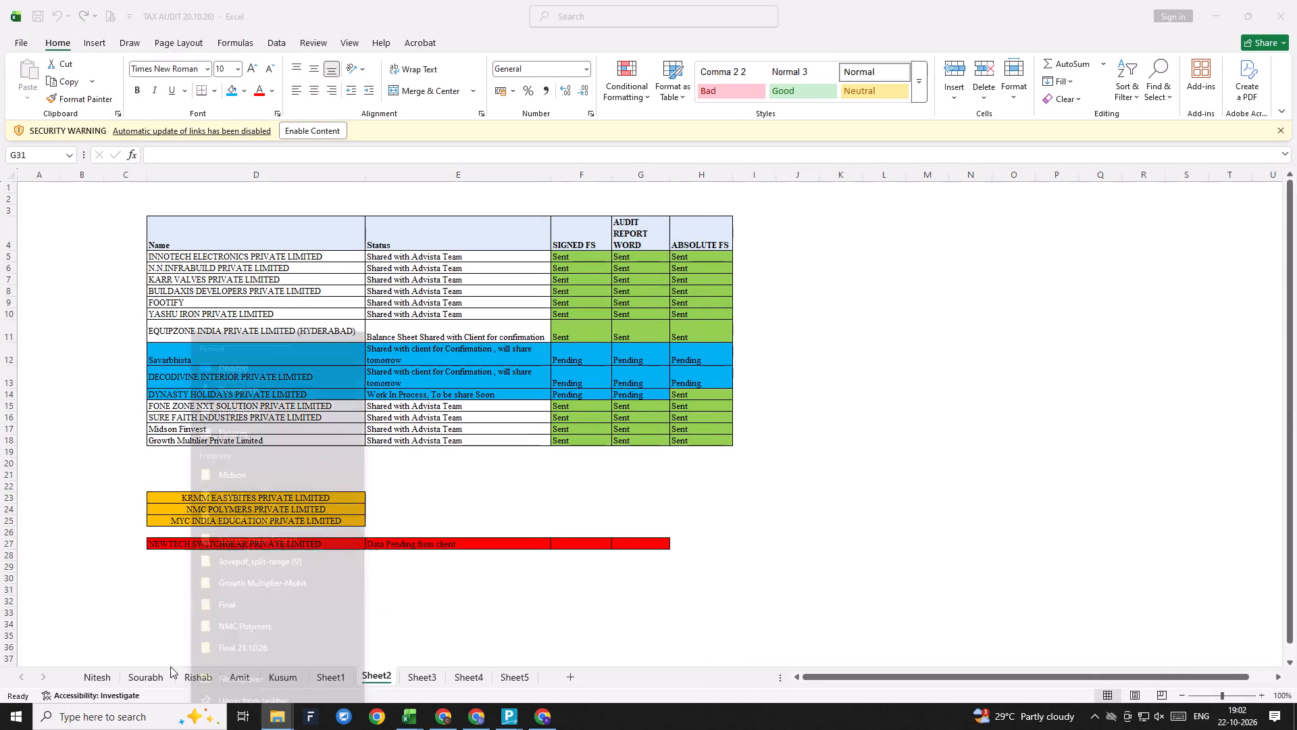
left_click(424, 623)
left_click(284, 716)
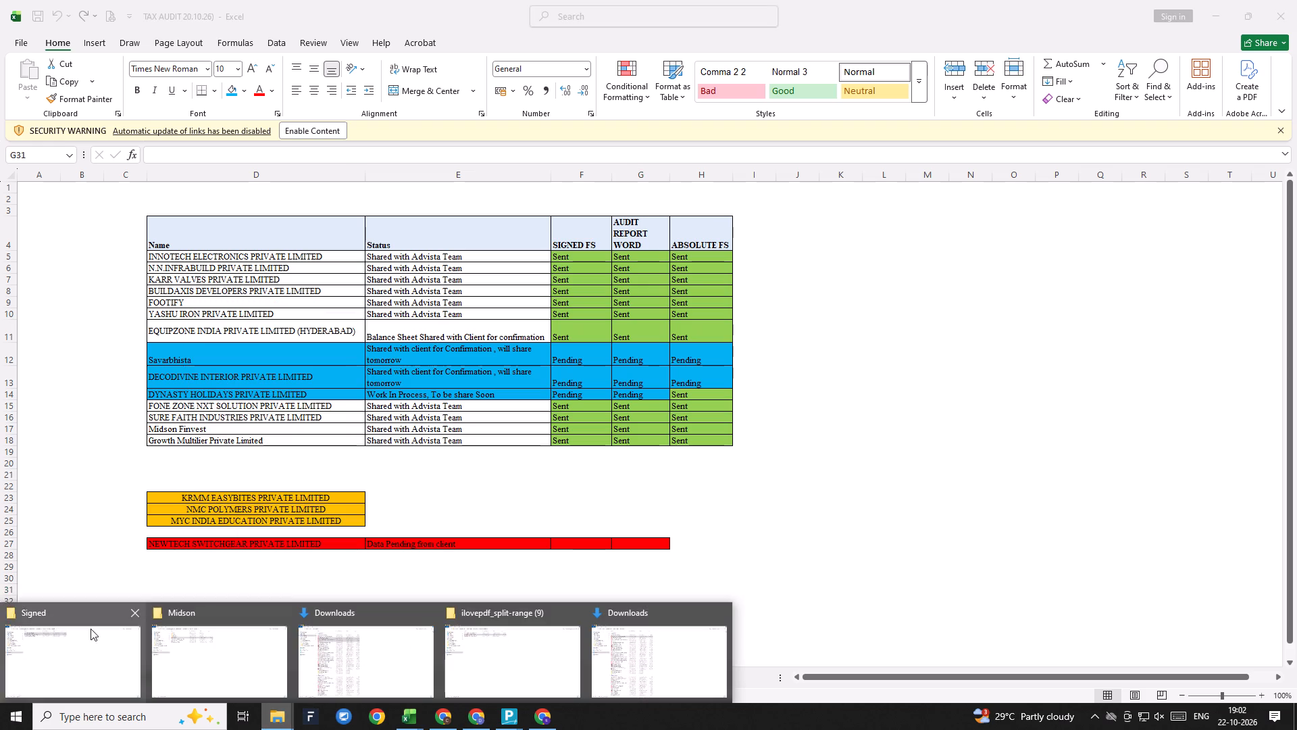
left_click(91, 650)
left_click(357, 45)
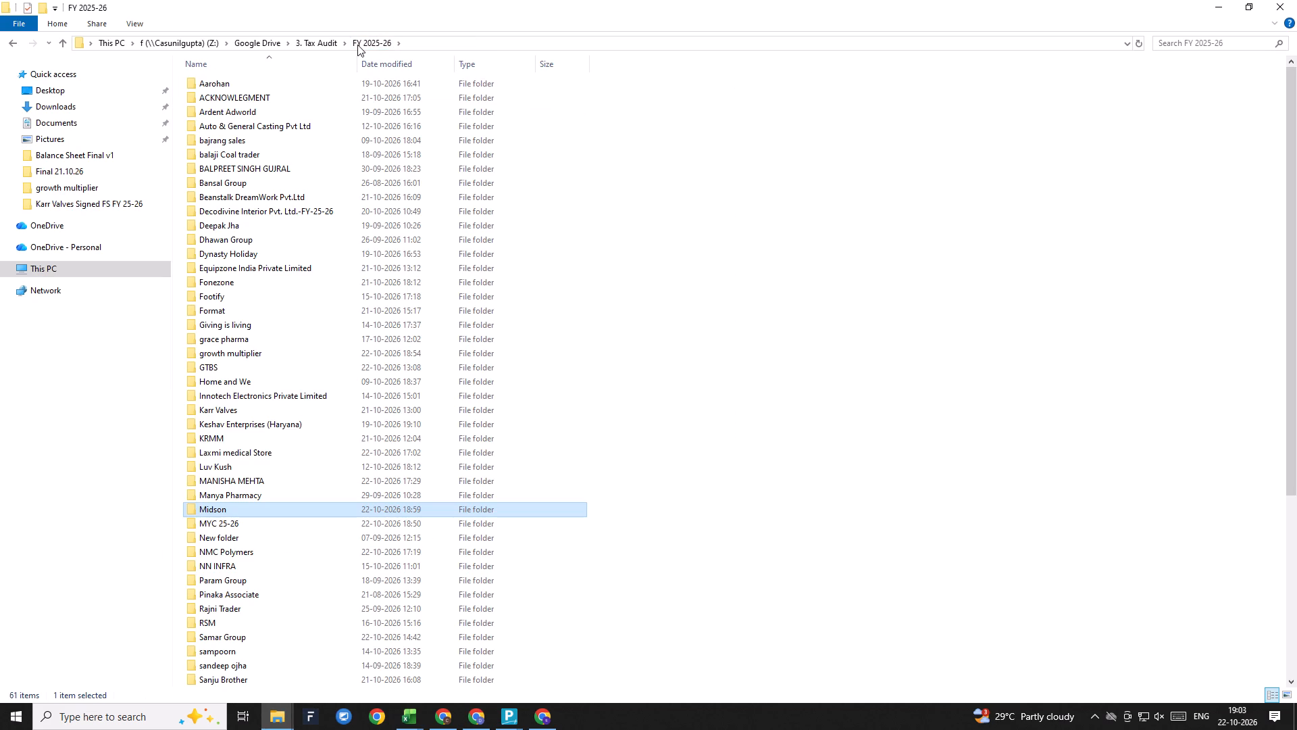
type("dy")
key("Return")
Open the "dynasty signed Final" PDF from the Dynasty Holiday folder.
key("Down")
key("Down")
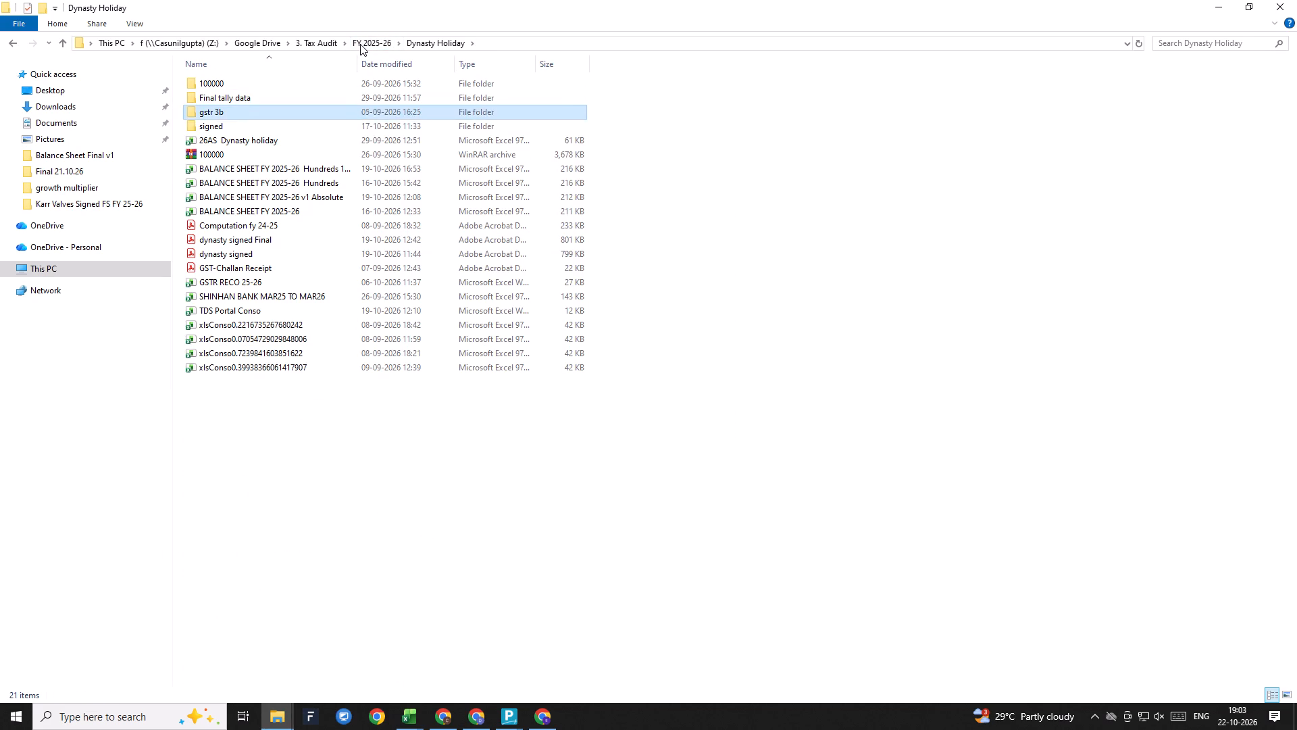
key("Down")
key("Down")
key("Down")
key("Down")
key("Down")
key("Down")
key("Down")
key("Down")
key("Down")
key("Down")
key("Down")
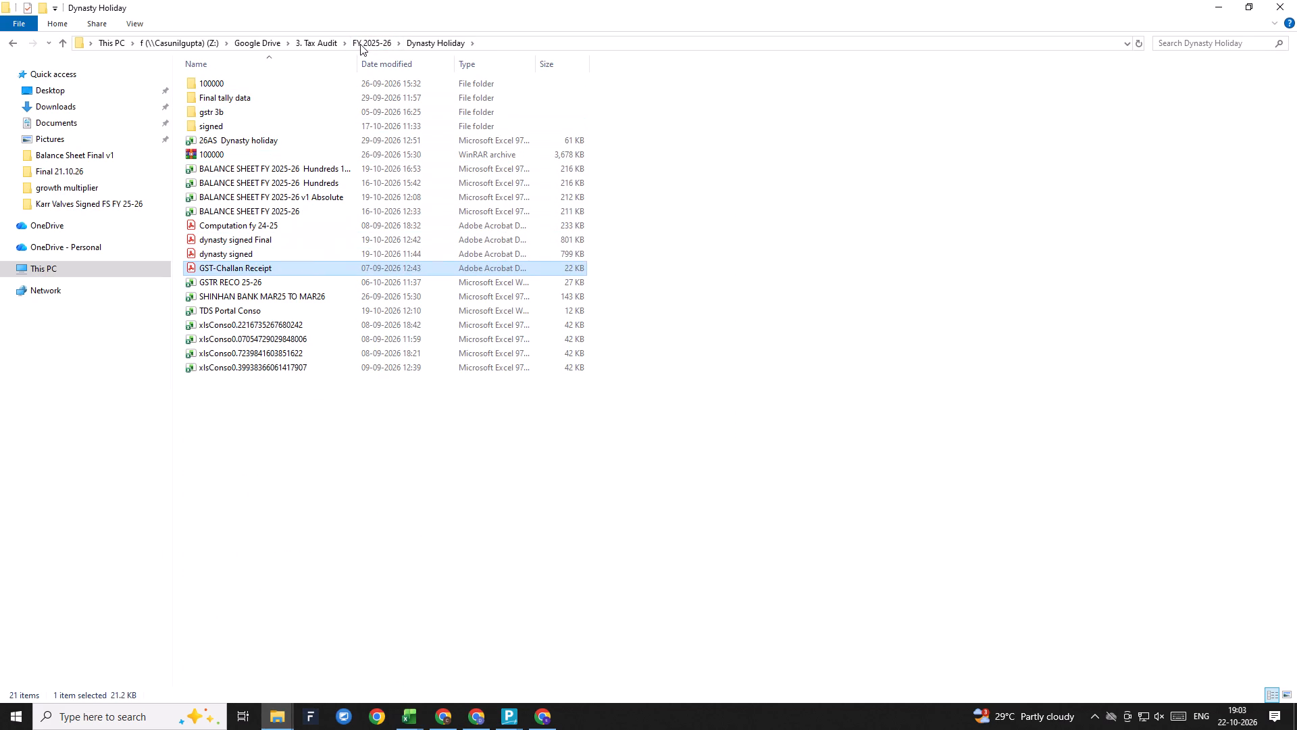
key("Up")
key("Up")
key("Down")
key("Up")
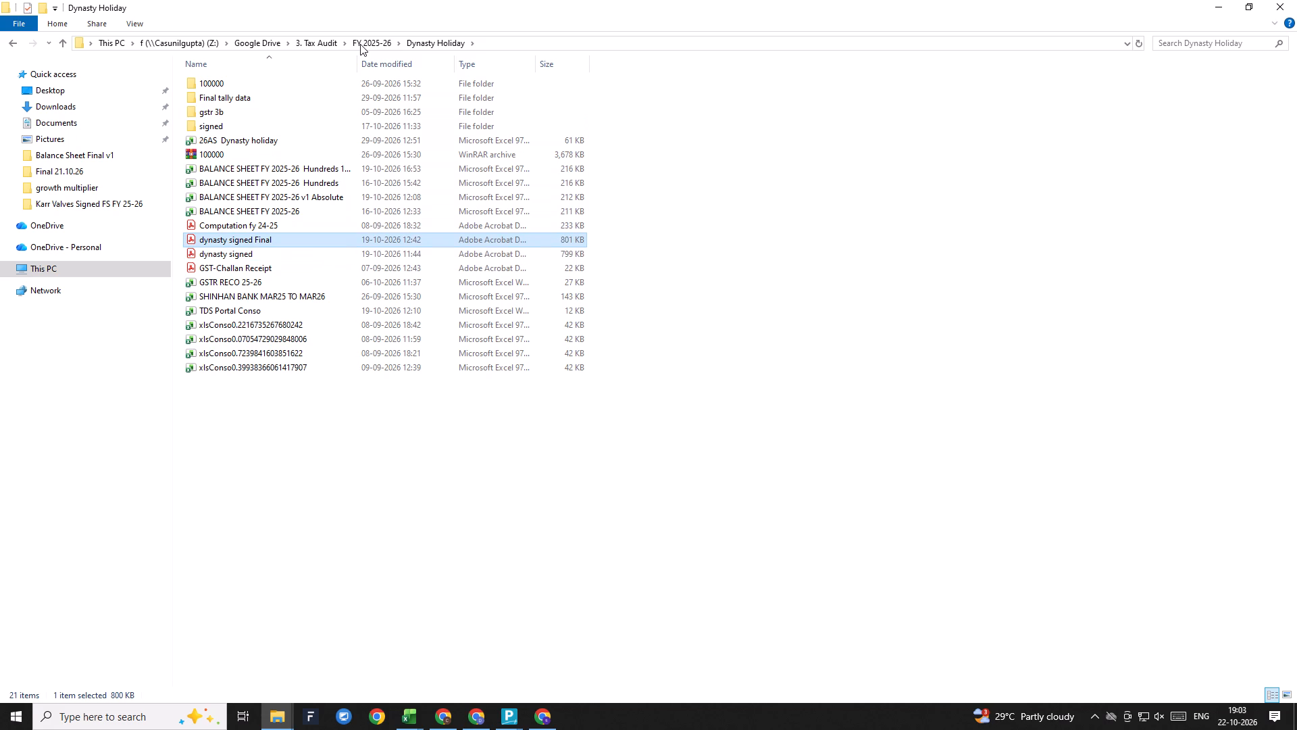
key("Return")
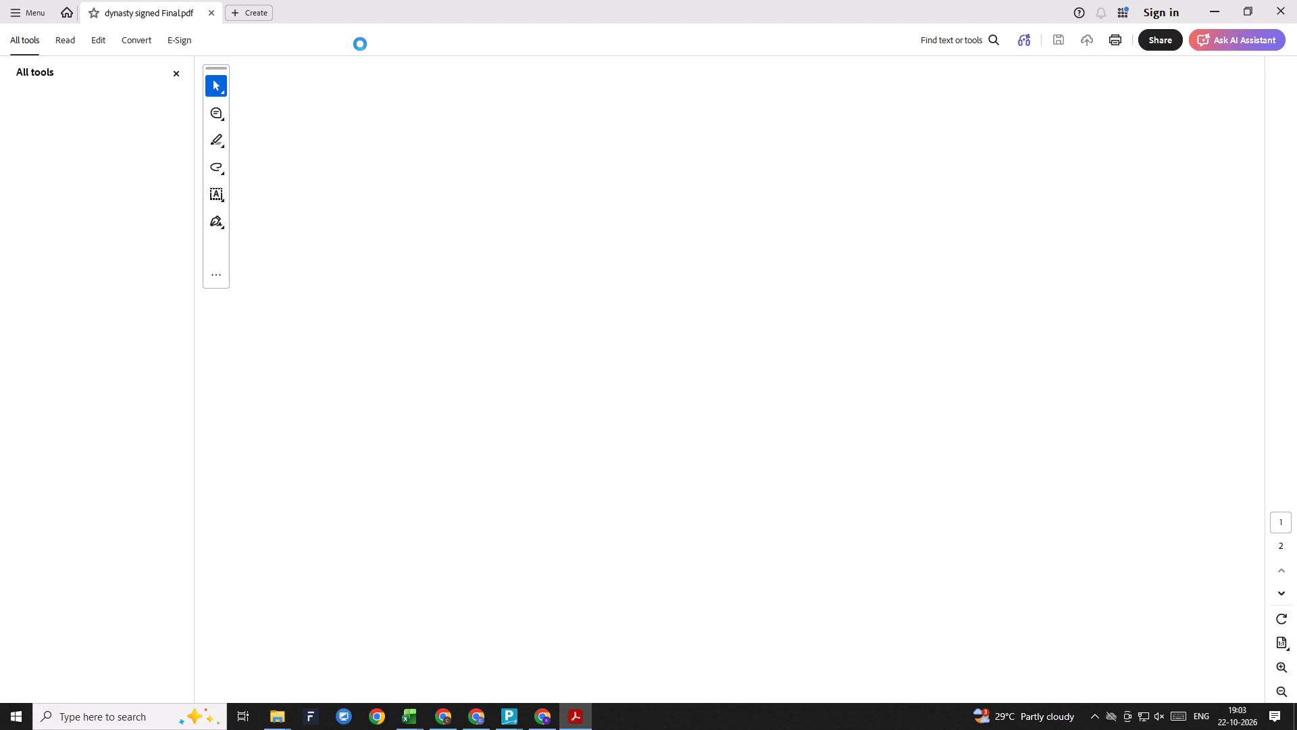
Examine the signed balance sheet and profit and loss account of Dynasty Holidays, and close the PDF.
scroll(701, 362, "down", 4)
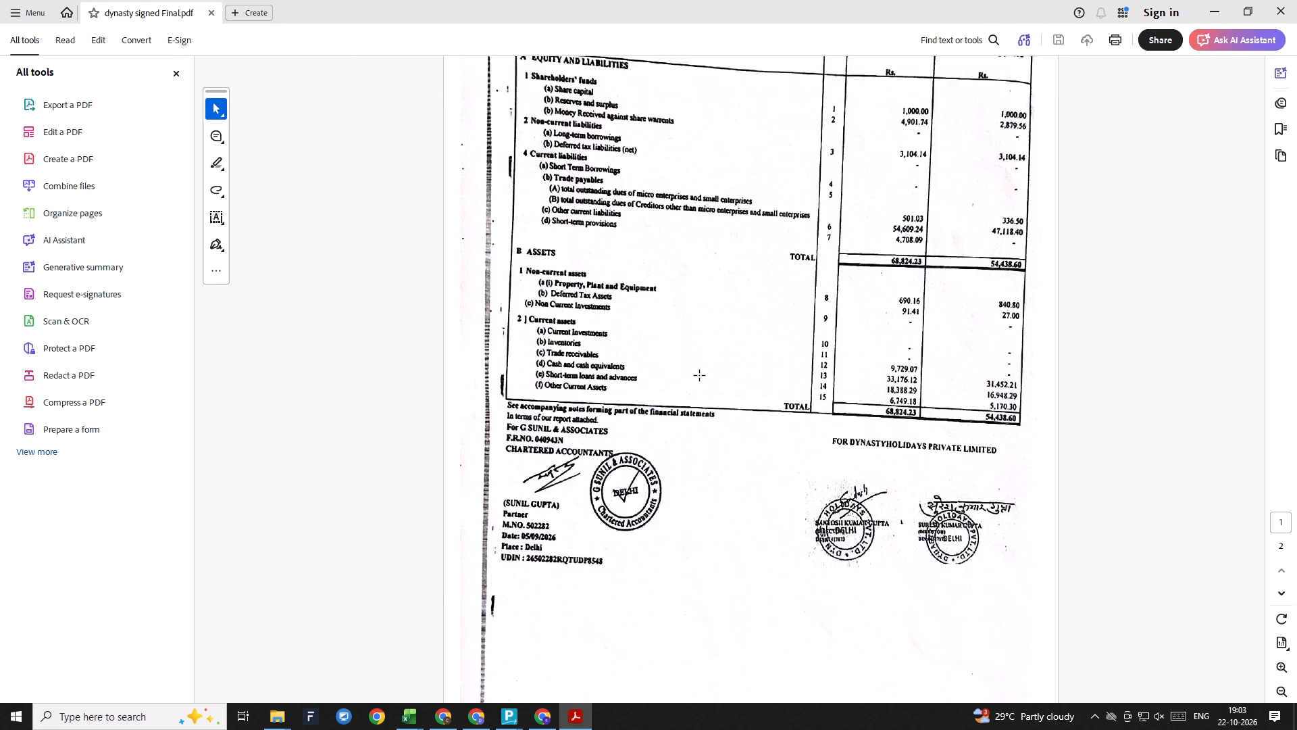
scroll(738, 435, "down", 5)
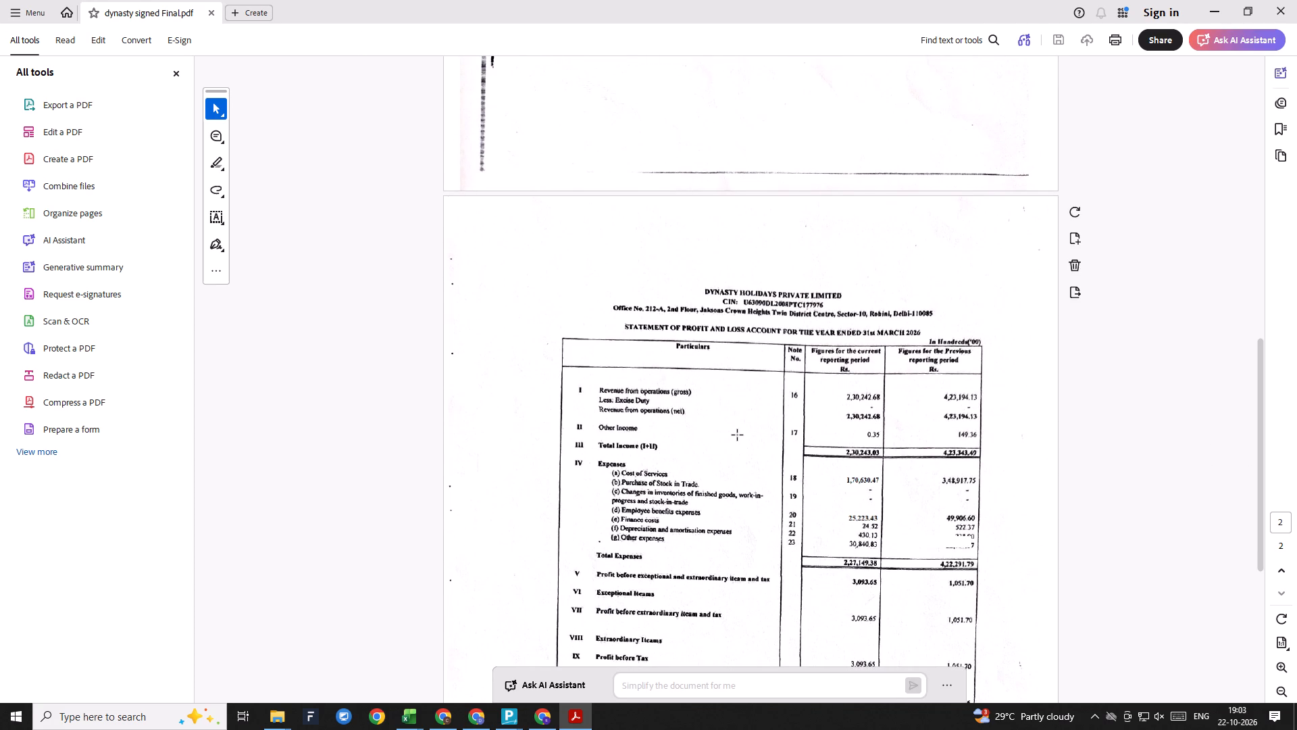
scroll(739, 424, "down", 2)
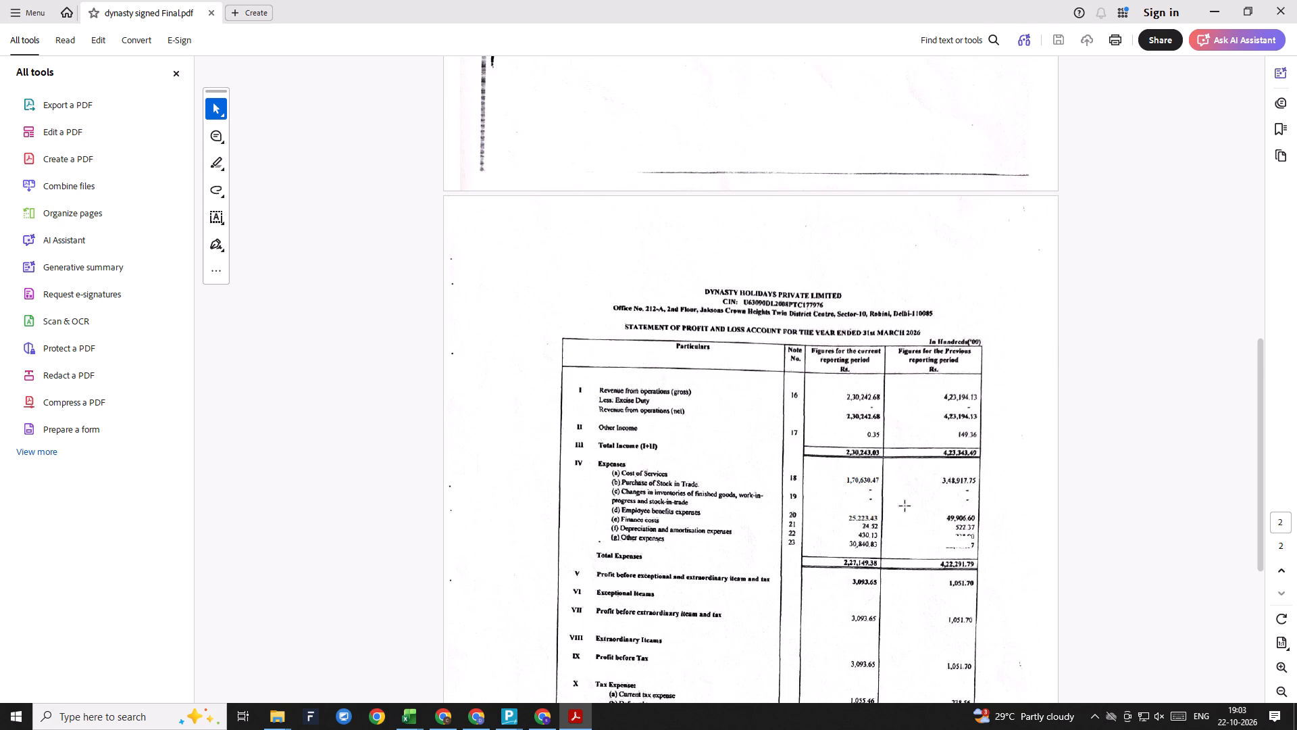
scroll(972, 496, "down", 4)
scroll(742, 458, "up", 1)
left_click(1278, 17)
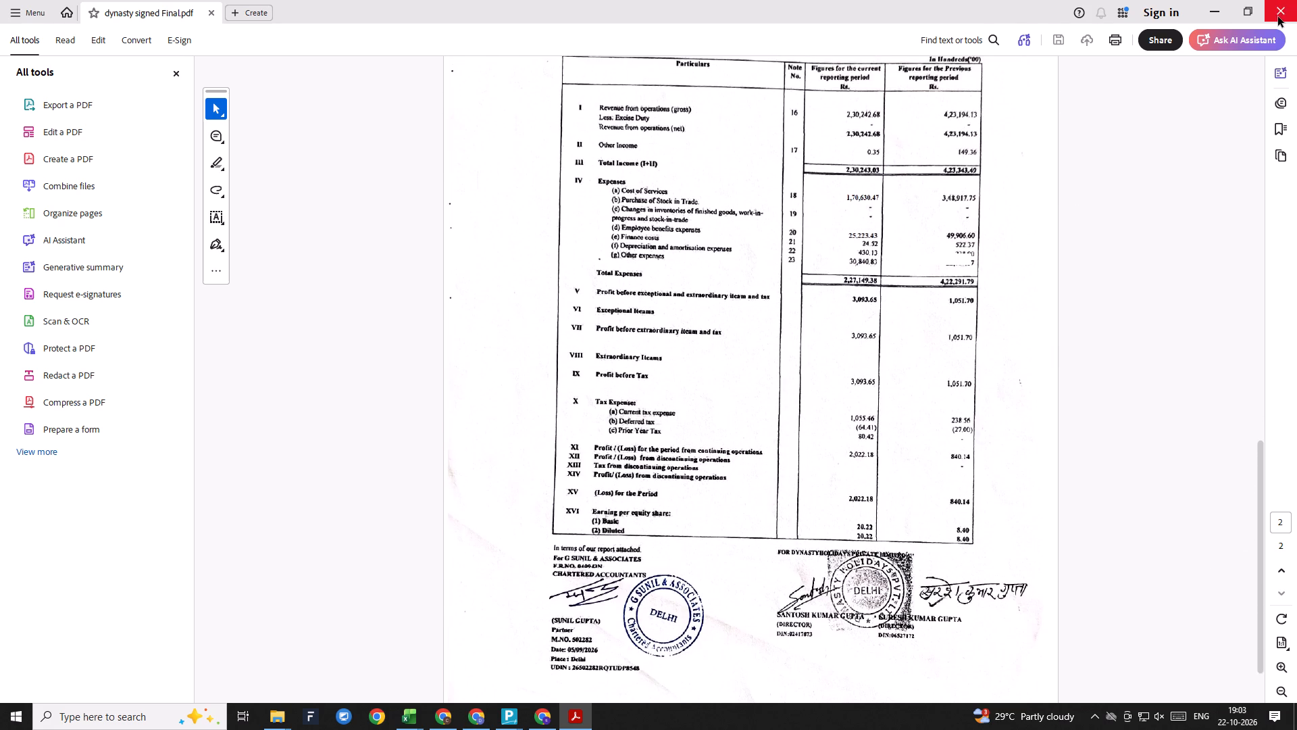
Open the Dynasty Holiday FY 25-26 PDF from the "signed" subfolder.
key("Up")
key("Up")
key("Up")
key("Up")
key("Up")
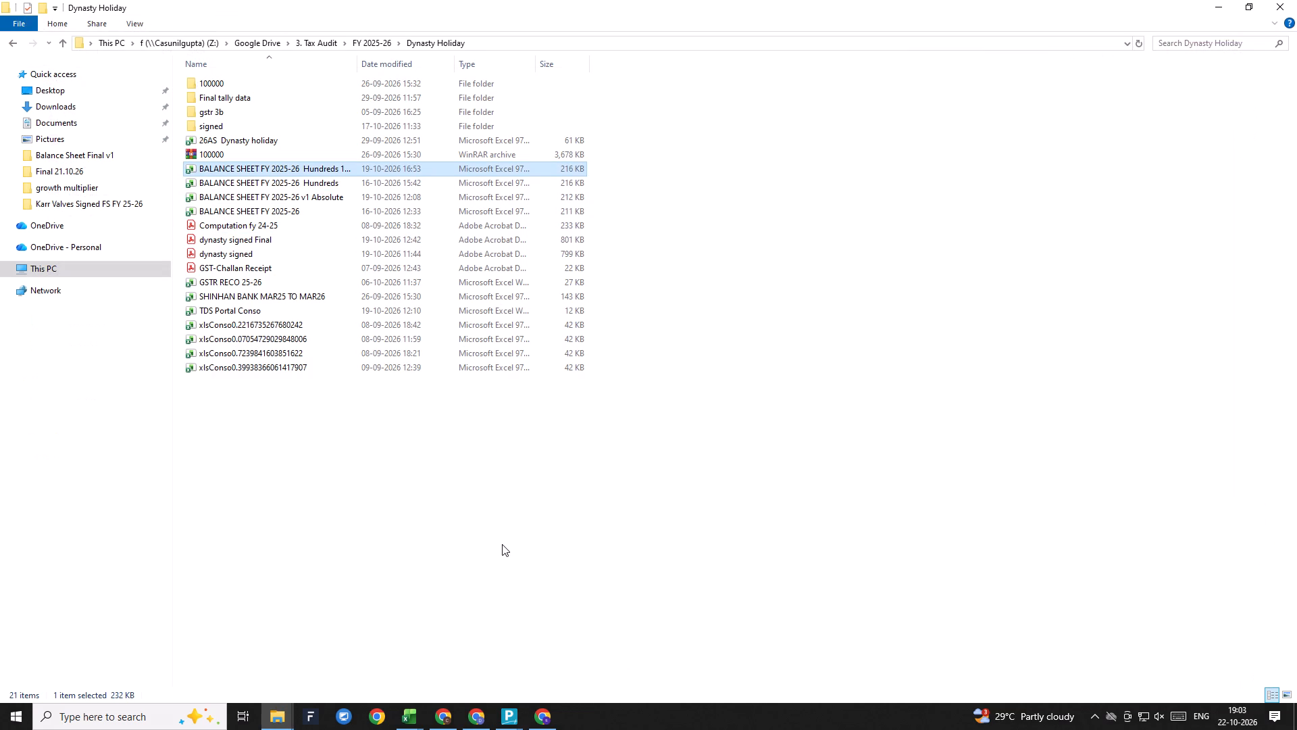
key("Up")
key("Up")
key("Up")
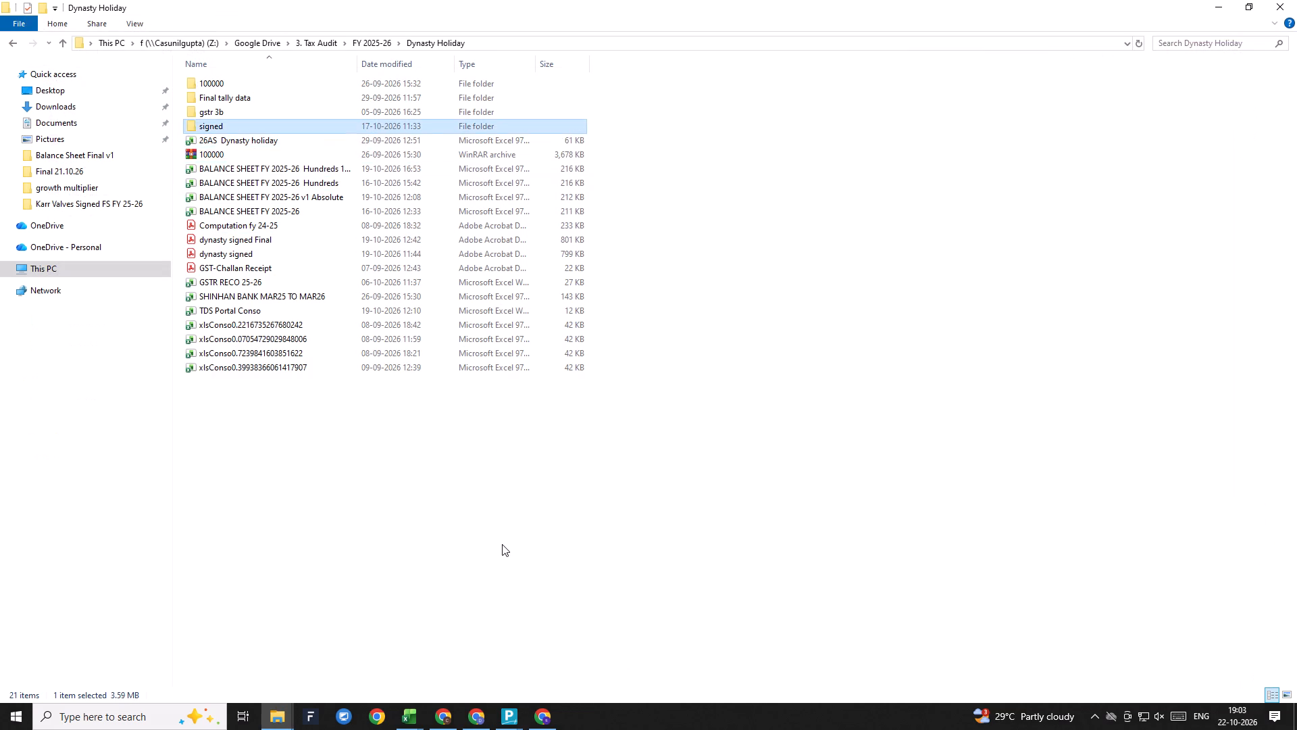
key("Return")
key("Down")
key("Down")
key("Down")
key("Return")
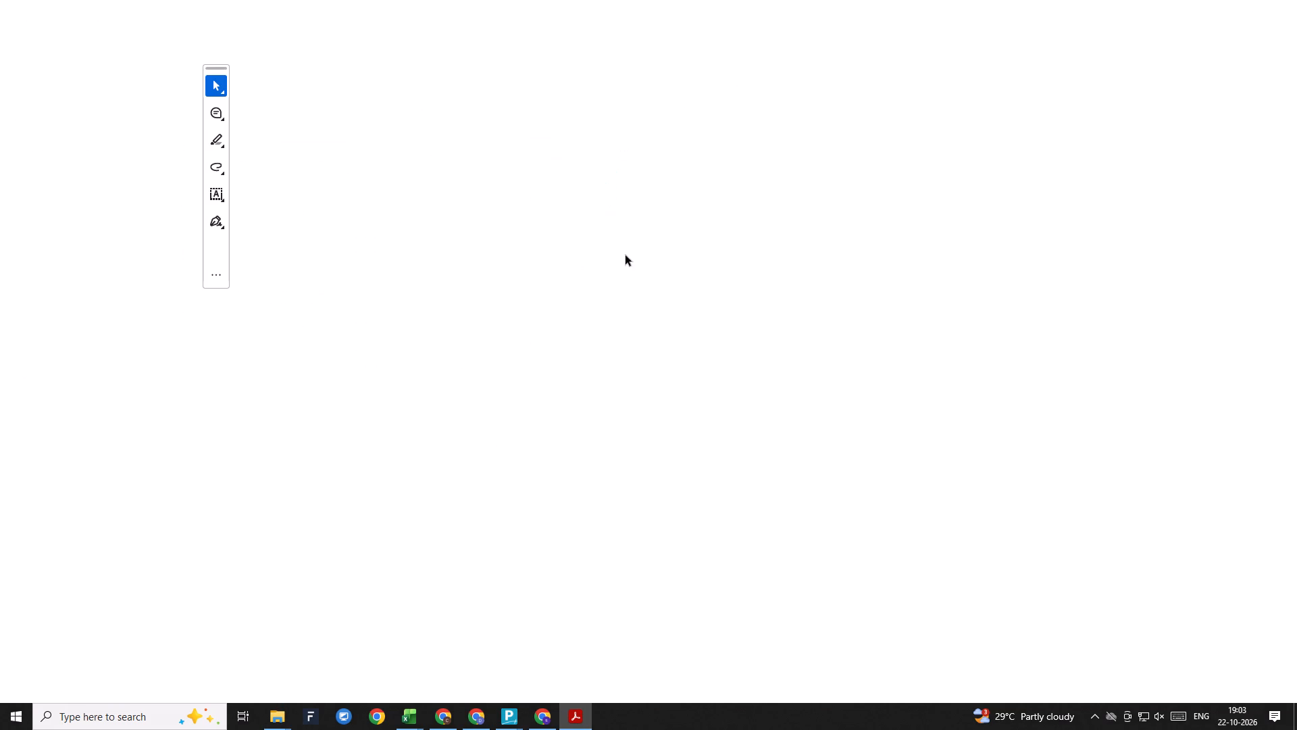
Examine the signed profit and loss account, balance sheet and cash flow statement in the Dynasty Holiday PDF.
scroll(717, 312, "down", 20)
scroll(717, 312, "down", 2)
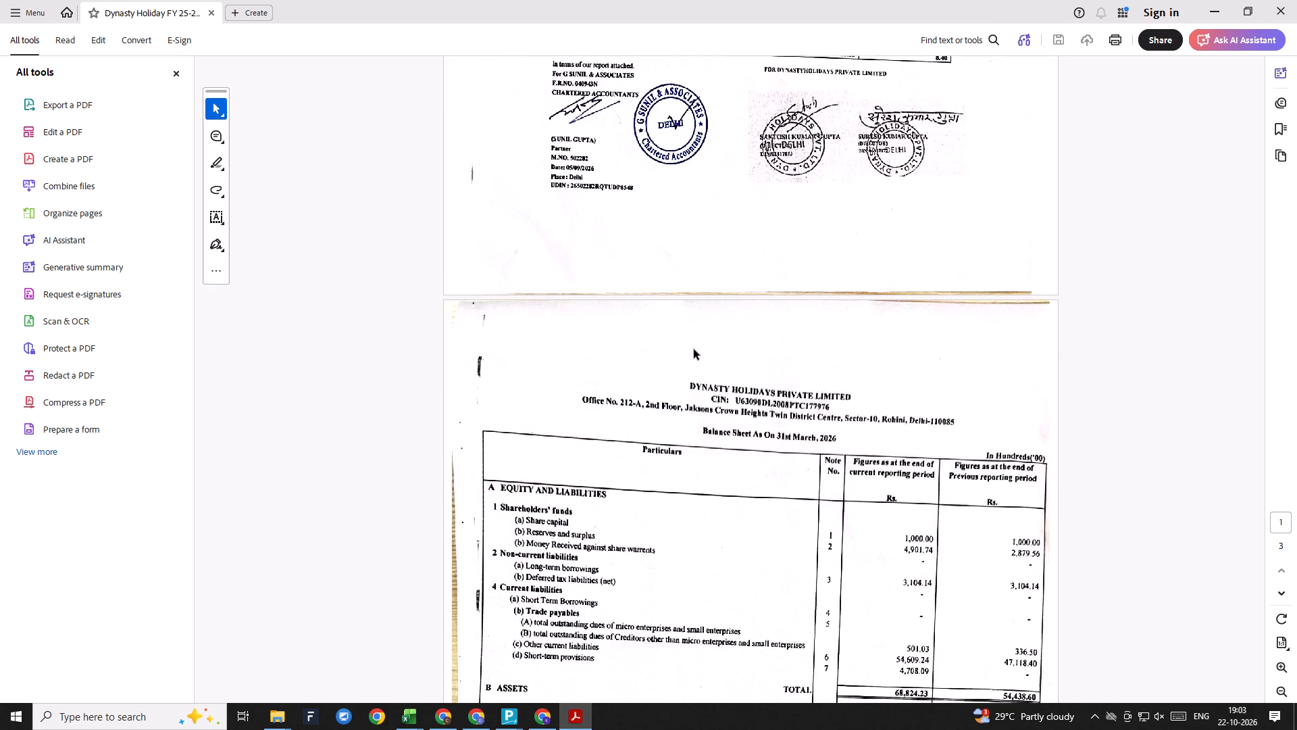
scroll(694, 349, "down", 20)
scroll(694, 349, "down", 9)
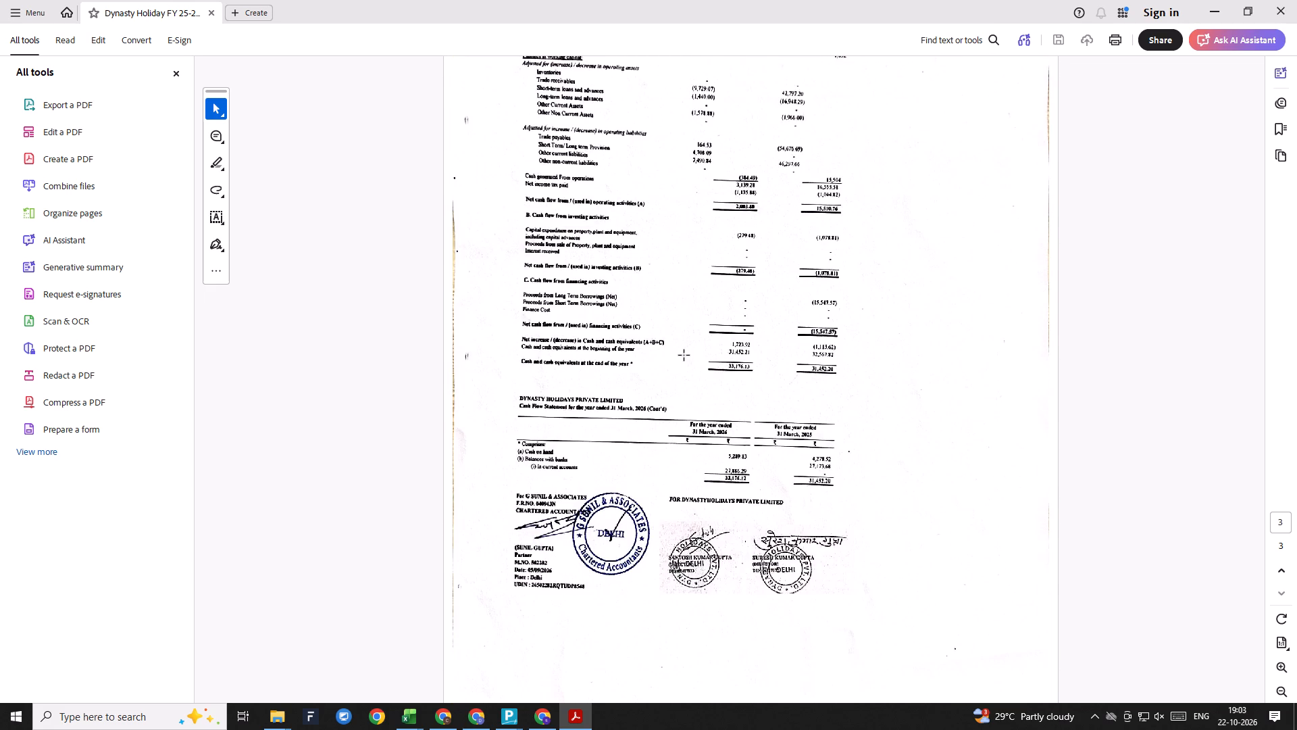
scroll(684, 356, "up", 16)
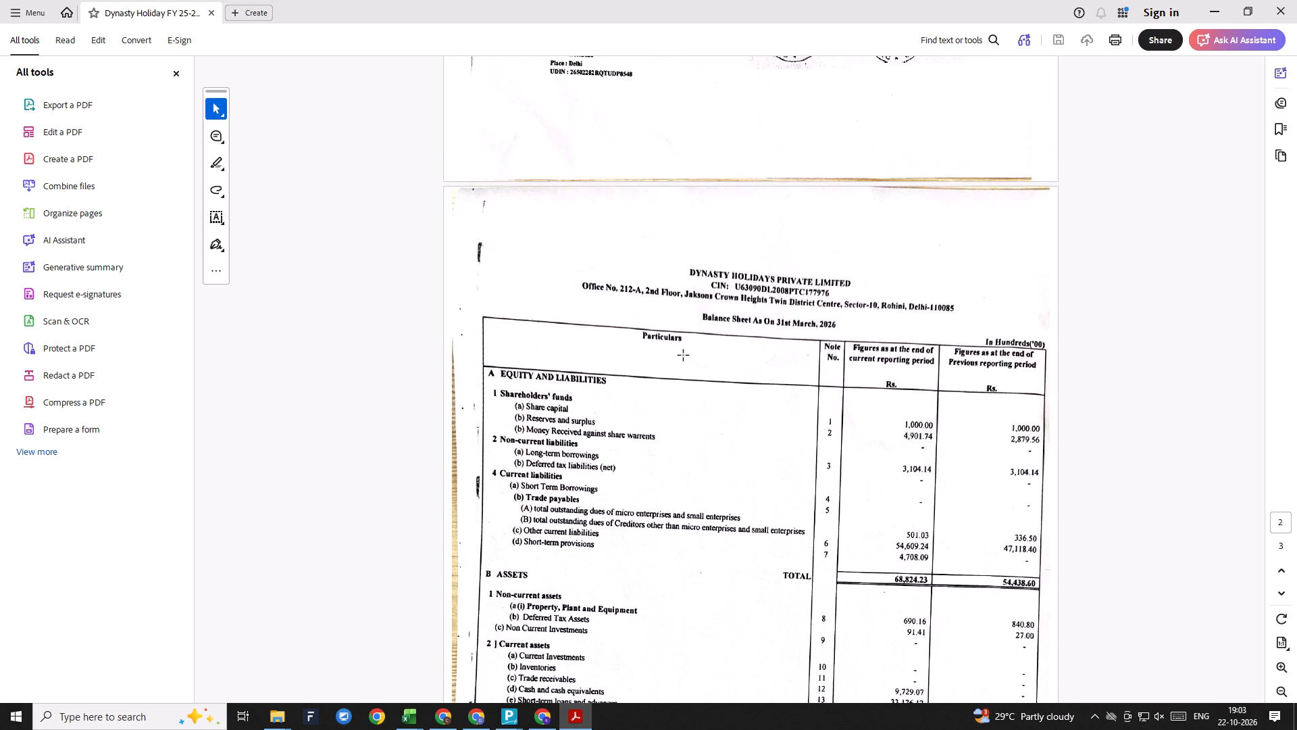
scroll(692, 352, "up", 8)
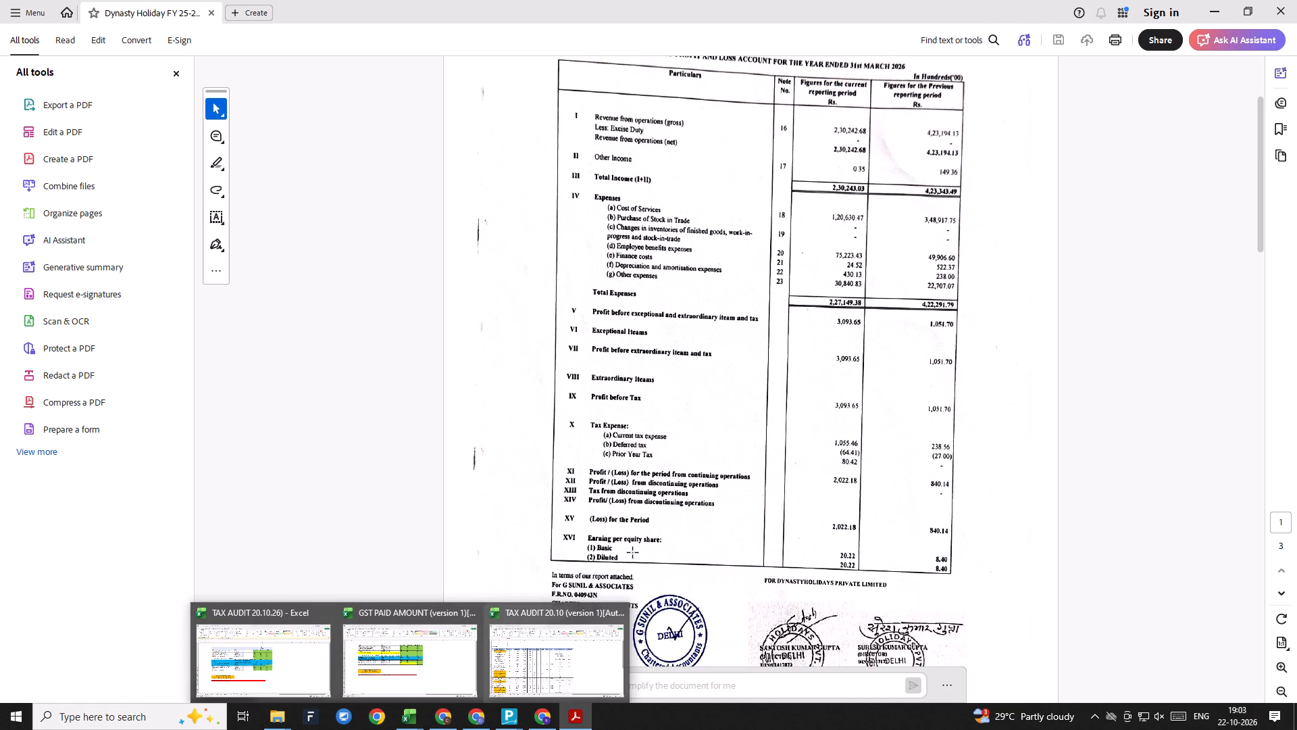
scroll(663, 536, "down", 4)
In the TAX AUDIT 20.10.26 workbook, set the status of DYNASTY HOLIDAYS PRIVATE LIMITED to "will share Tomorrow".
left_click(416, 712)
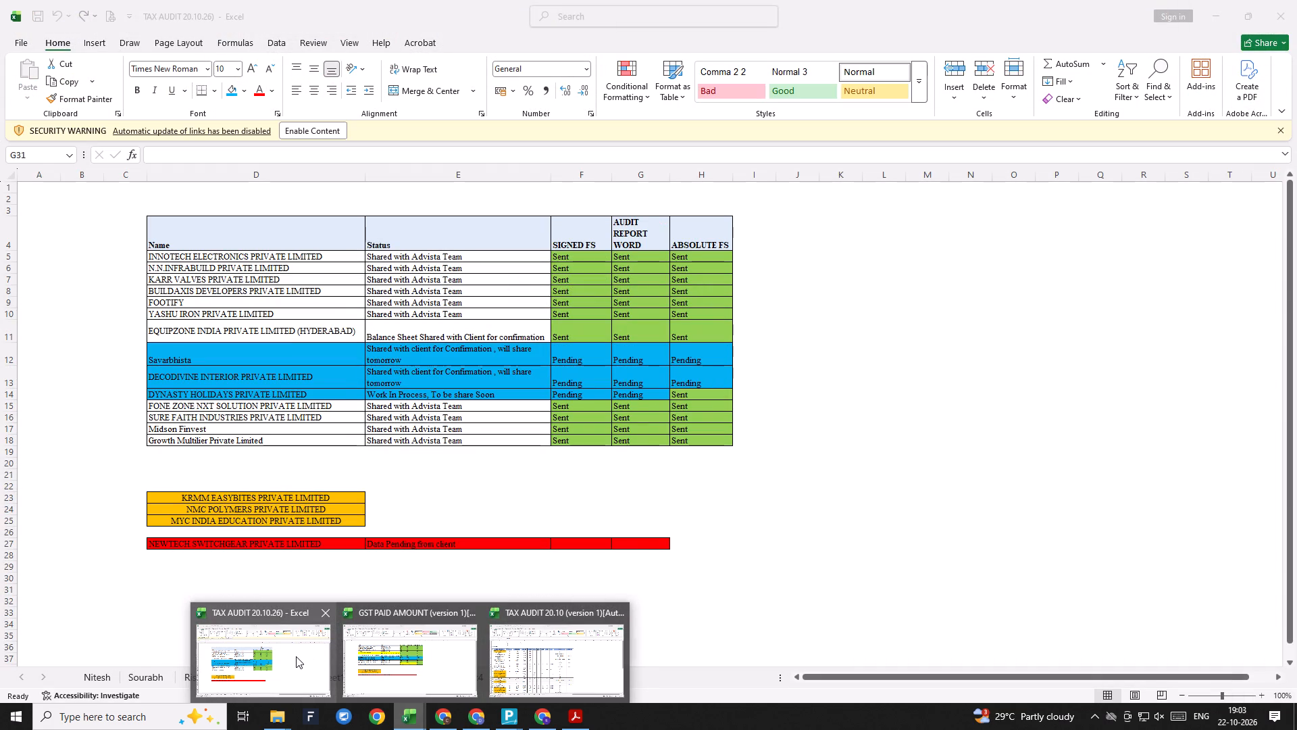
left_click(296, 656)
left_click(438, 393)
key("Left")
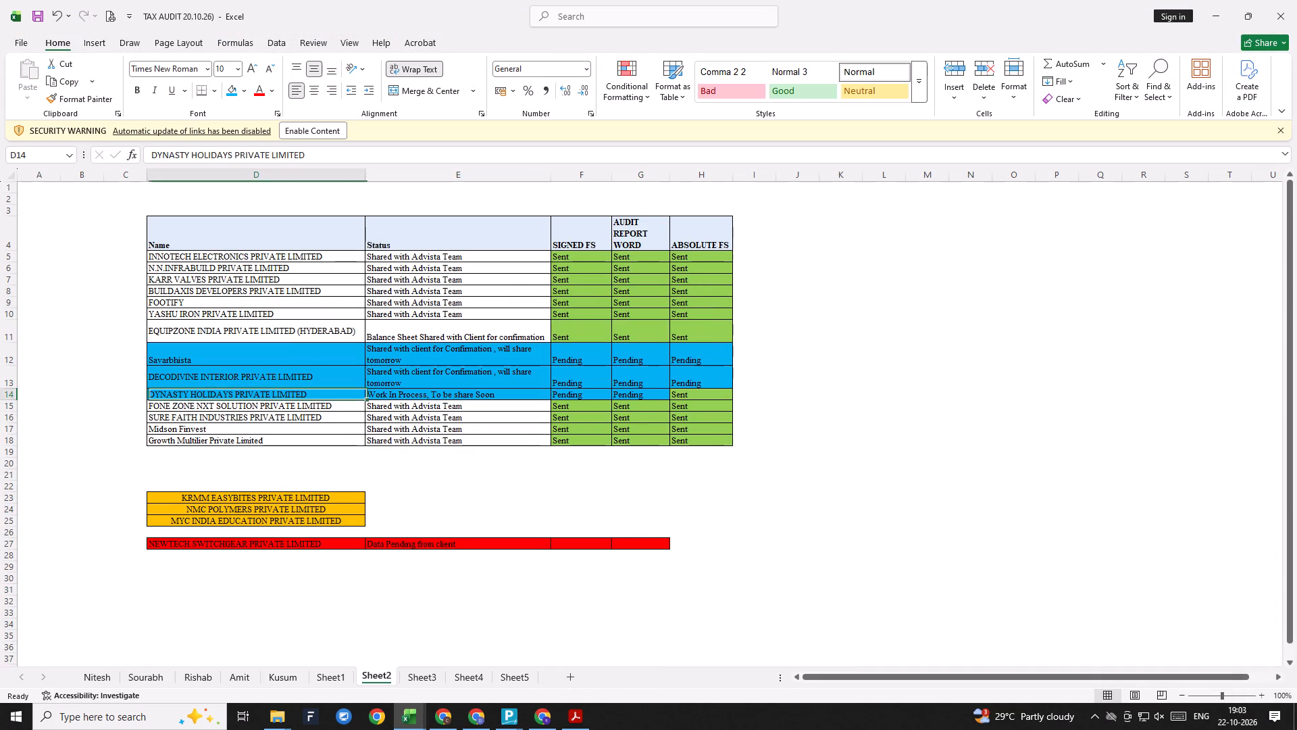
key("Right")
key("Up")
key("Down")
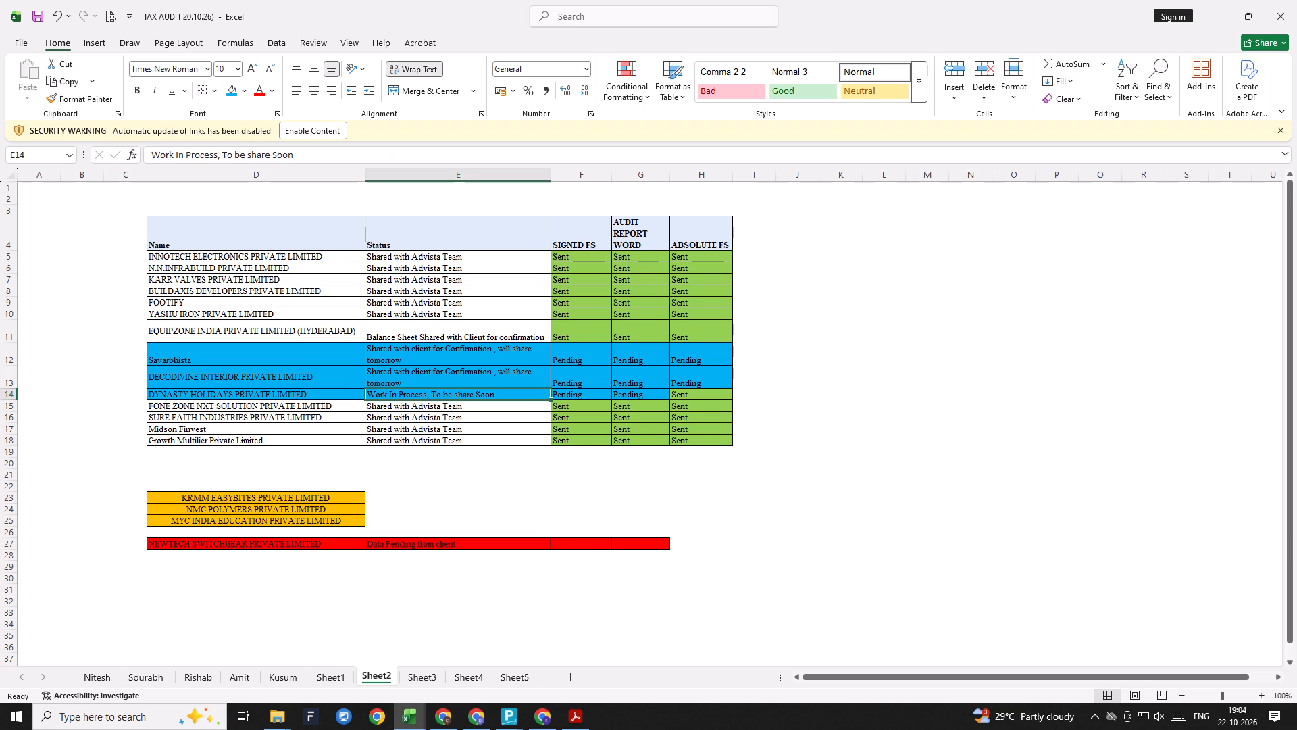
type("will shate")
key("space")
key("BackSpace")
key("BackSpace")
key("BackSpace")
type("re")
key("space")
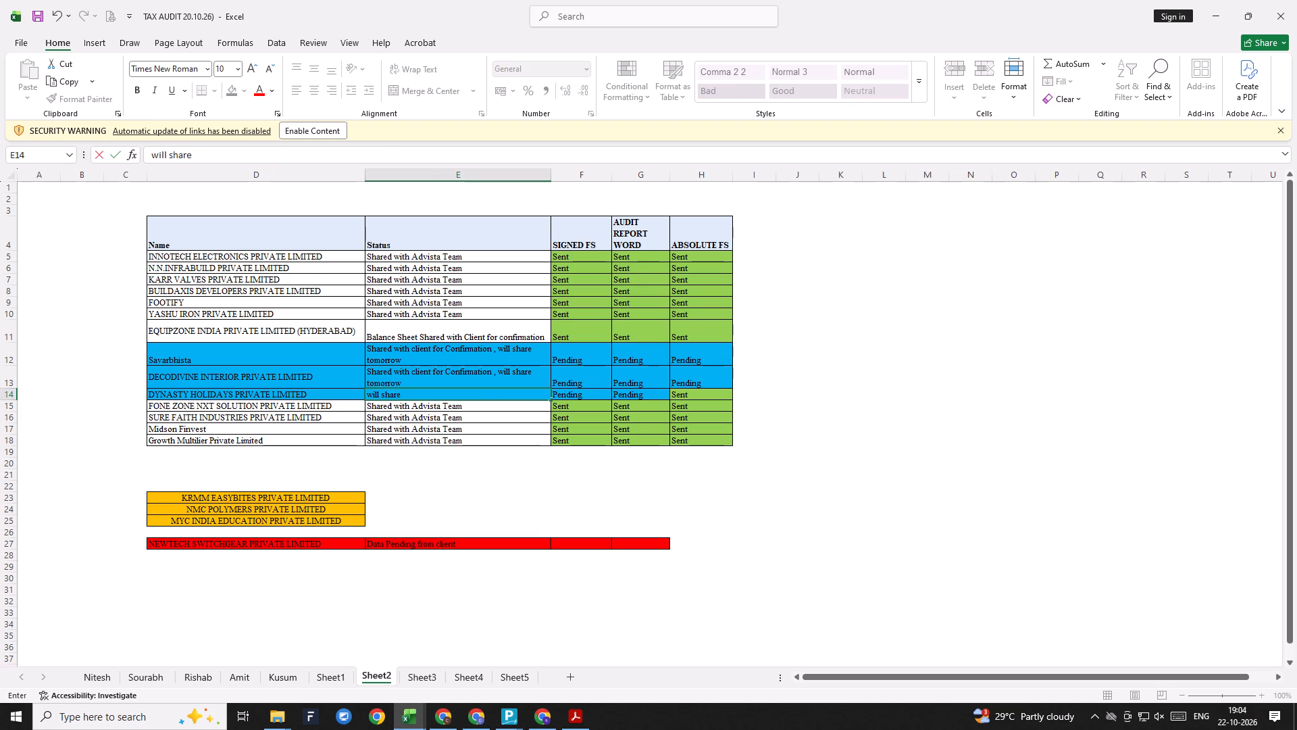
key("BackSpace")
key("BackSpace")
type("rrpw")
key("space")
key("BackSpace")
key("BackSpace")
key("BackSpace")
type("ow")
key("space")
key("Return")
Go through the Signed FS and Audit Report Word entries of the companies in the status table.
key("Up")
key("Right")
key("Right")
key("Up")
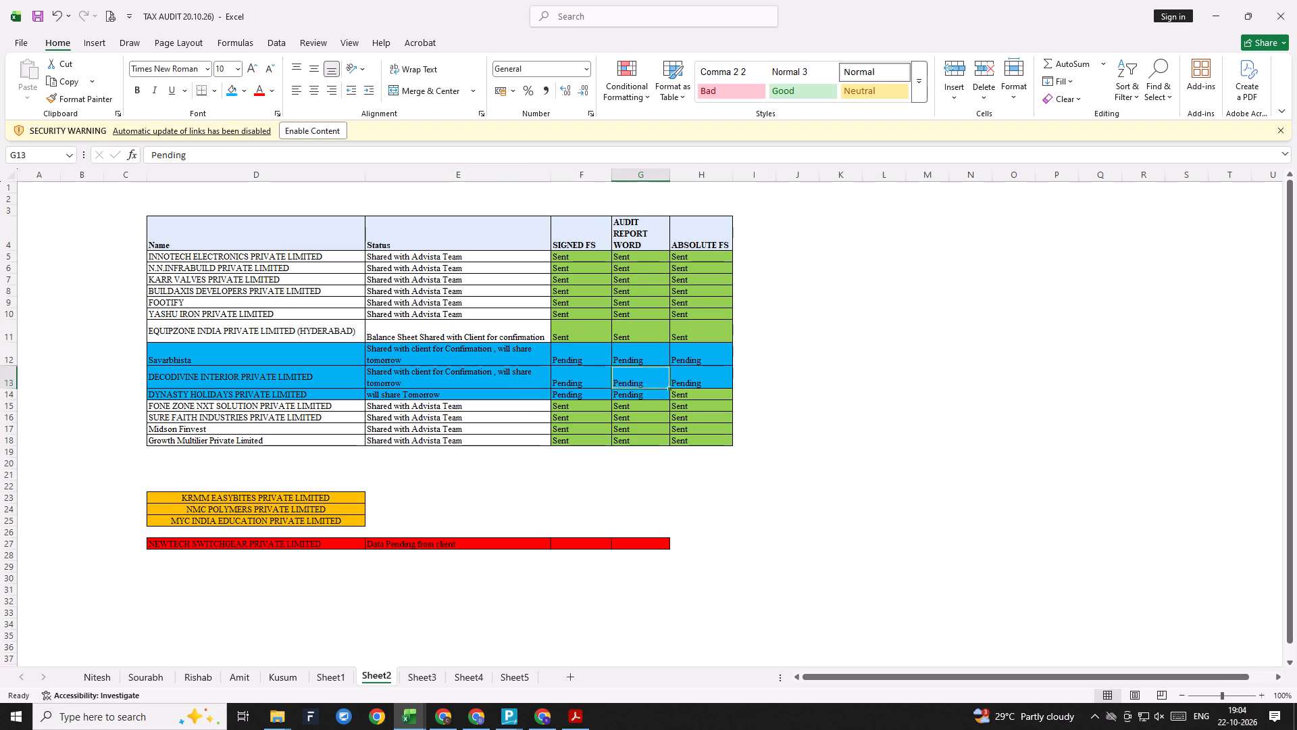
key("Up")
key("Up")
key("Up")
key("Up")
key("Up")
key("Up")
key("Up")
key("Up")
key("Left")
key("Up")
key("Up")
key("Down")
key("Down")
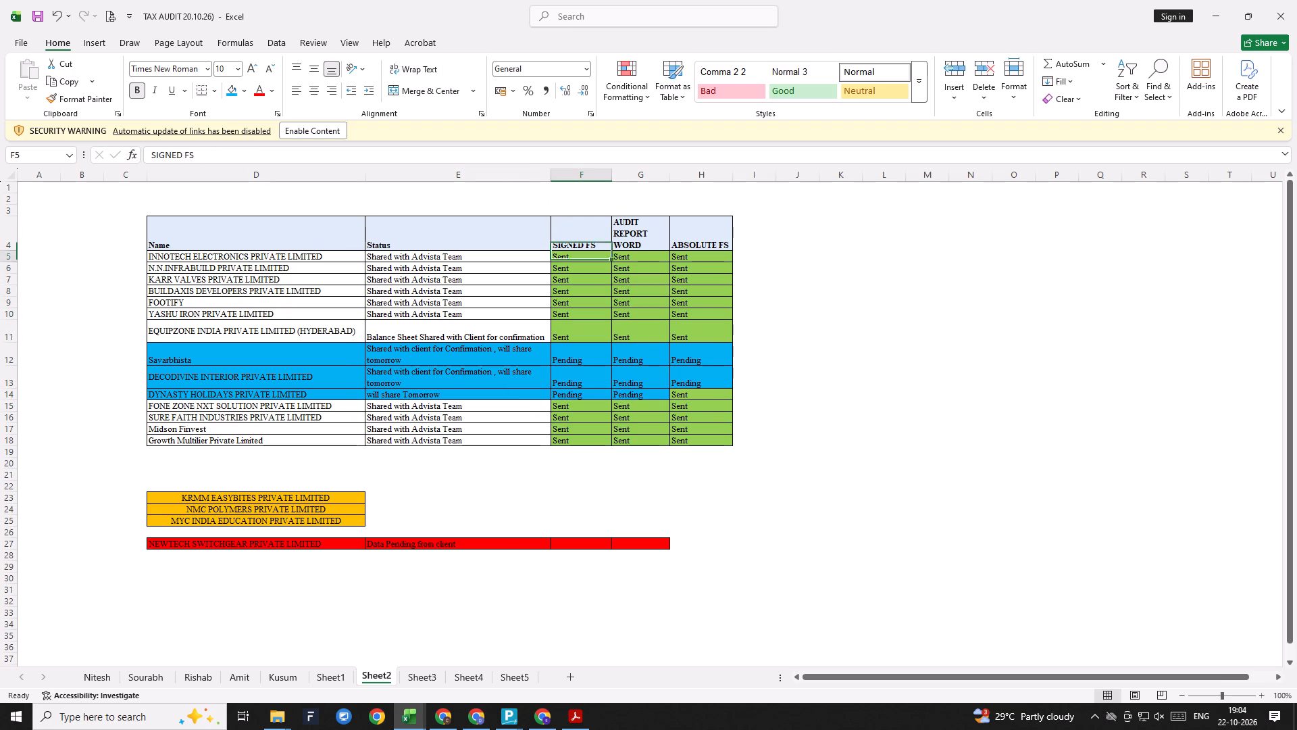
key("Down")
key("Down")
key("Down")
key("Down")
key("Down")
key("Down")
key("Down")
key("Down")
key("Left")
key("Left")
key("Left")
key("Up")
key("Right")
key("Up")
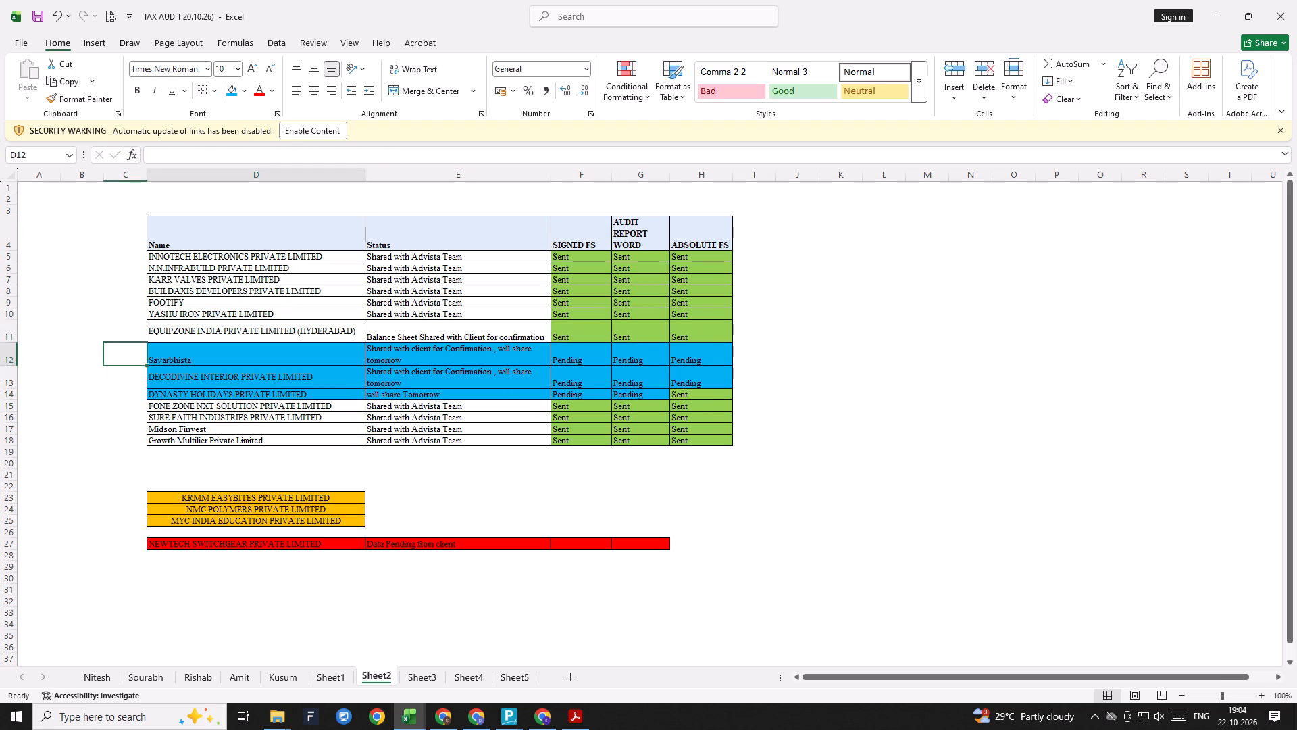
Set the status of EQUIPZONE INDIA PRIVATE LIMITED (HYDERABAD) to "Shared with Advista Team" by copying the YASHU IRON PRIVATE LIMITED status.
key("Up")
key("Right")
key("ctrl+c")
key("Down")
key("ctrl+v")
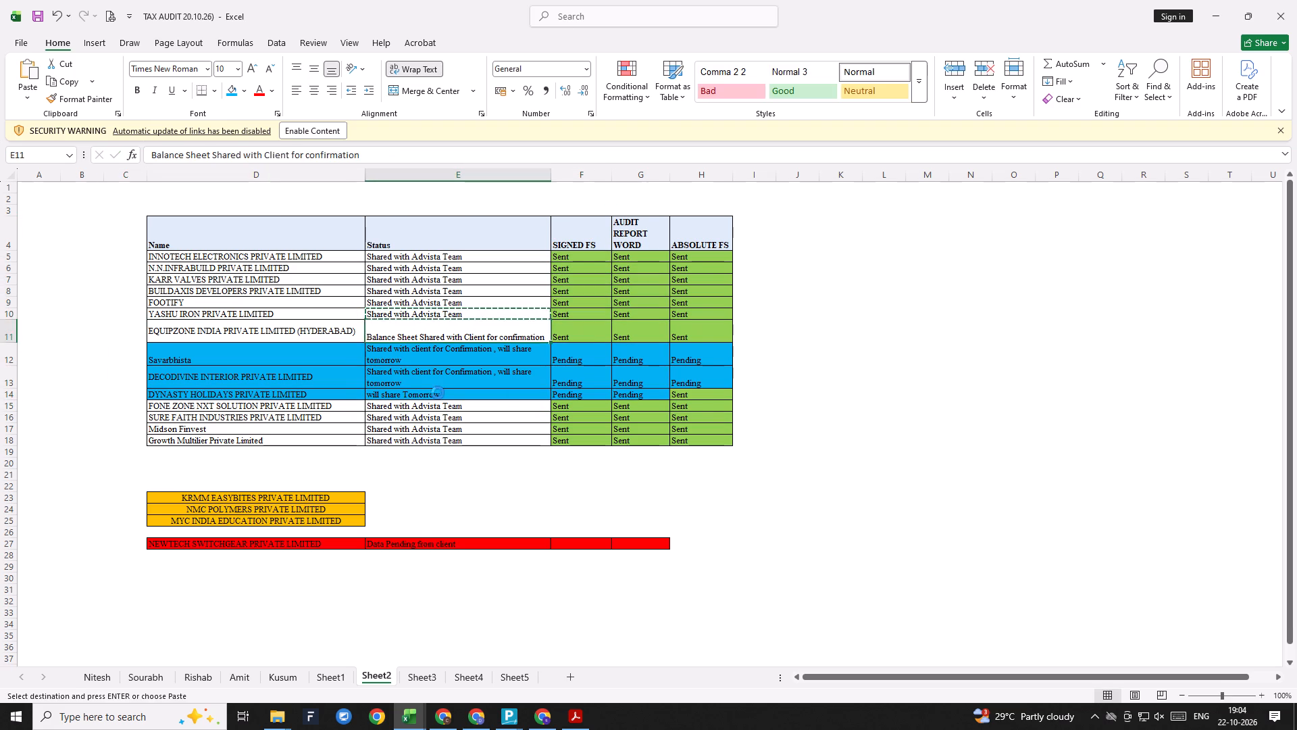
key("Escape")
Review the remaining company statuses, especially the Savarbhista, DECODIVINE INTERIOR and DYNASTY HOLIDAYS rows and their Signed FS entries.
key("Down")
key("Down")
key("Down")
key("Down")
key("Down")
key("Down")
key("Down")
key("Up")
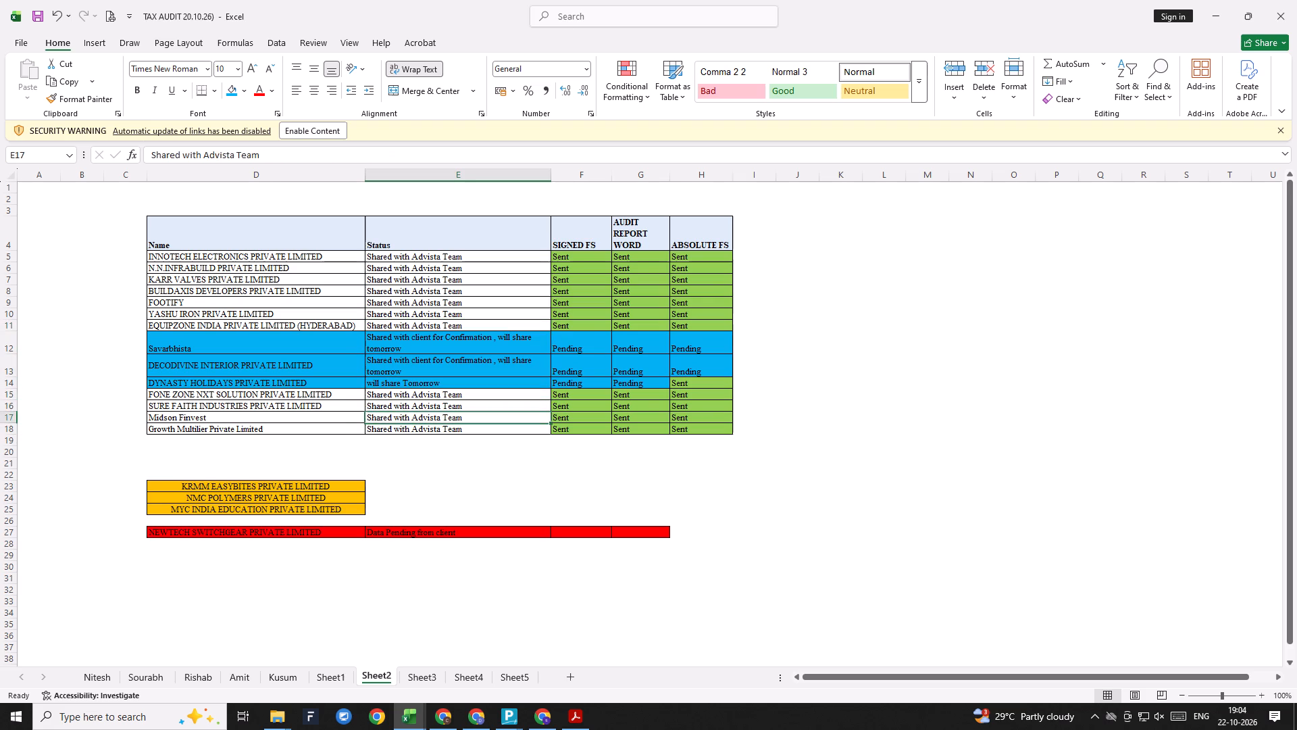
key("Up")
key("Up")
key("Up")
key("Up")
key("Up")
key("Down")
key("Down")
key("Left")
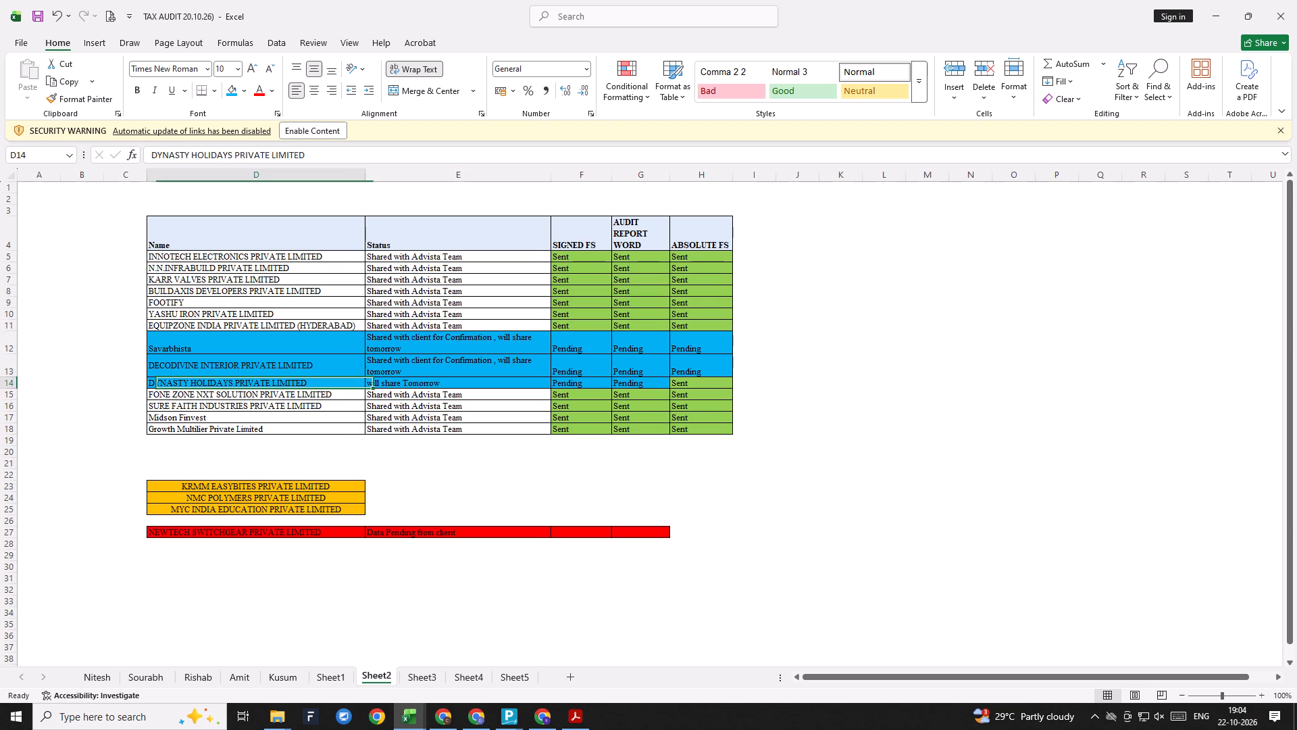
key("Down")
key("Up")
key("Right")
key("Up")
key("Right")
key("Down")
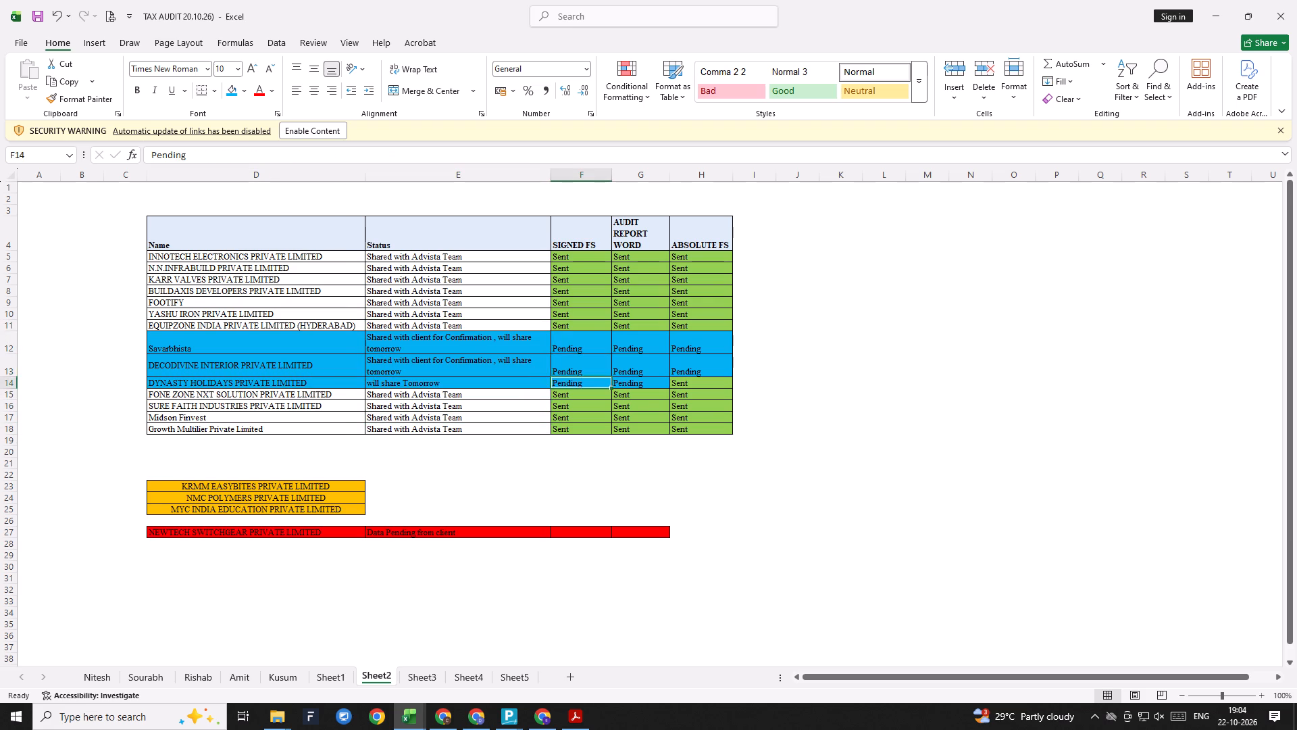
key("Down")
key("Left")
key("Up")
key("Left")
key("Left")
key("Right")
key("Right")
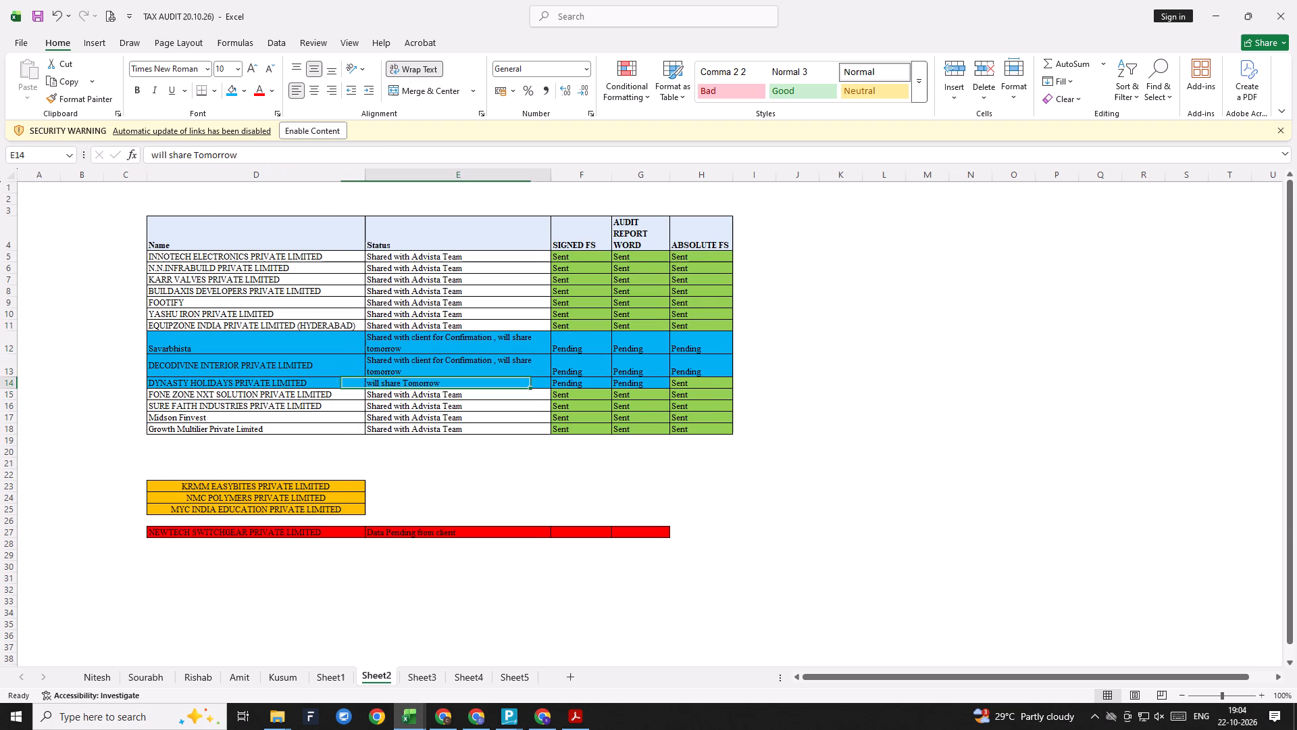
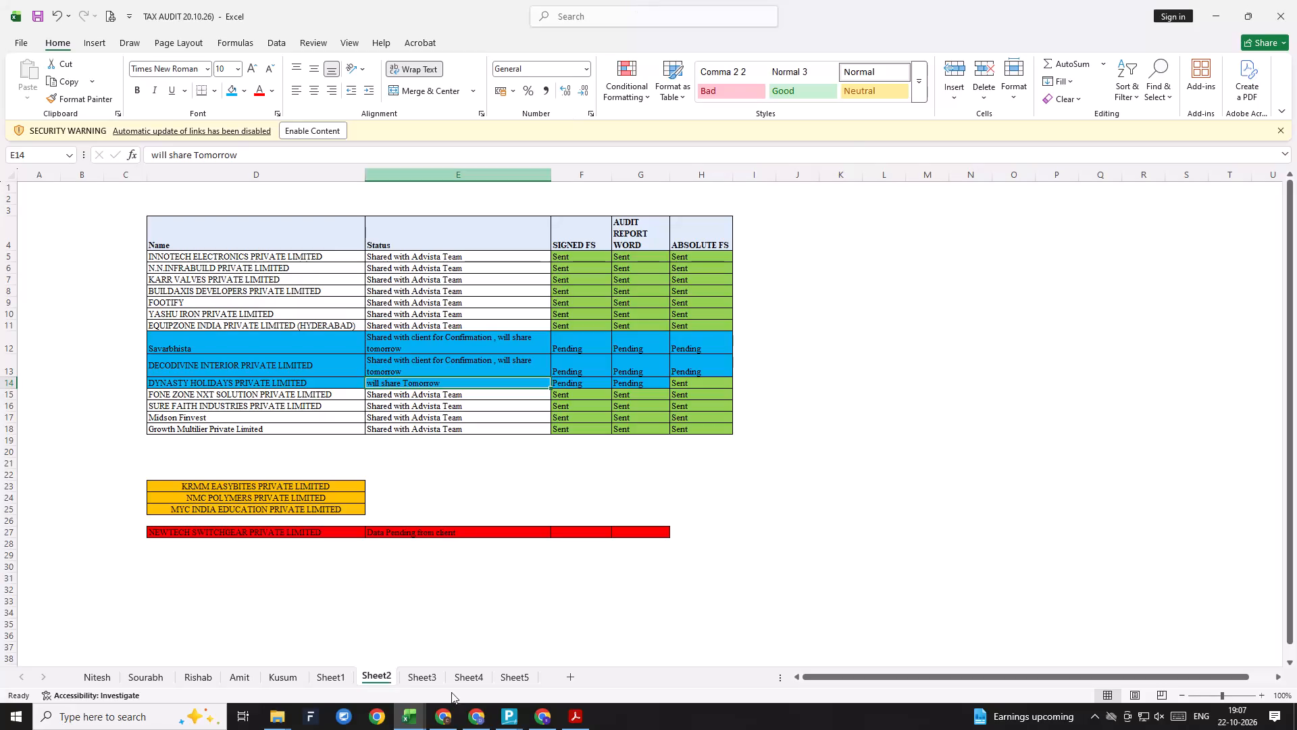
Switch to File Explorer and show its open folder windows to choose from.
left_click(278, 711)
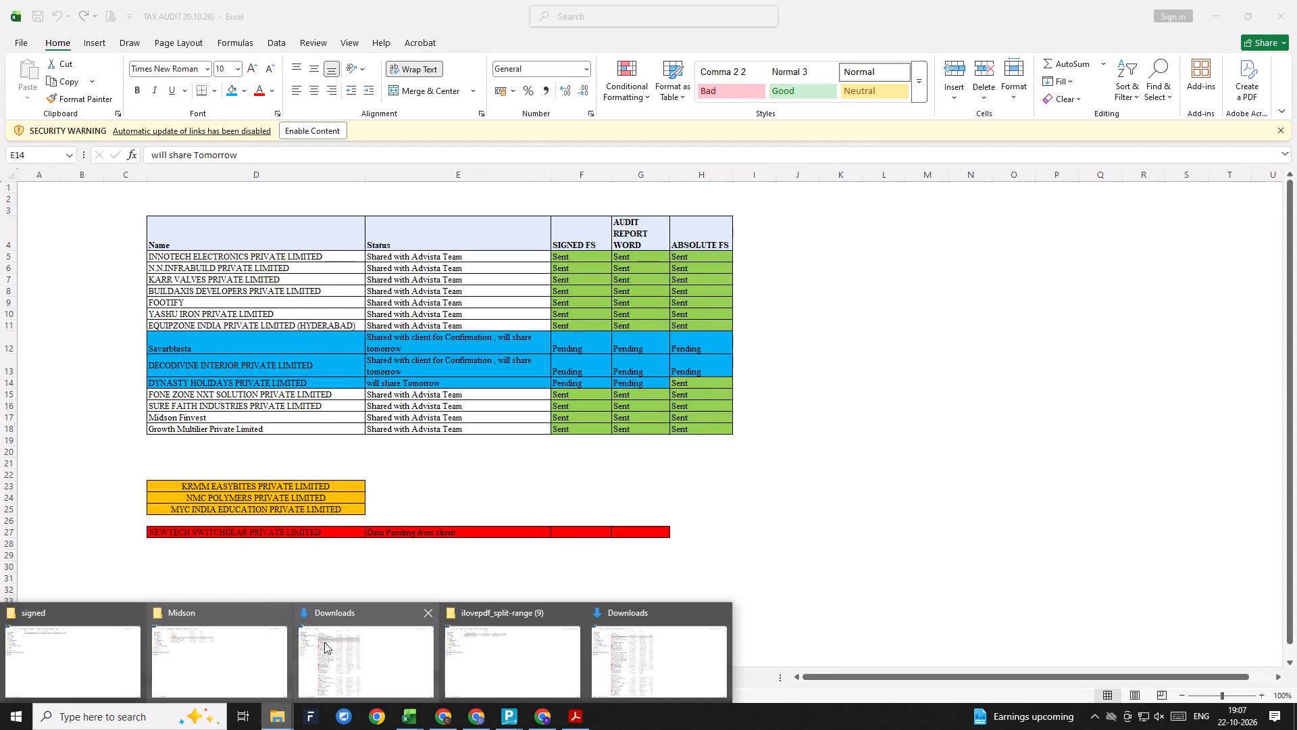
Reopen the Dynasty Holiday FY 25-26 PDF from the "signed" subfolder of the Dynasty Holiday folder.
left_click(78, 655)
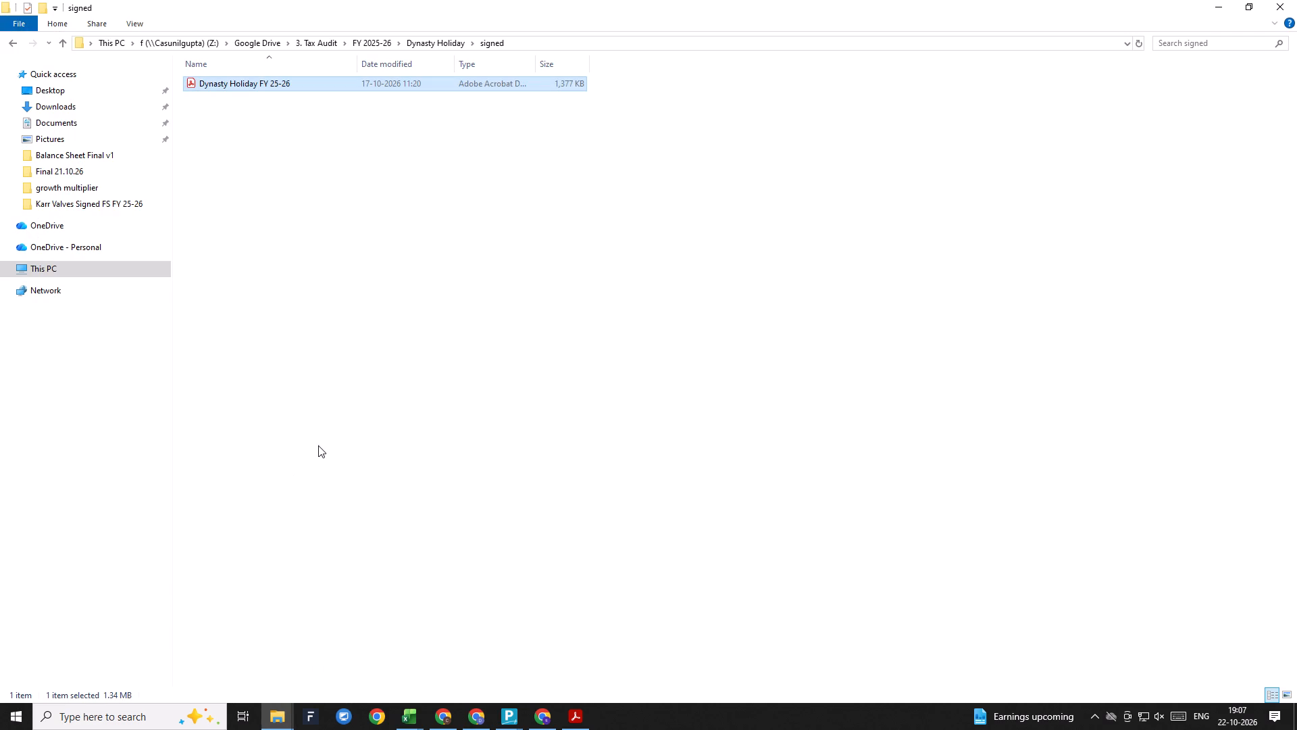
key("BackSpace")
key("Up")
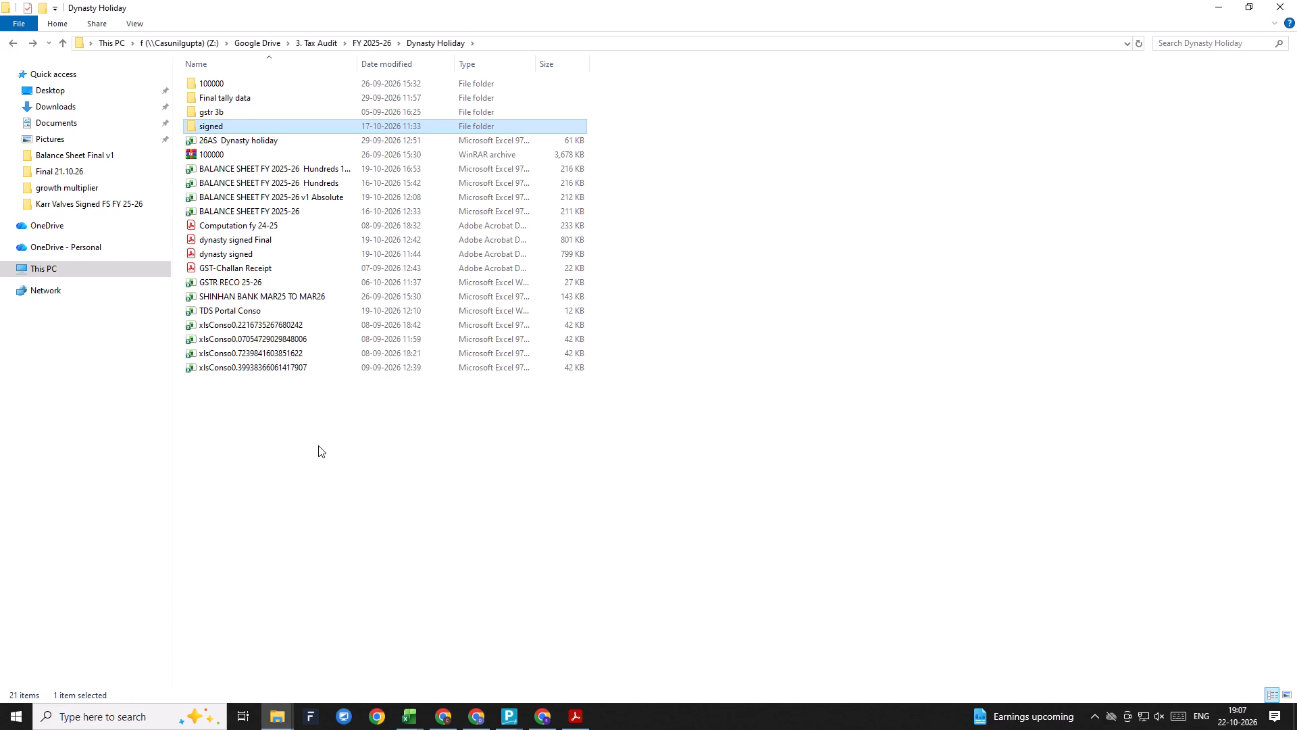
key("Up")
key("Up")
key("Down")
key("Down")
key("Down")
key("Return")
key("Down")
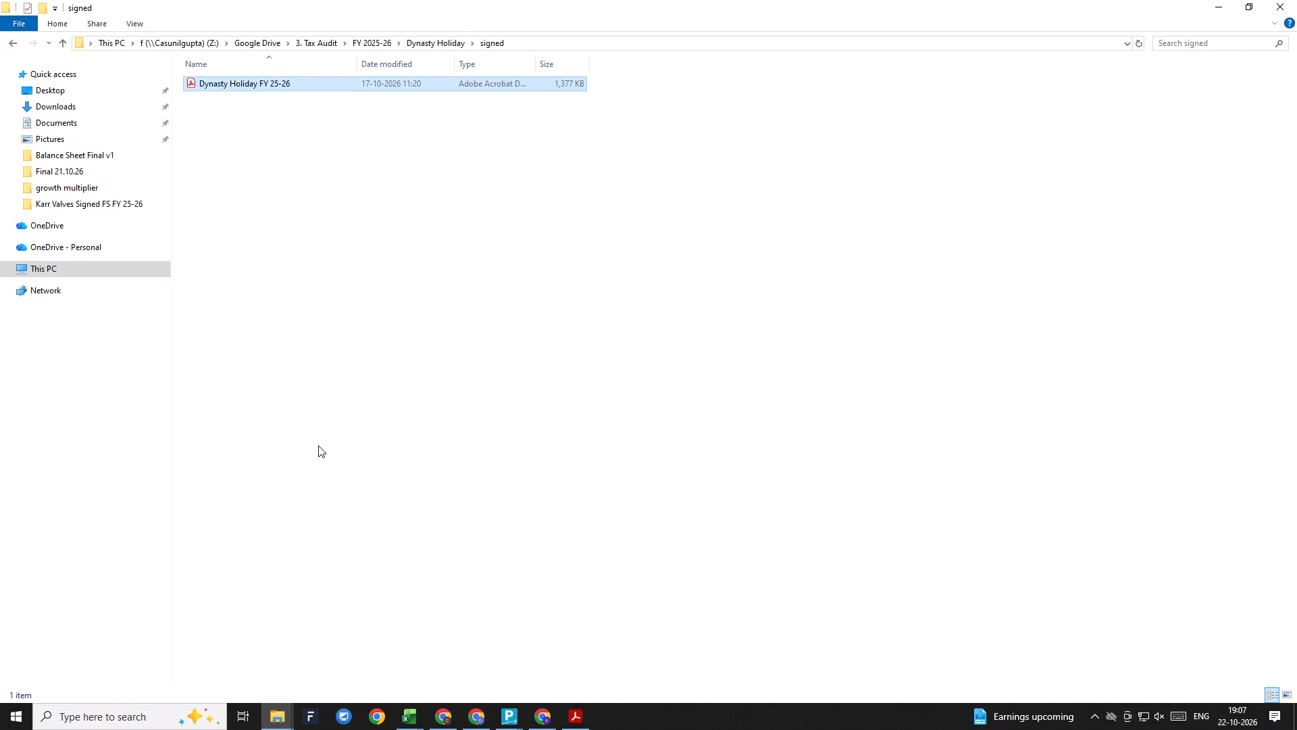
key("Down")
key("Down")
key("Return")
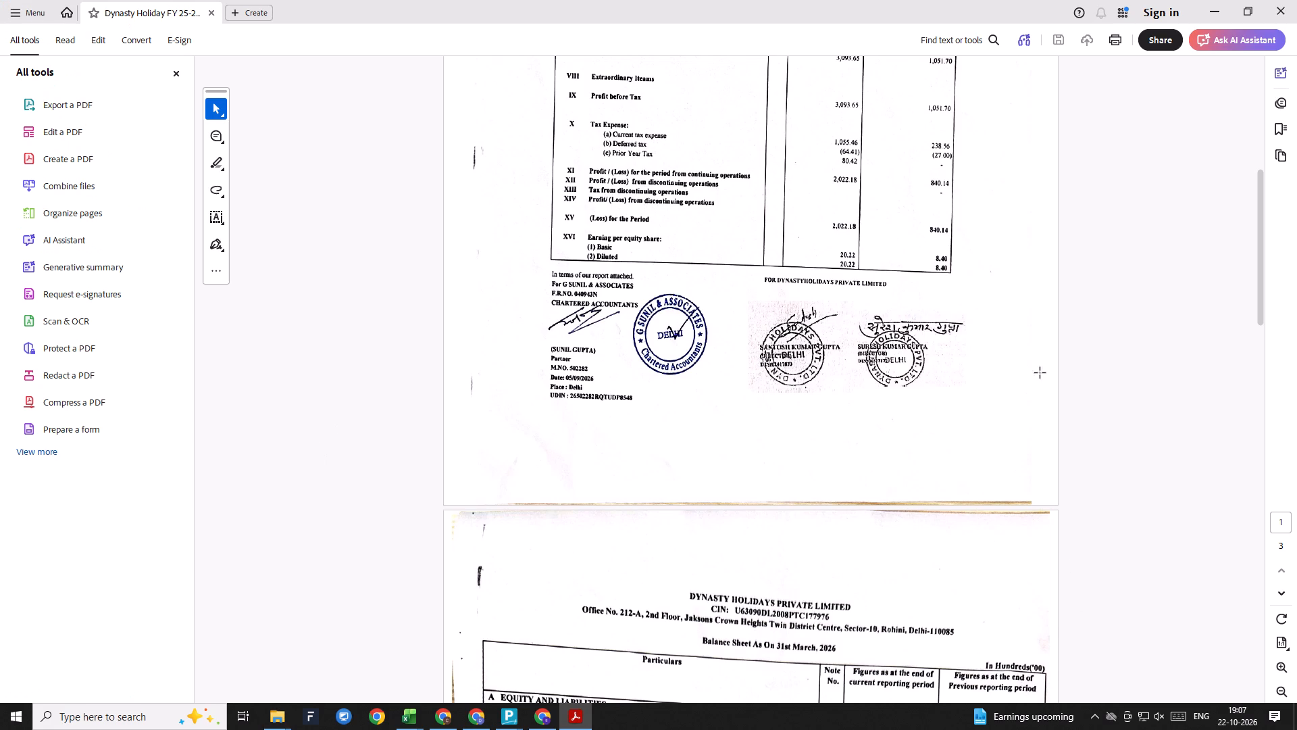
Open the BALANCE SHEET FY 2025-26 Hundreds 16.10.26 workbook from the Dynasty Holiday folder.
key("alt+Tab")
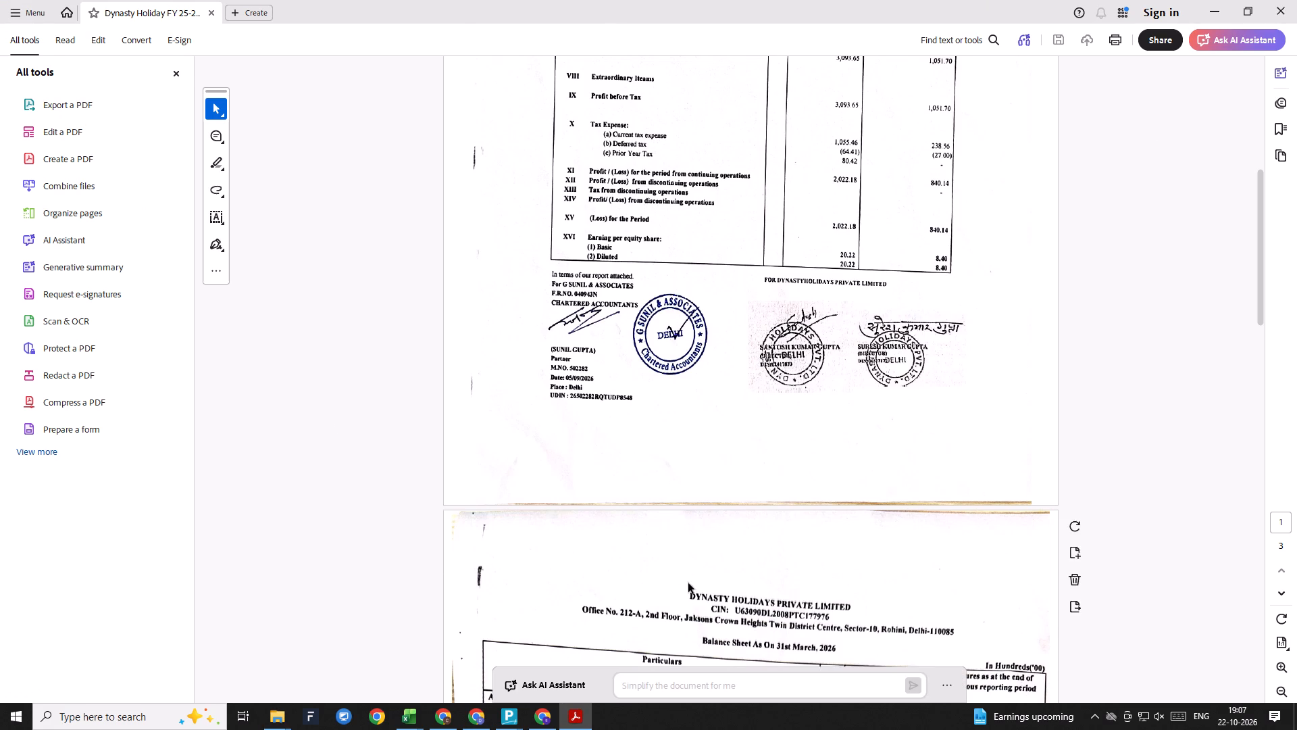
key("BackSpace")
key("Down")
key("Down")
key("Down")
key("Down")
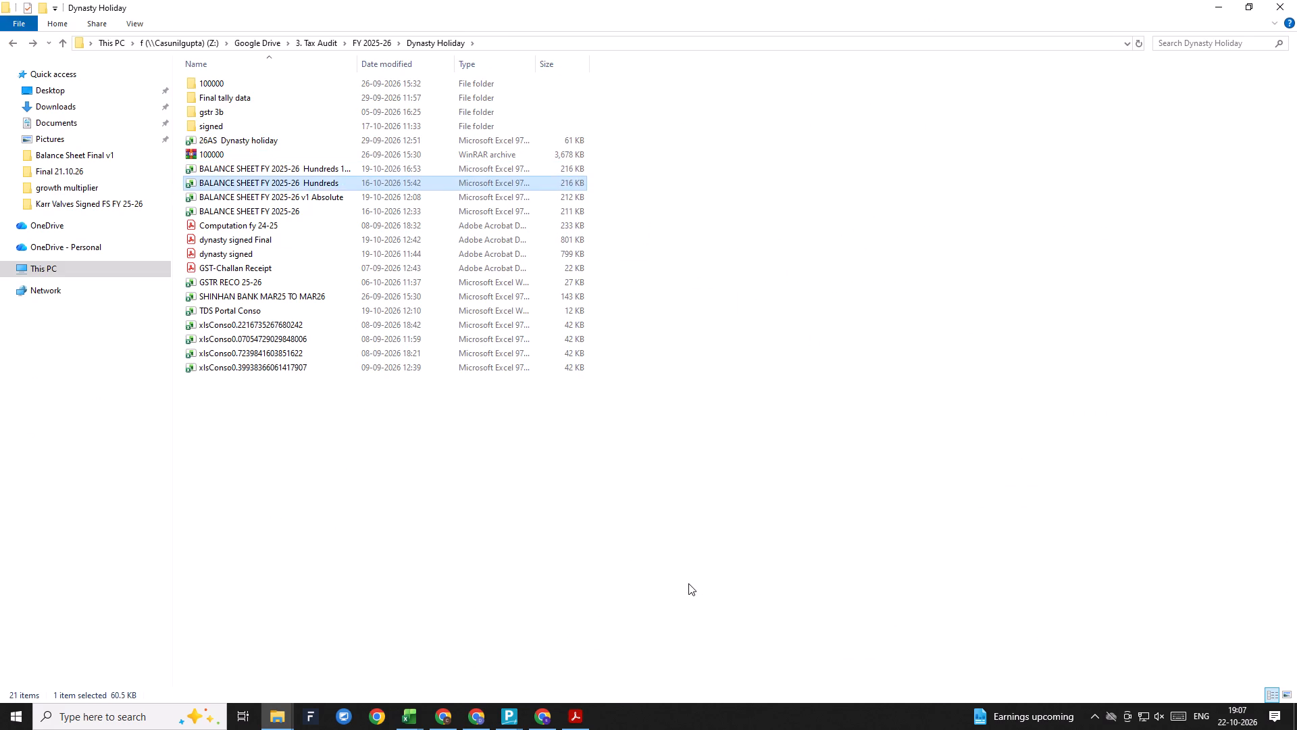
key("Down")
key("Down")
key("Down")
key("Up")
key("Up")
key("Up")
key("Up")
key("Up")
key("Down")
key("Down")
key("Down")
key("Down")
key("Down")
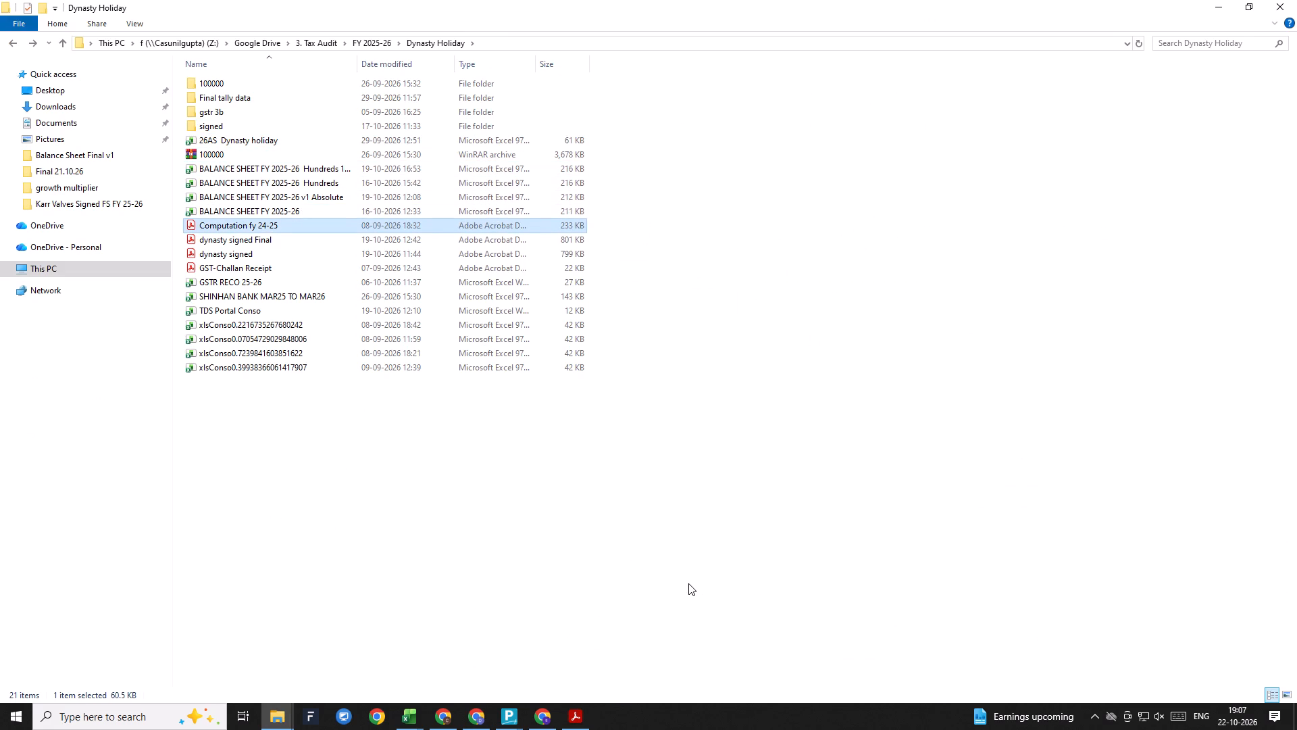
key("Up")
key("Up")
key("Up")
key("Up")
key("Down")
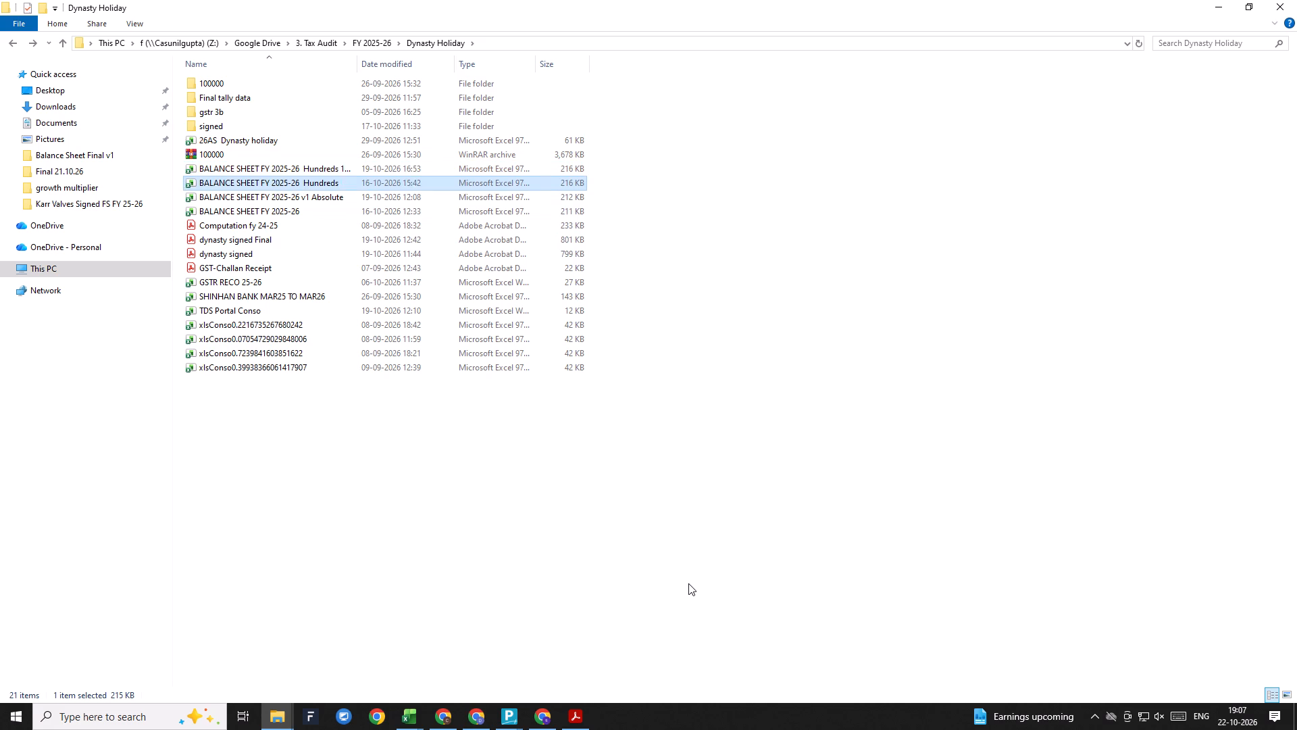
key("Down")
key("Down")
key("Down")
key("Down")
key("Up")
key("Up")
key("Up")
key("Up")
key("F2")
key("Escape")
key("Up")
key("F2")
key("Escape")
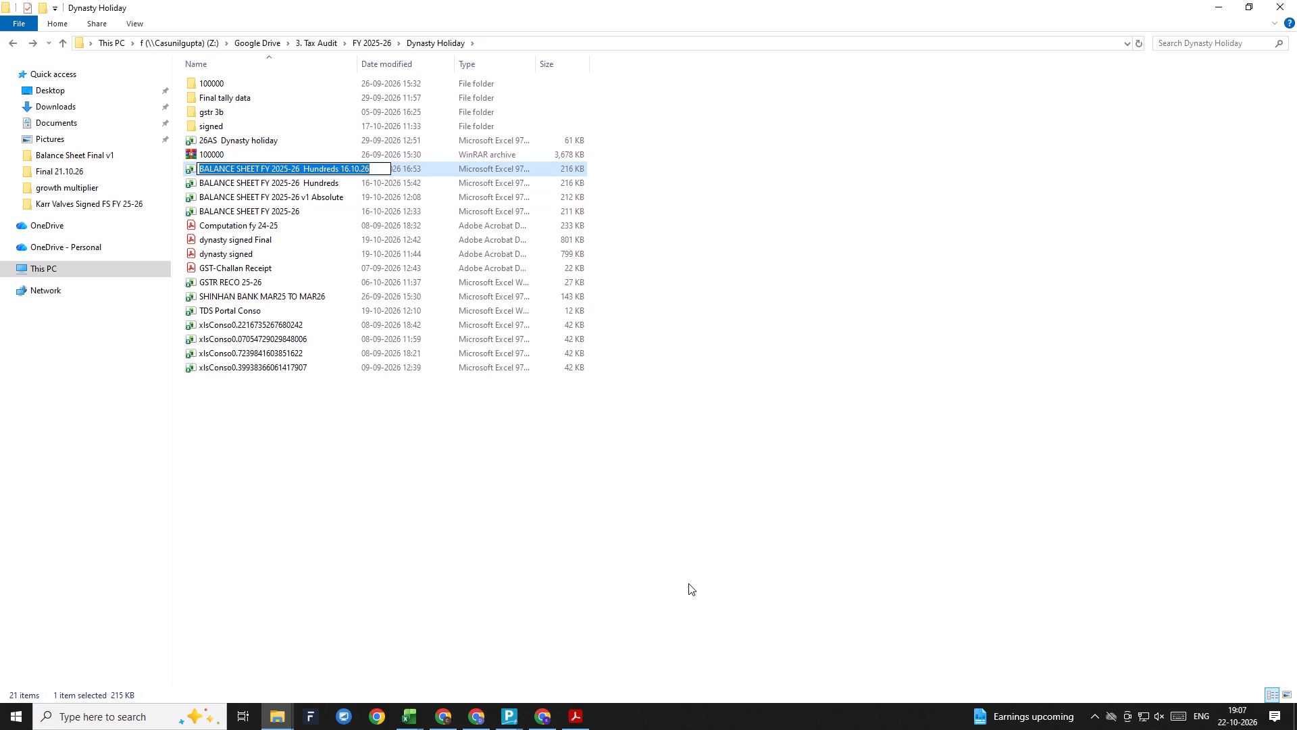
key("Return")
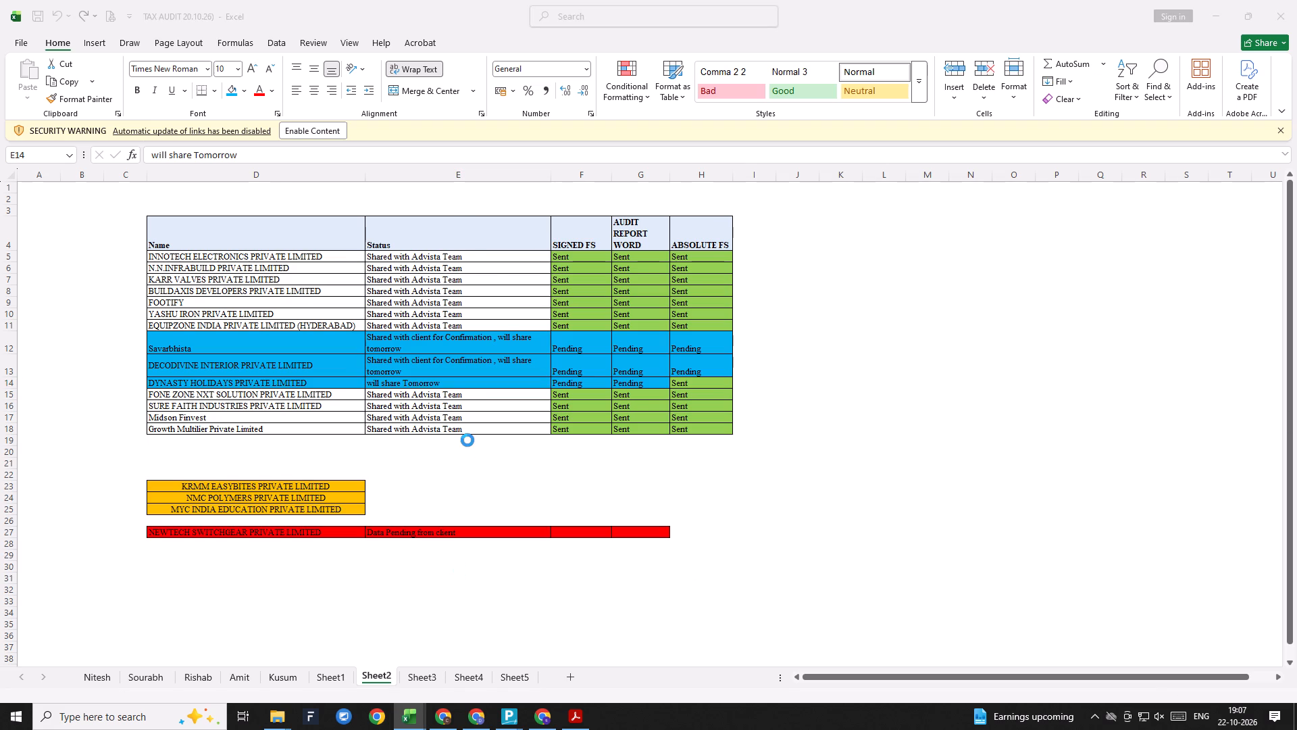
Examine the profit and loss figures and signature block on the PL sheet and look at the BS sheet.
scroll(391, 496, "down", 5)
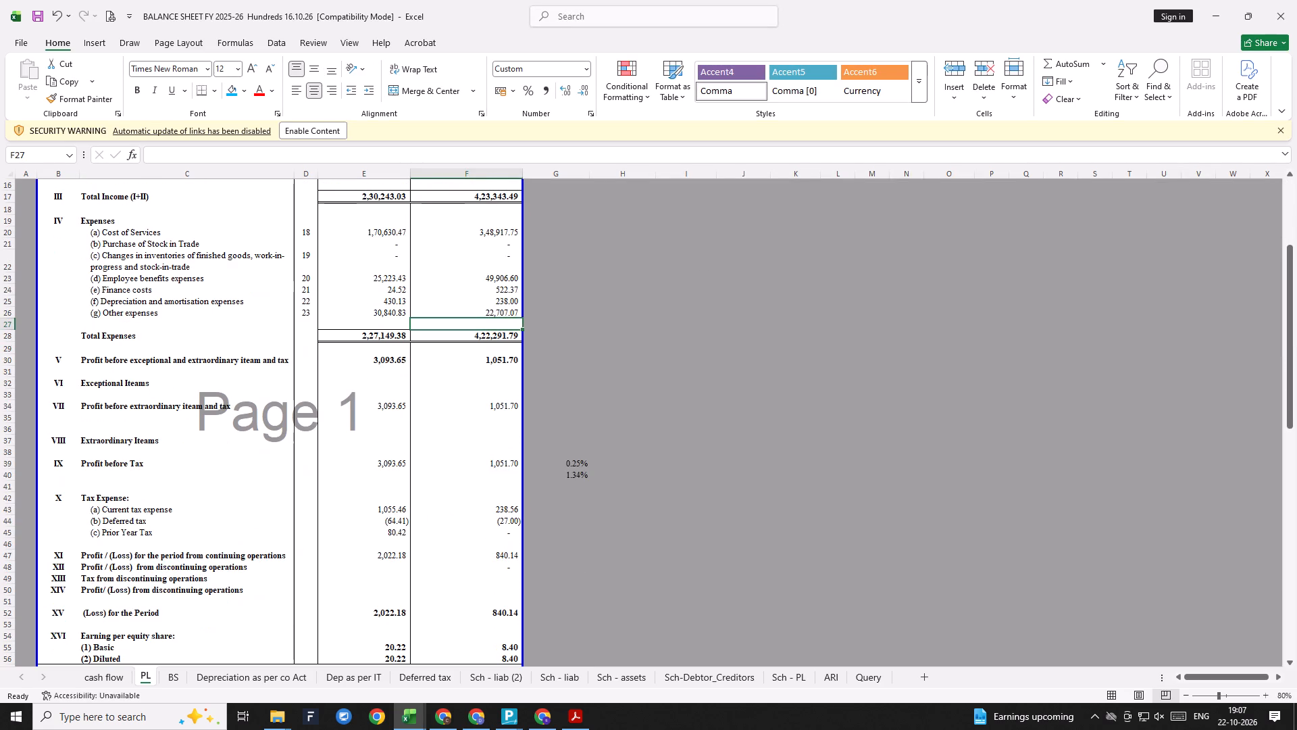
scroll(374, 508, "down", 5)
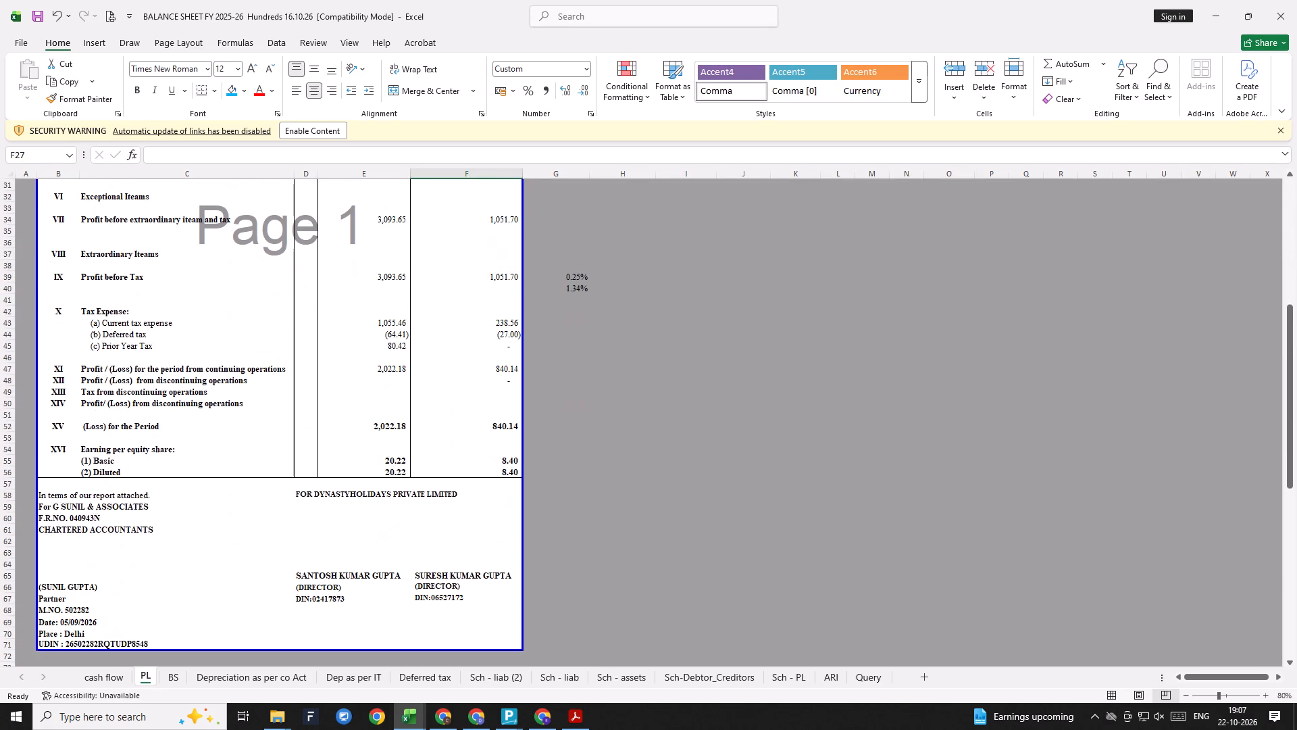
left_click(176, 675)
scroll(442, 504, "down", 3)
On the PL sheet, remove the +50000 adjustment from the current-period Cost of Services formula, leaving ='Sch - PL'!C30.
left_click(149, 673)
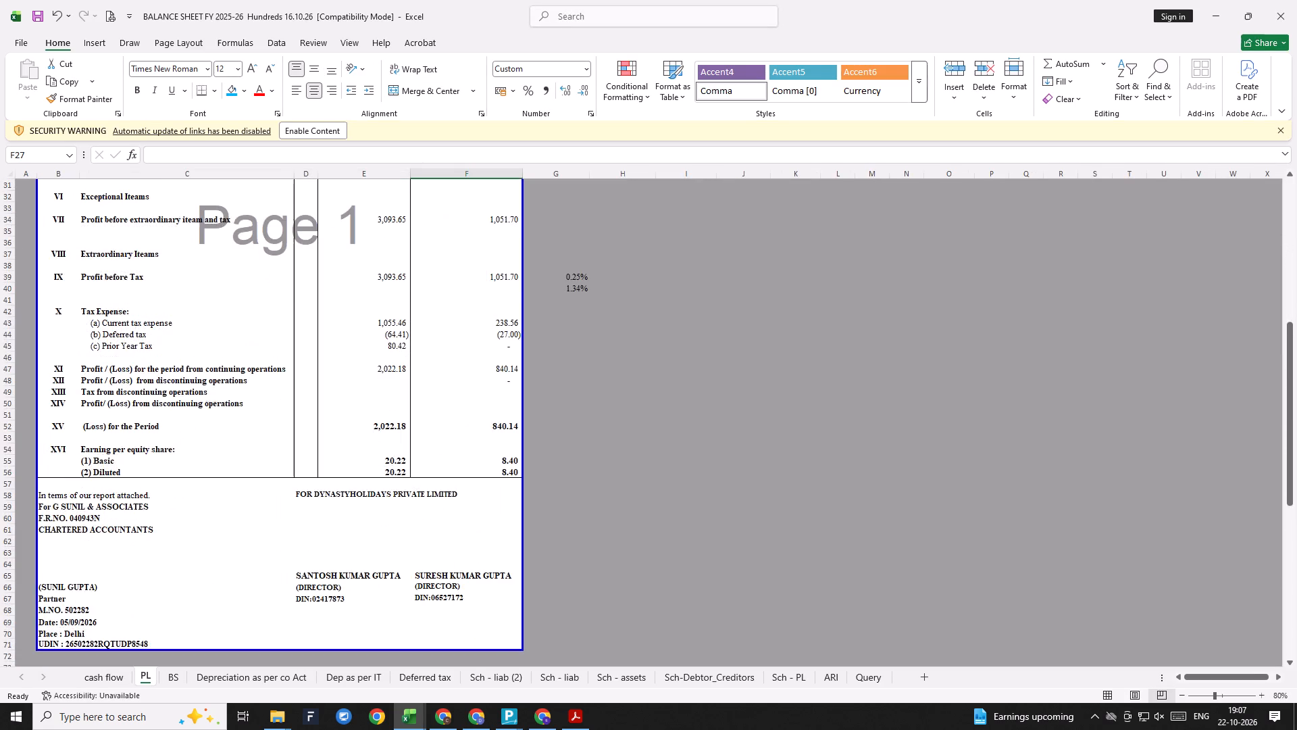
scroll(500, 399, "up", 5)
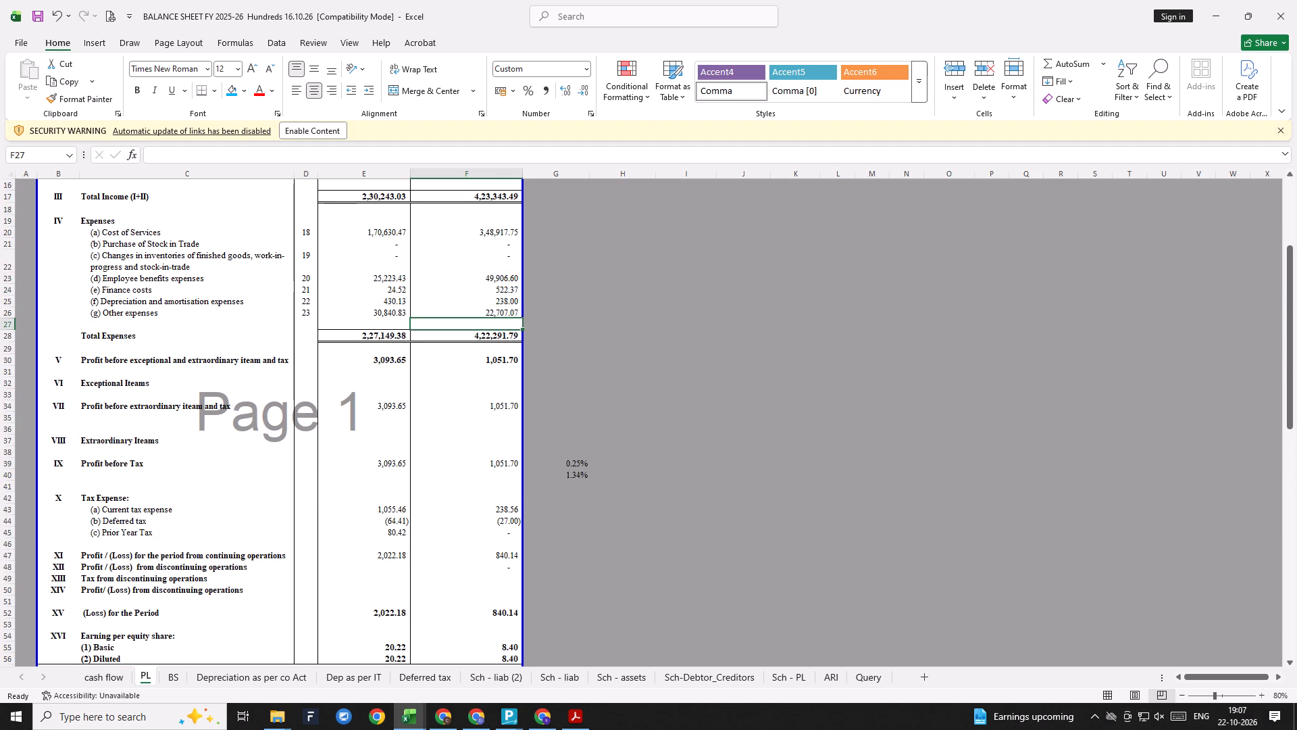
left_click(395, 276)
left_click(385, 230)
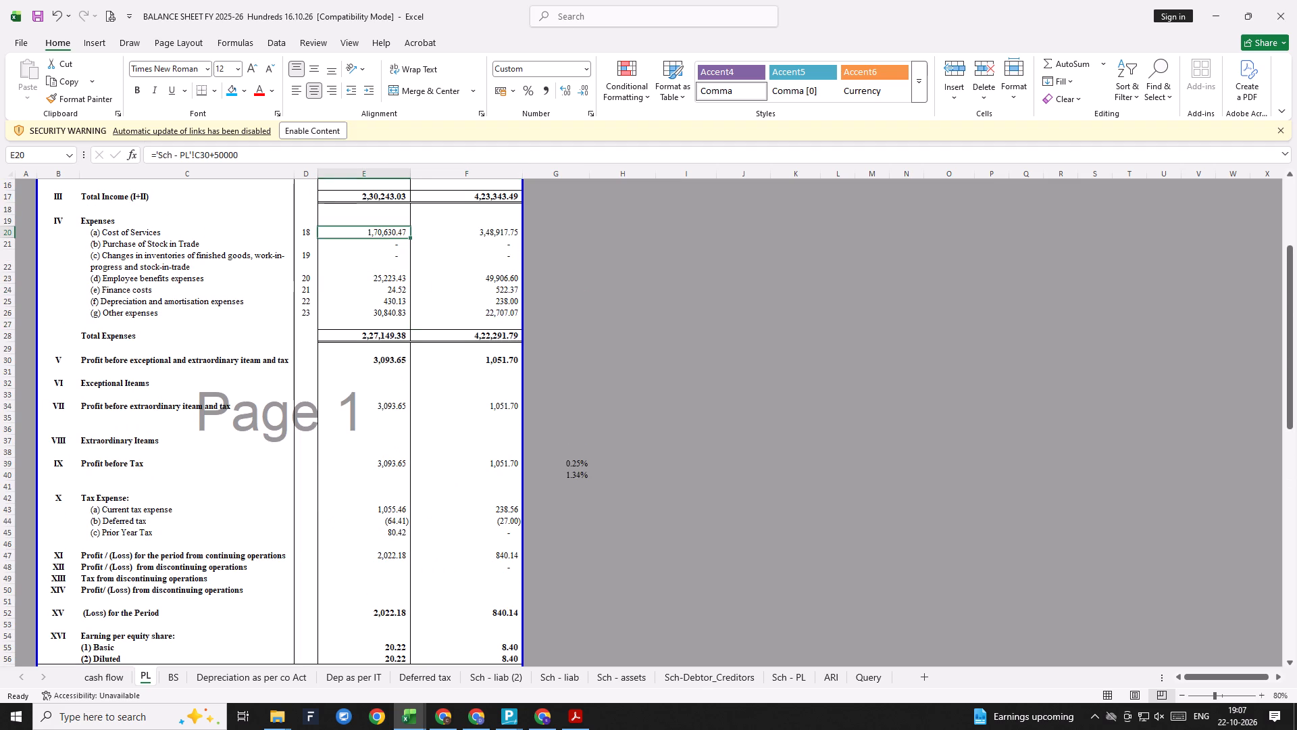
key("F2")
key("BackSpace")
key("BackSpace")
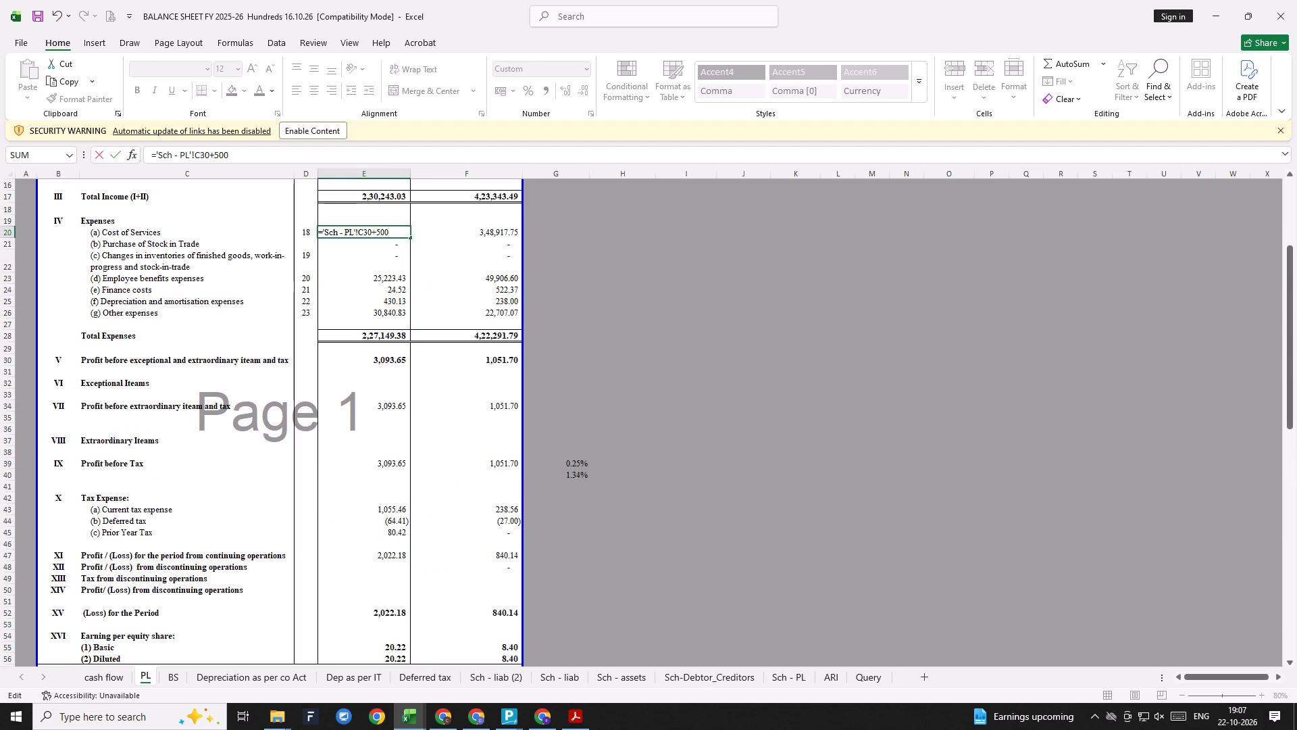
key("BackSpace")
key("BackSpace")
key("BackSpace")
key("BackSpace")
key("Return")
Remove the 50000 deduction from the current-period Employee benefits expenses formula on the PL sheet, leaving ='Sch - PL'!C50.
key("Down")
key("Down")
key("Down")
key("Up")
key("F2")
key("BackSpace")
key("BackSpace")
key("BackSpace")
key("BackSpace")
key("BackSpace")
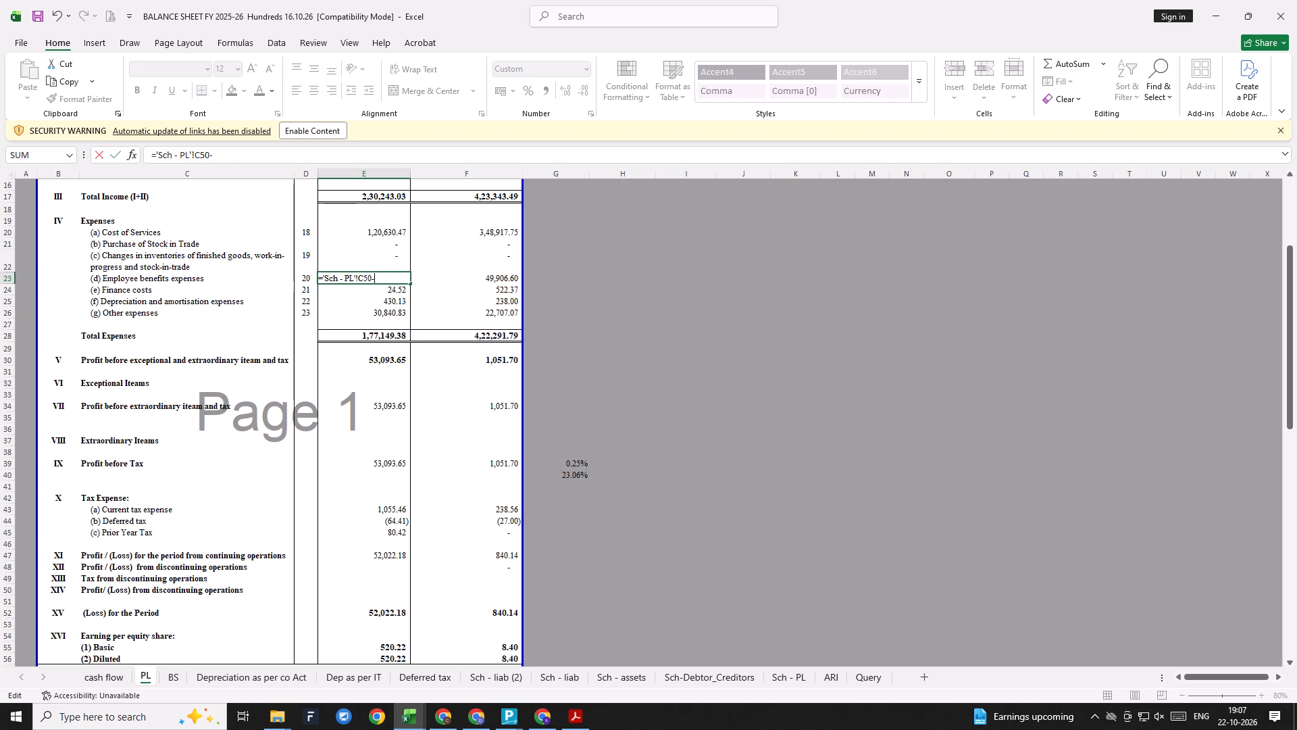
key("BackSpace")
key("Return")
In Note 18 on the Sch - PL sheet, add +50000 to the current-period Purchases Services formula.
key("Up")
key("Up")
key("Up")
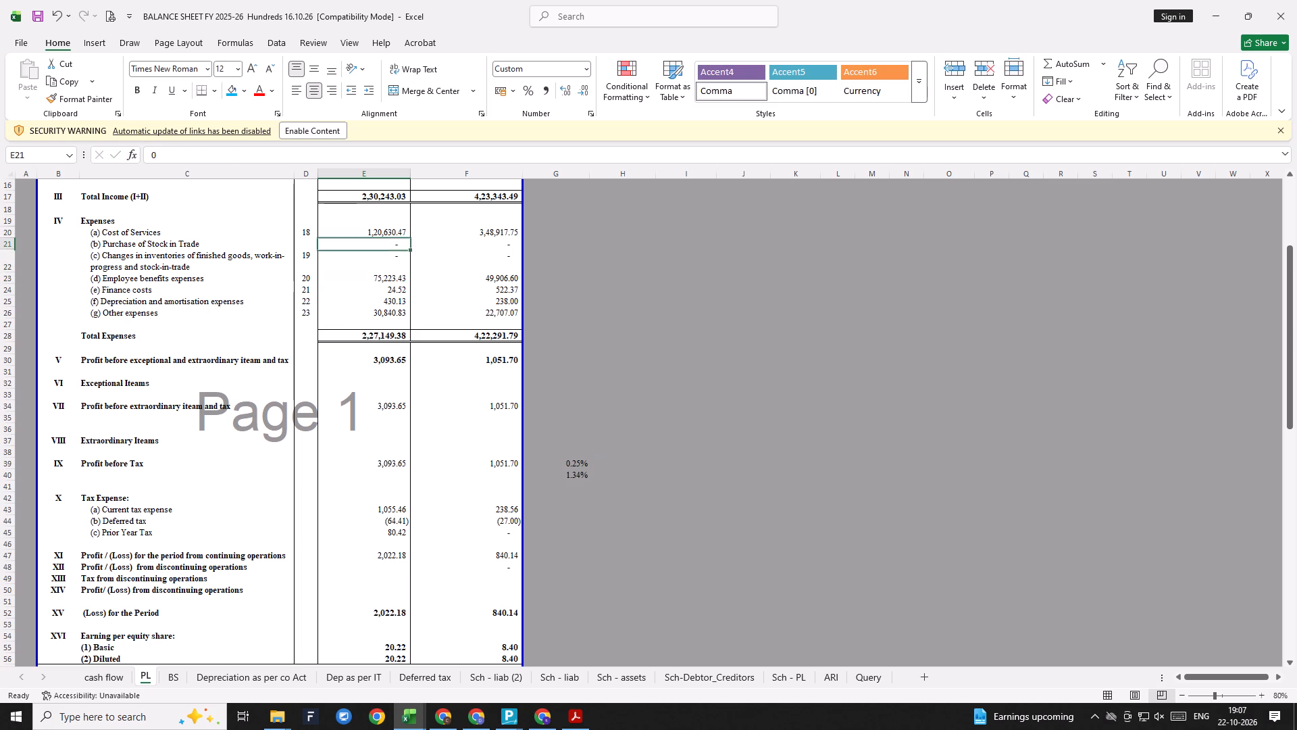
key("Up")
key("ctrl+bracketleft")
key("Up")
key("Up")
key("Up")
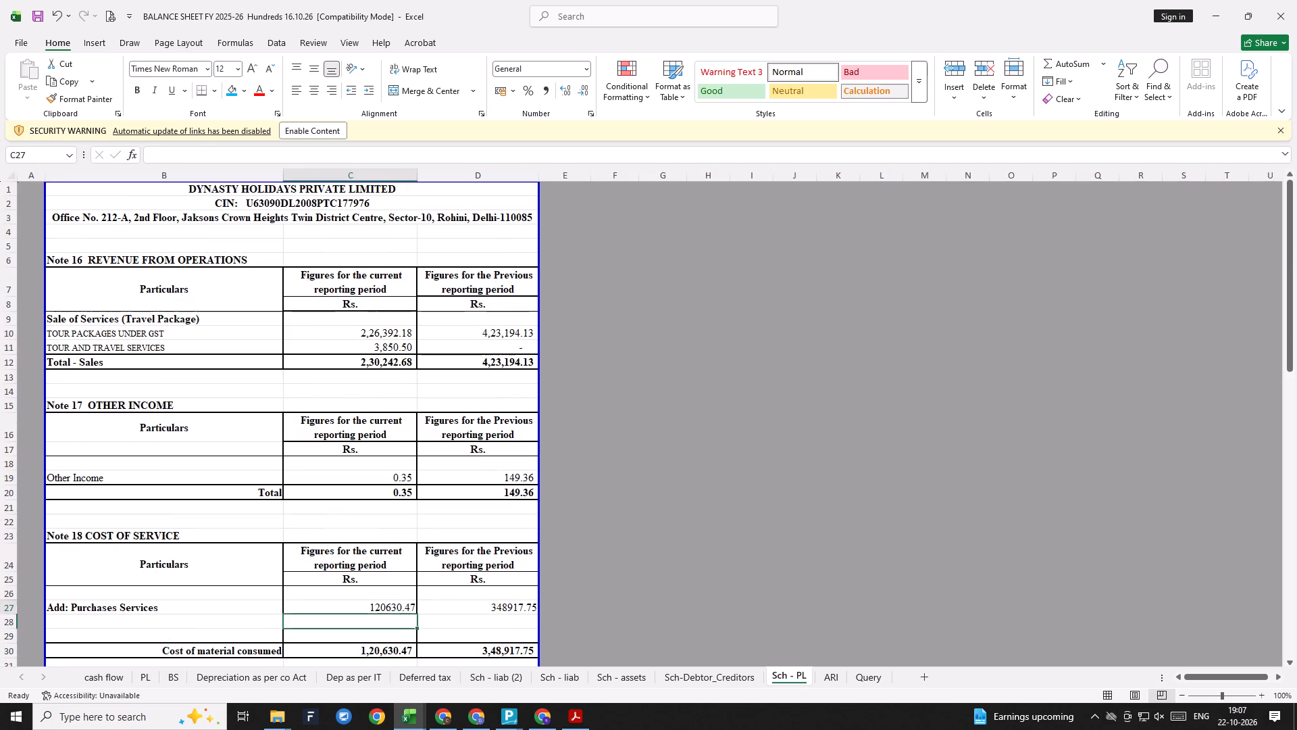
key("F2")
type("+50000")
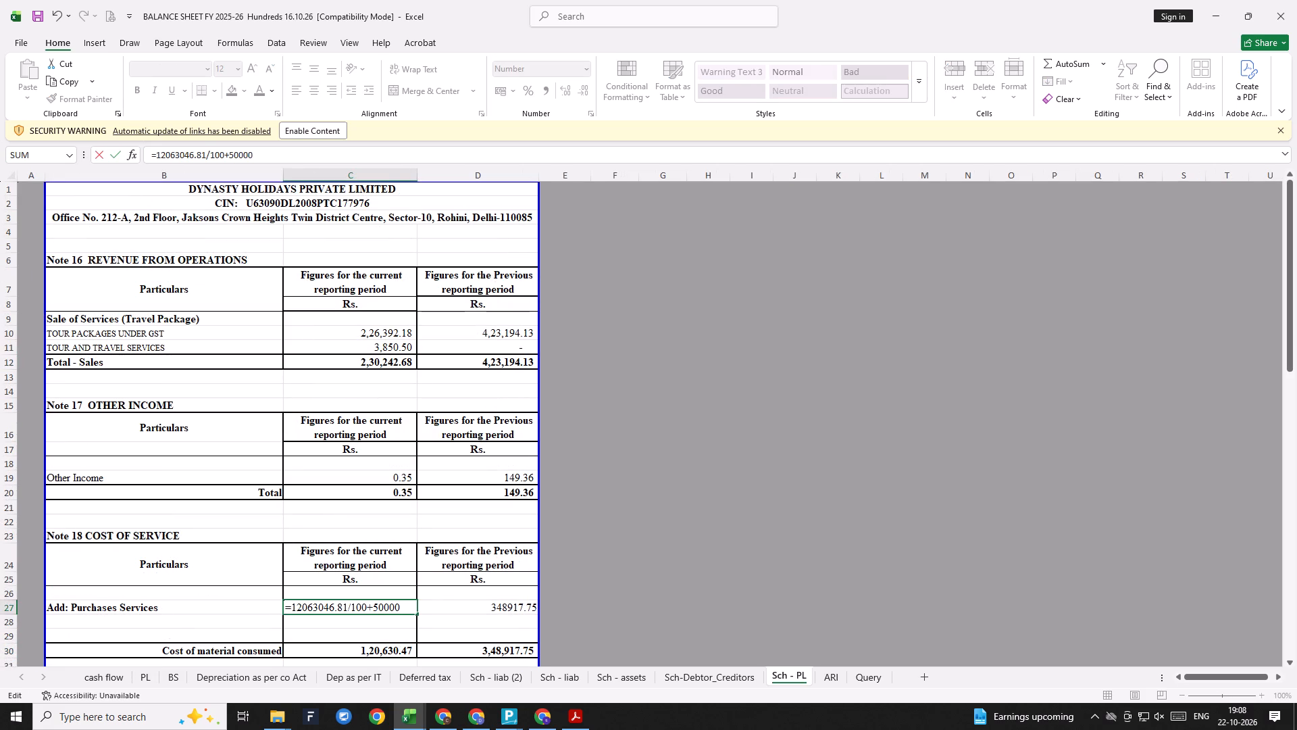
key("Return")
In Note 20 on the Sch - PL sheet, subtract 50000 from the current-period Salaries amount.
scroll(372, 485, "down", 3)
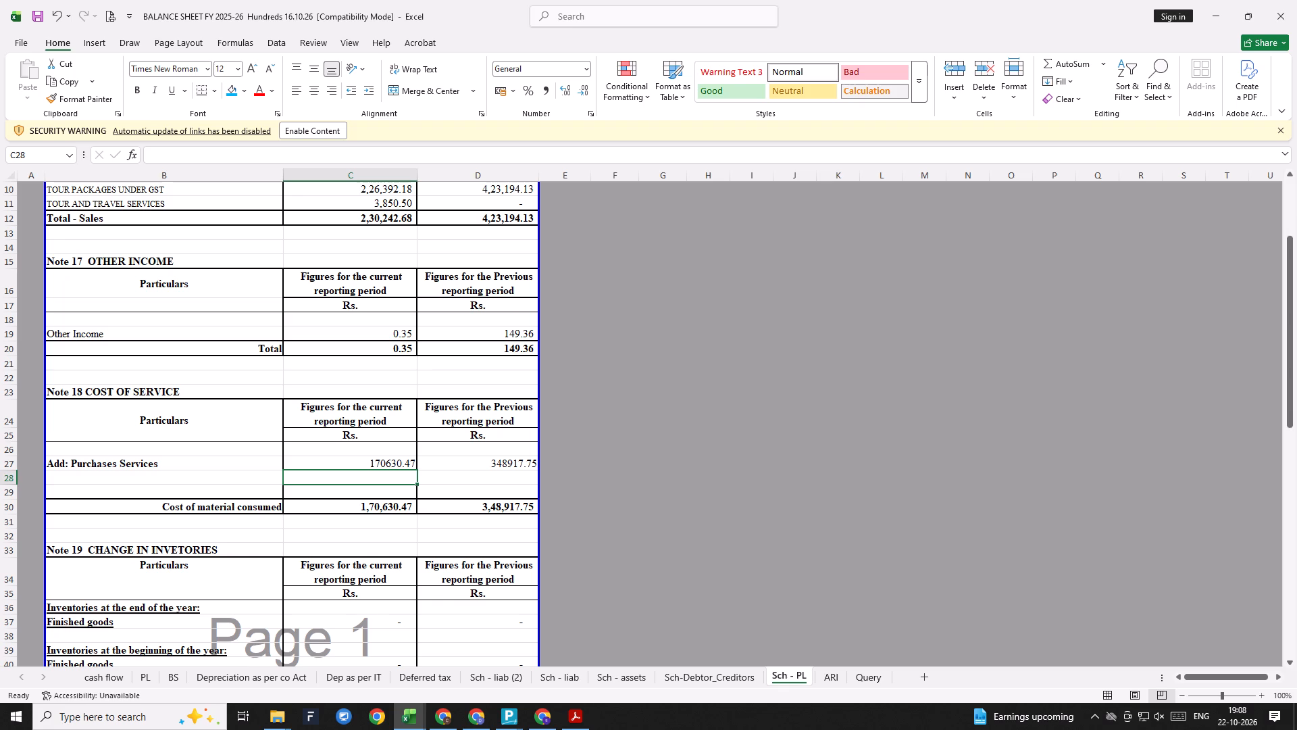
key("ctrl+g")
key("Return")
key("Down")
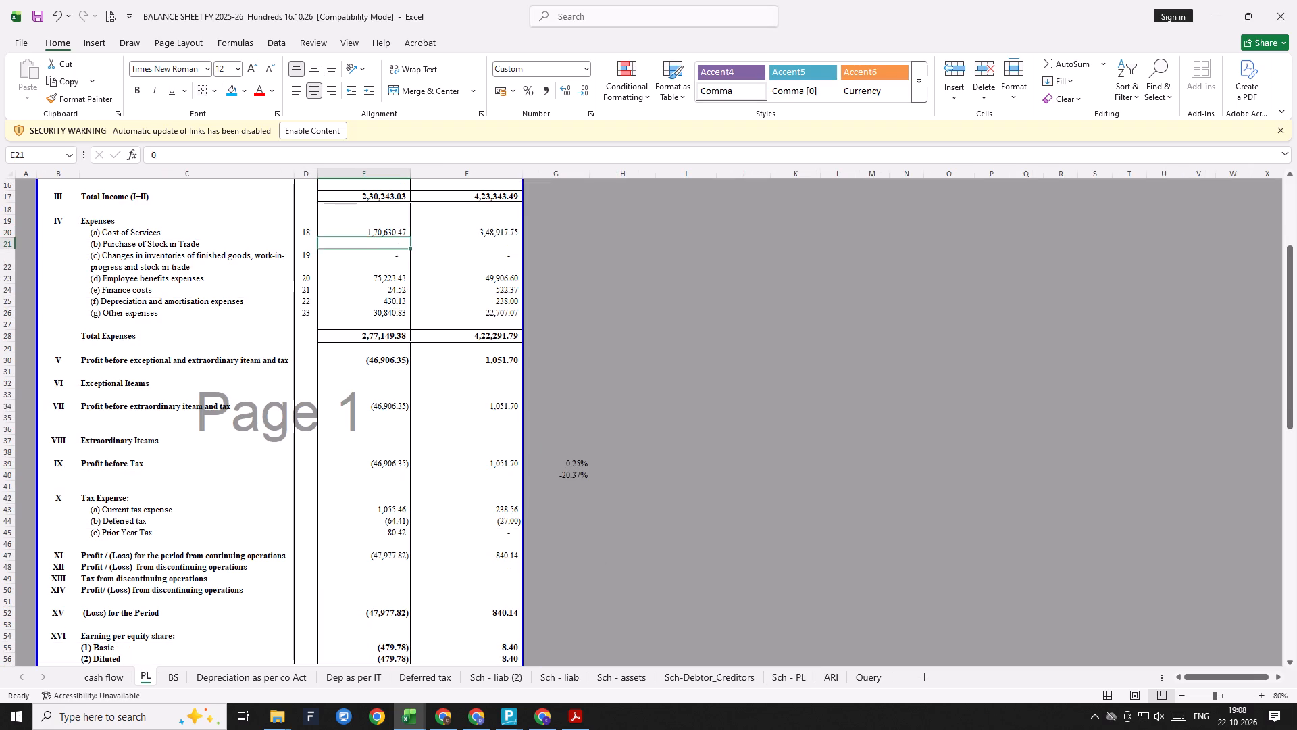
key("Down")
key("Down")
key("Down")
key("Up")
key("ctrl+bracketright")
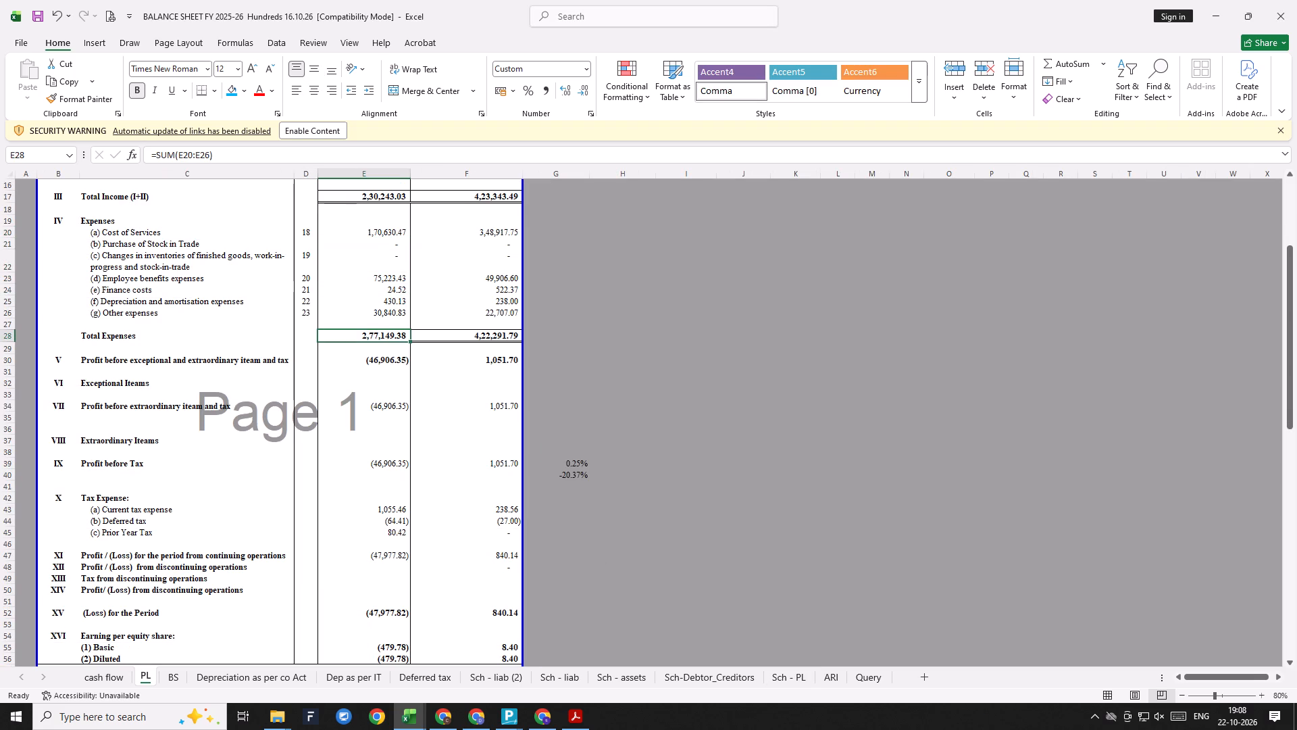
left_click(384, 285)
key("Up")
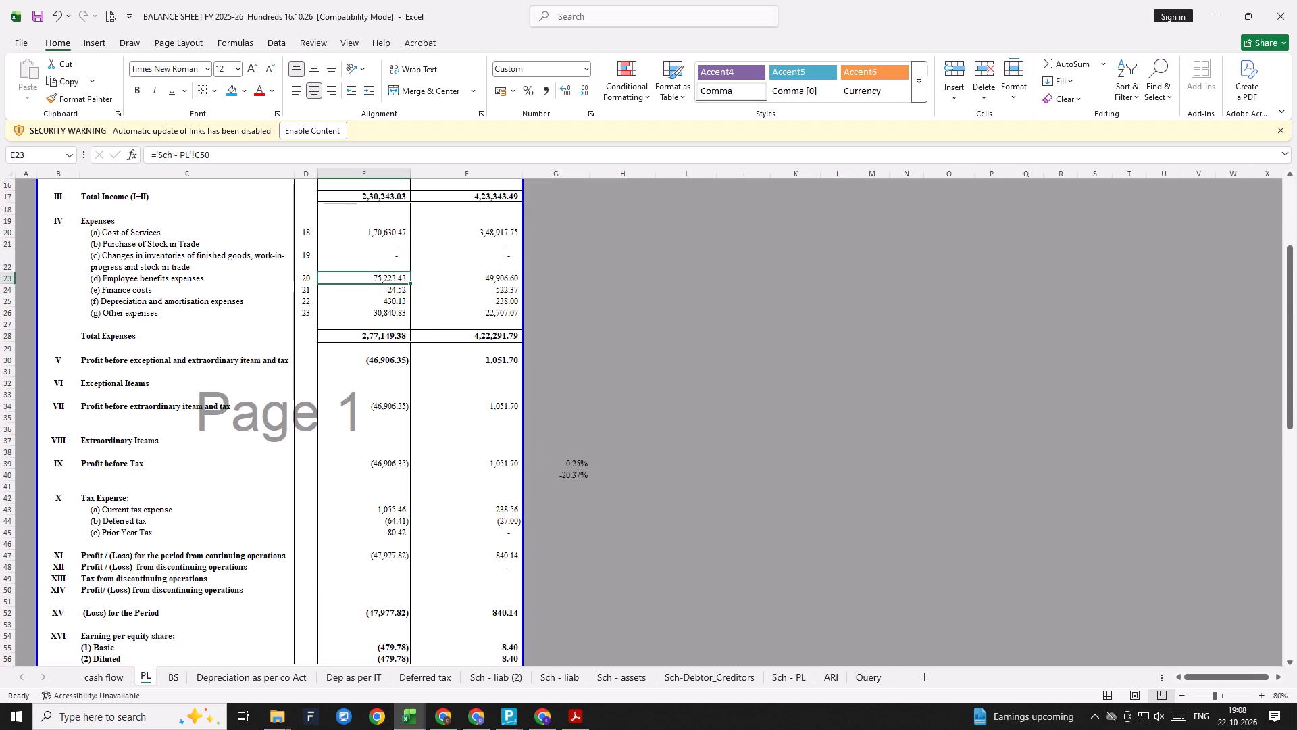
key("ctrl+bracketleft")
key("Up")
key("Up")
key("F2")
type("-50000")
key("Return")
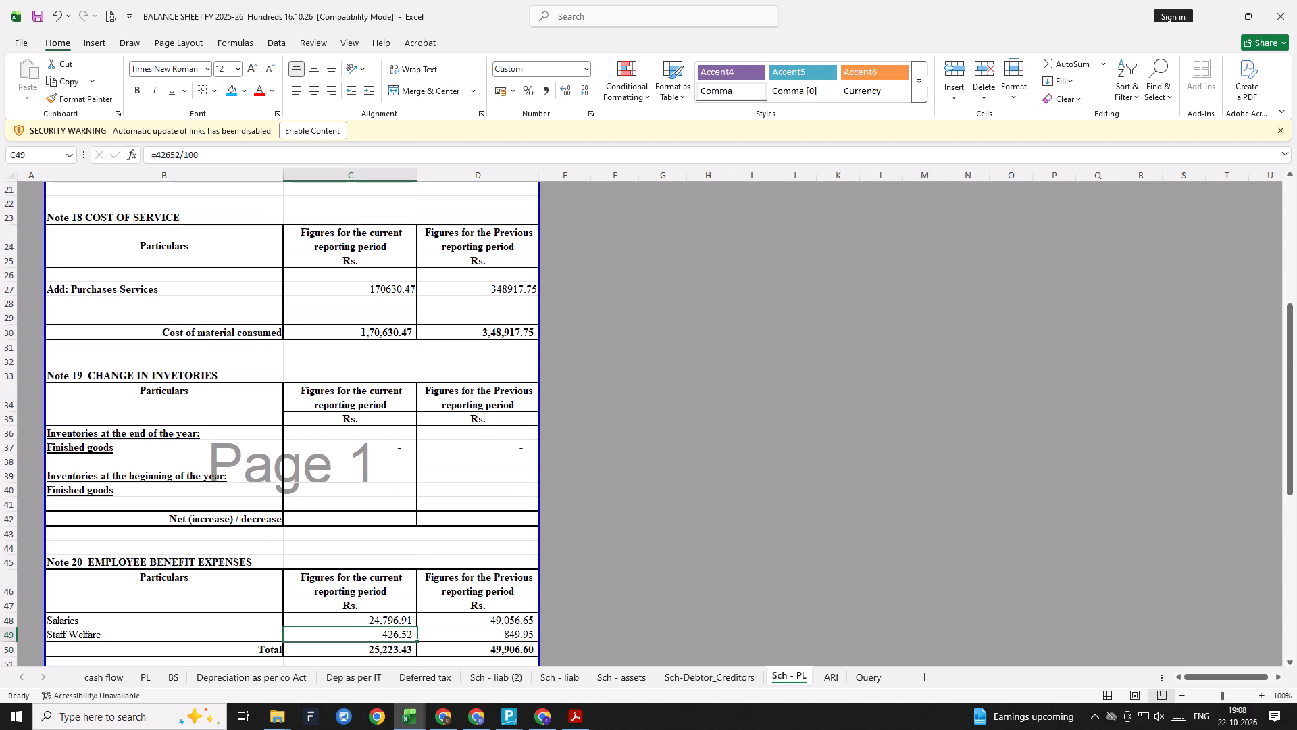
Return to the PL sheet, check the expense figures and save the balance sheet workbook.
left_click(148, 675)
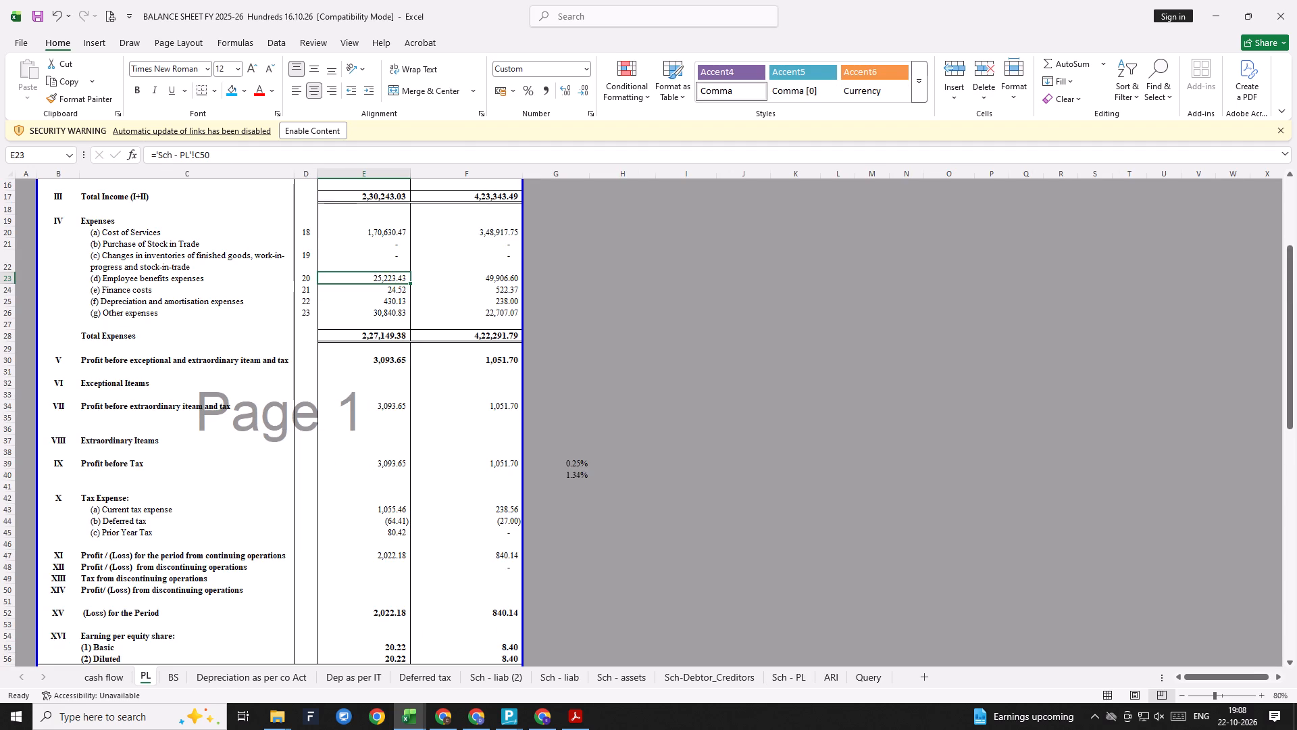
scroll(366, 468, "up", 4)
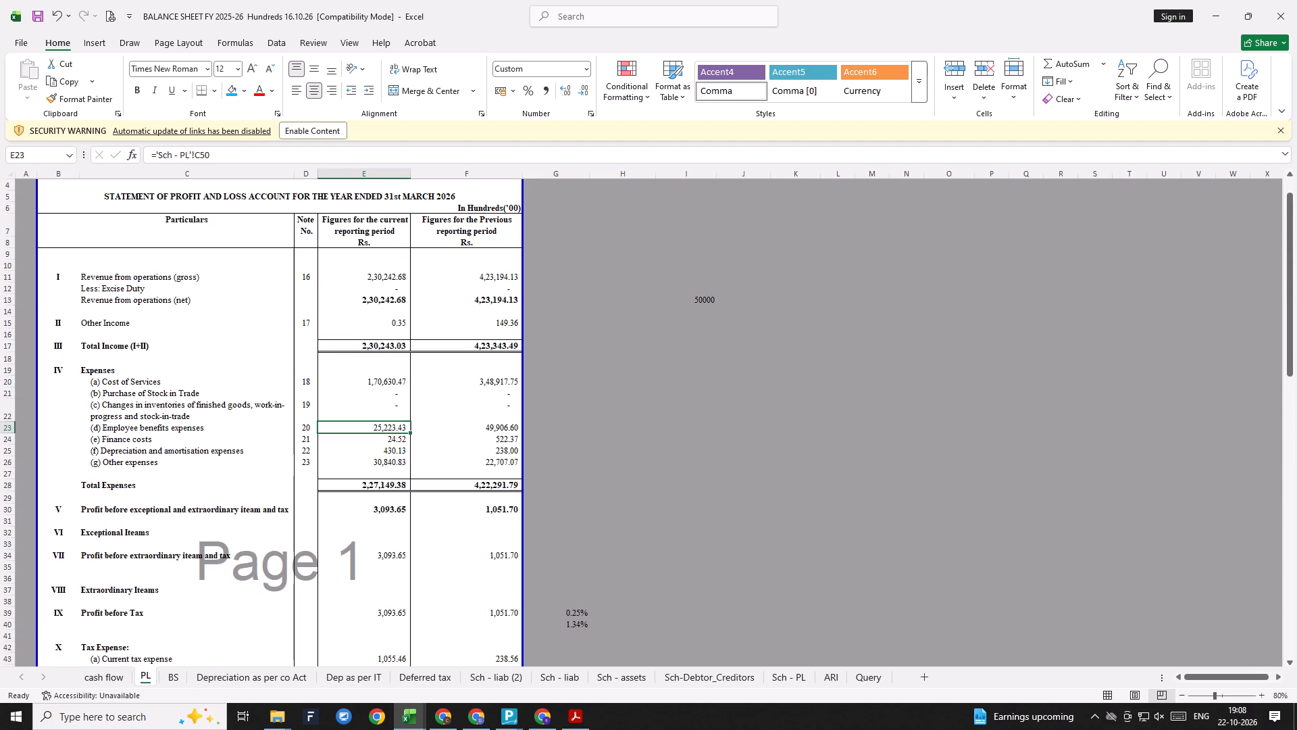
key("Up")
key("Up")
key("Up")
key("Right")
key("ctrl+s")
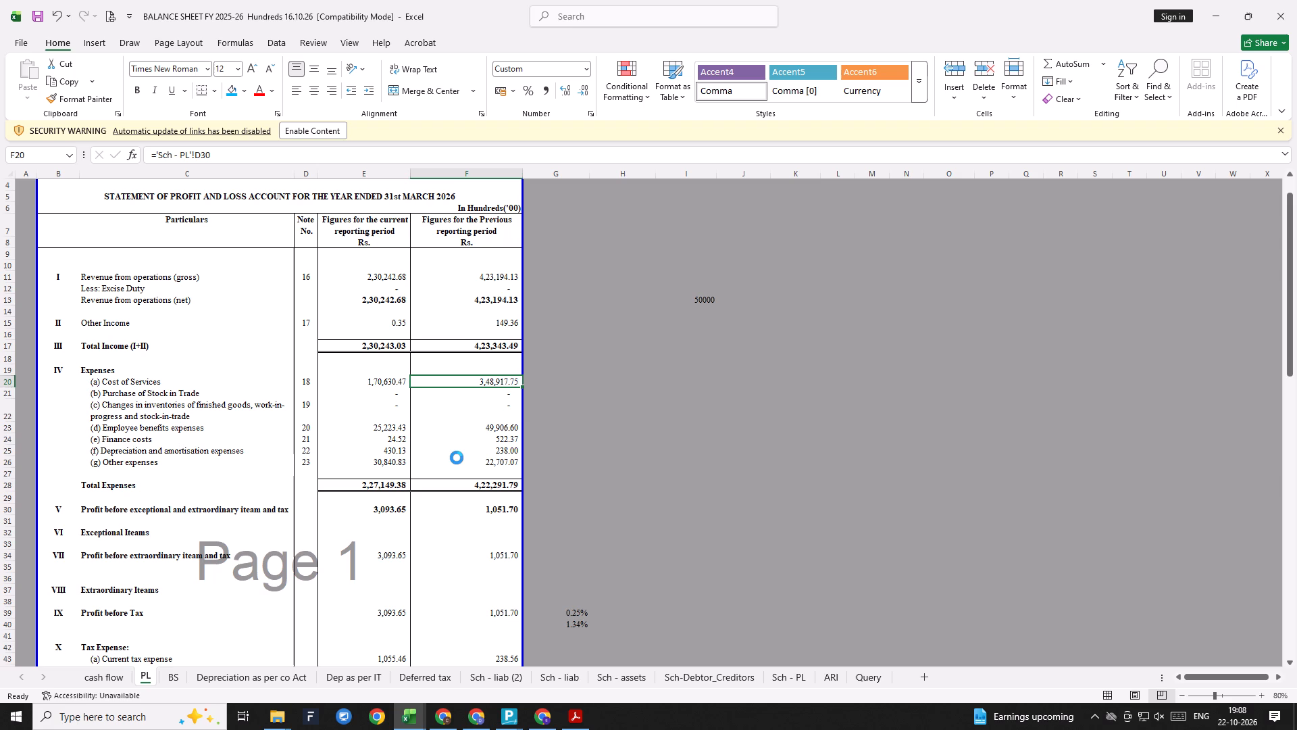
Look over the rest of the PL sheet and the assets and signature block on the BS sheet.
scroll(313, 614, "down", 4)
scroll(409, 583, "down", 1)
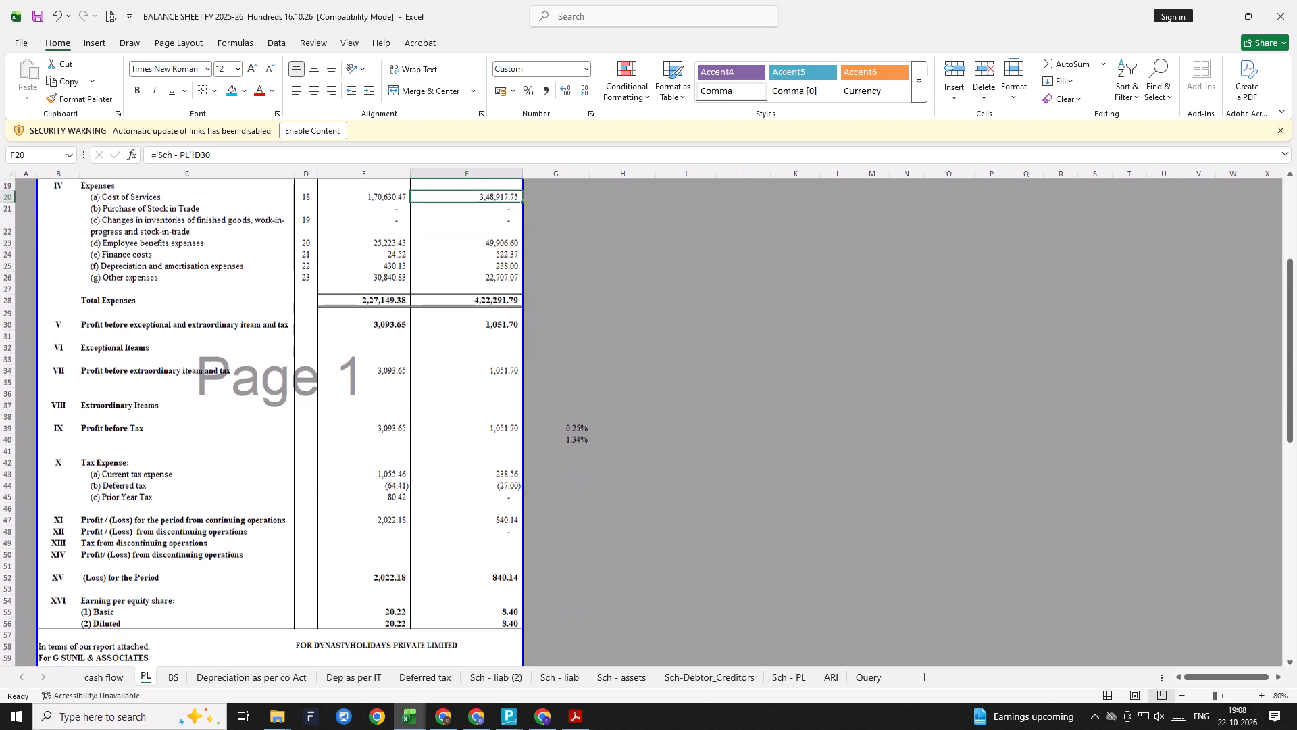
left_click(176, 682)
scroll(405, 550, "down", 5)
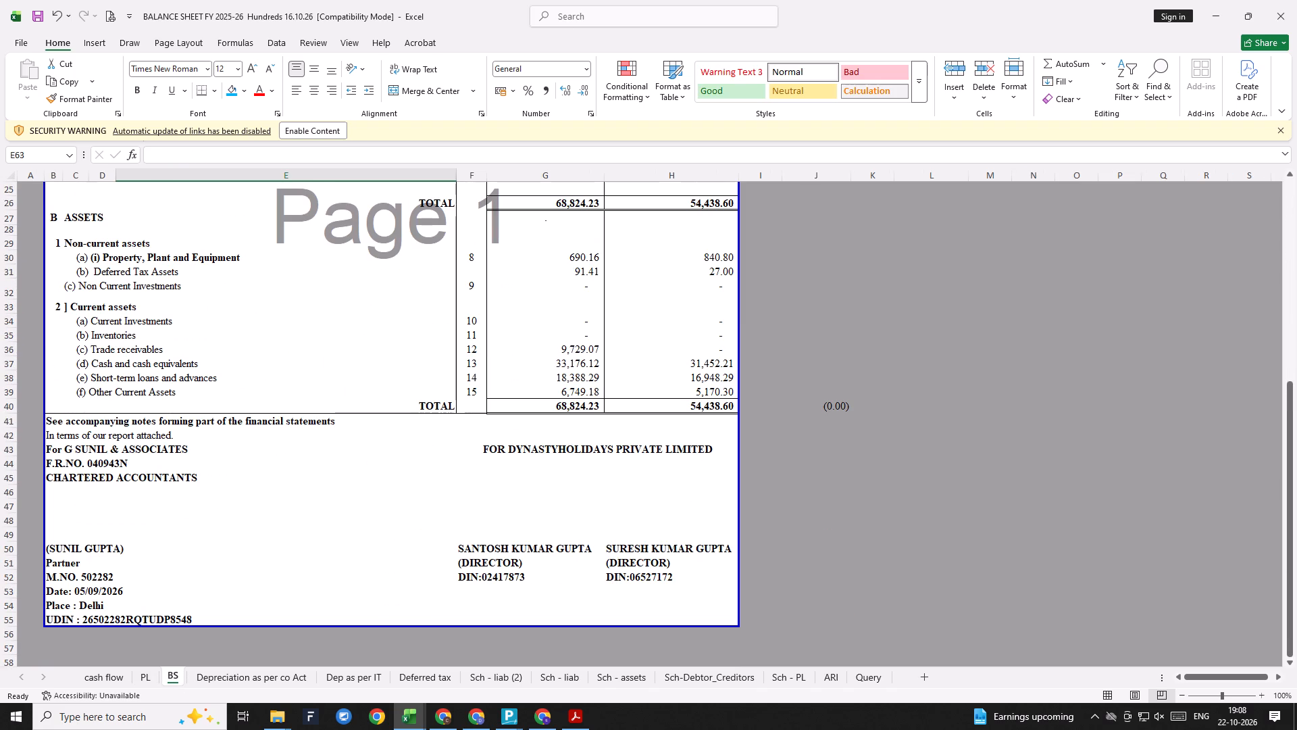
Close the Midson folder window and one of the two Downloads folder windows in File Explorer.
left_click(282, 721)
left_click(203, 646)
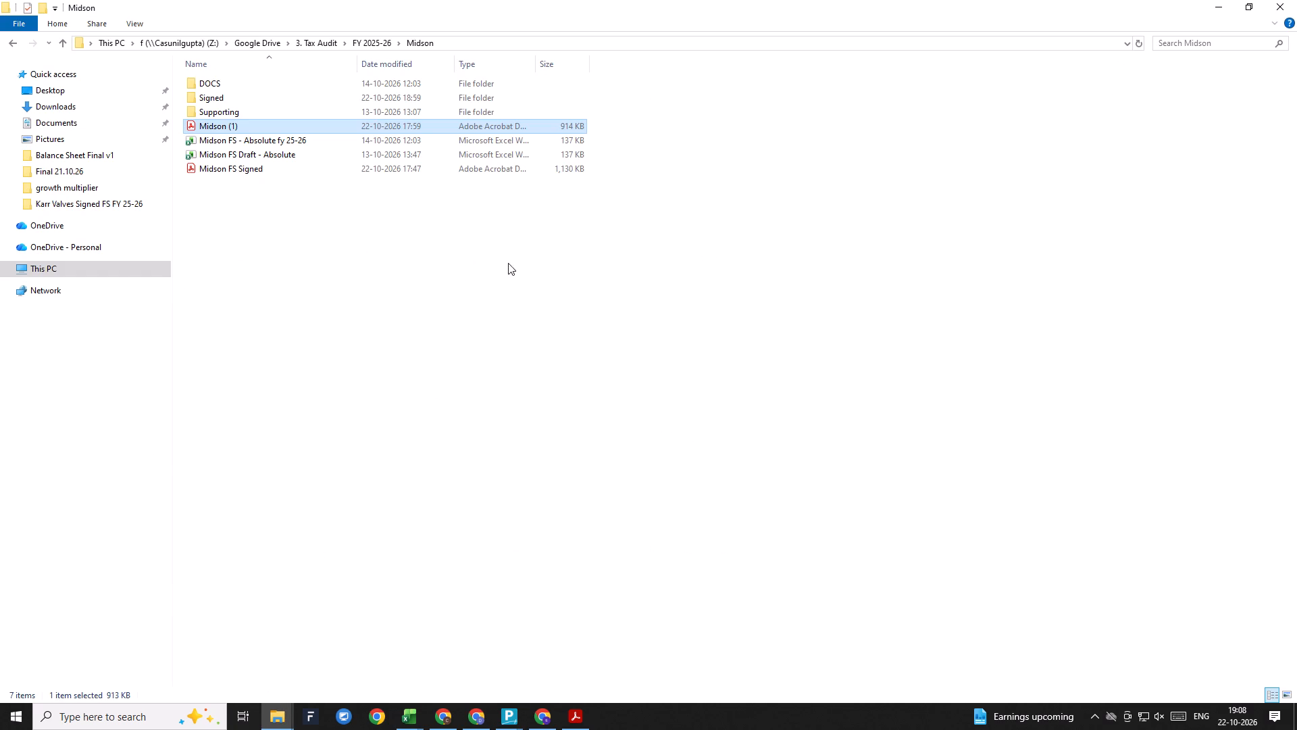
left_click(1275, 7)
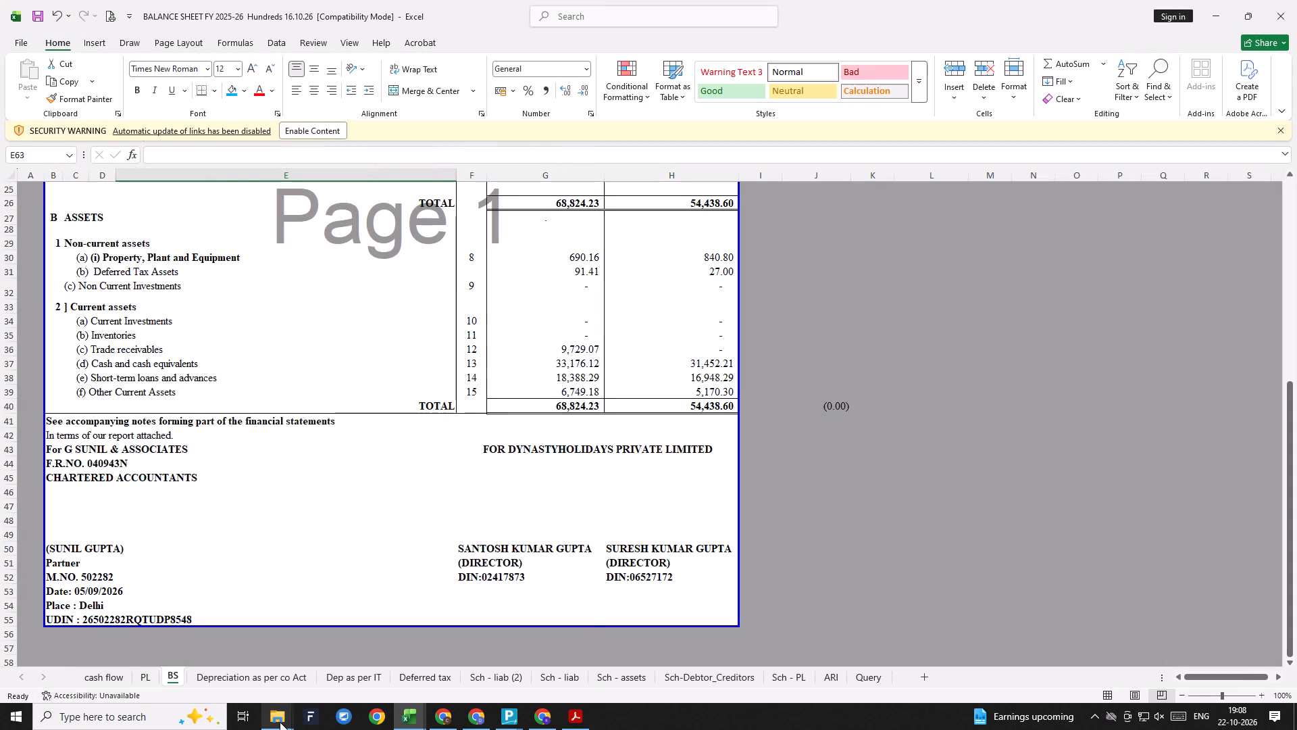
left_click(280, 722)
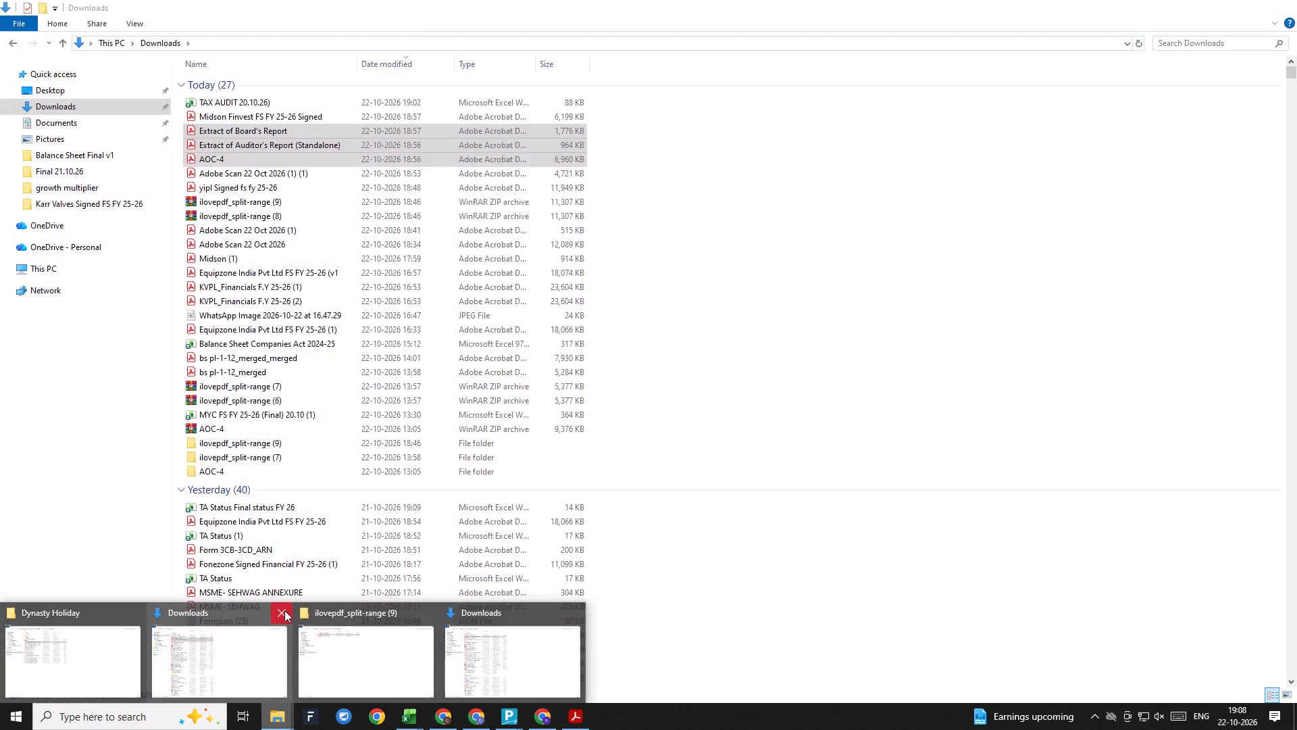
left_click(284, 610)
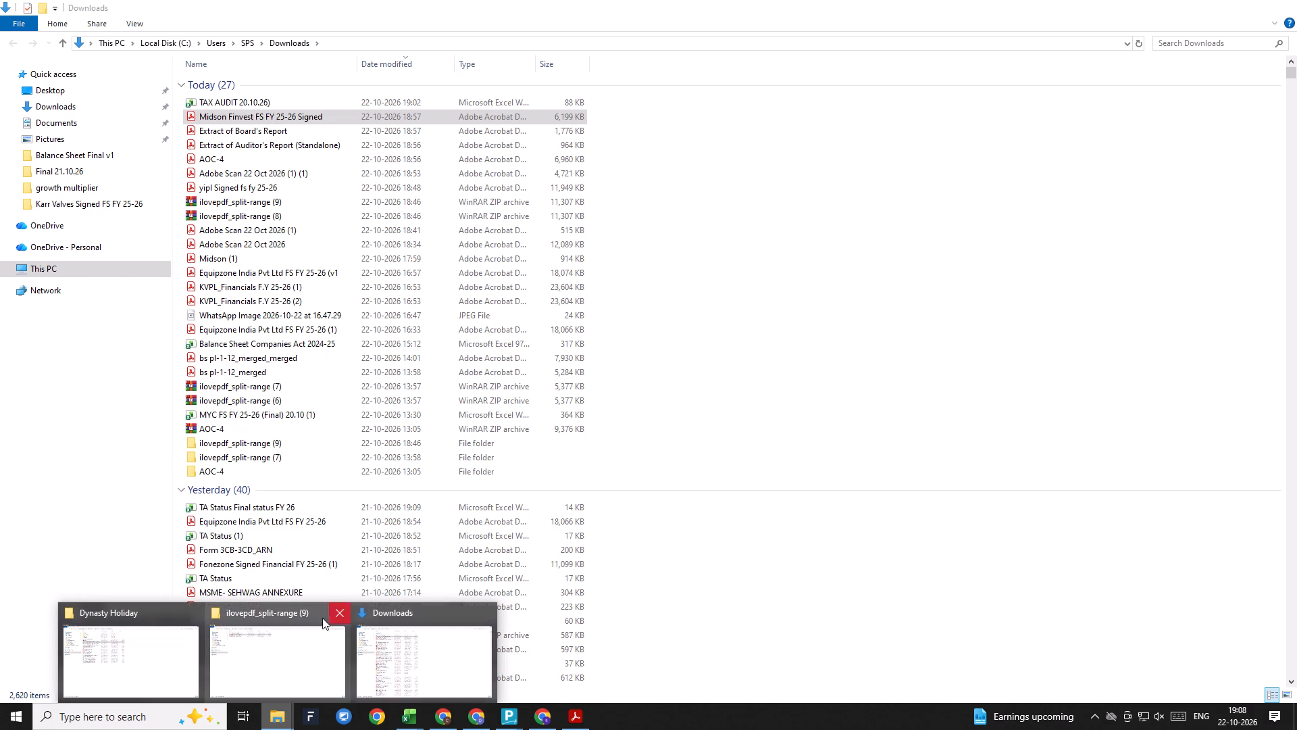
Open the PDF "dynasty signed Final" from the Dynasty Holiday folder.
left_click(158, 657)
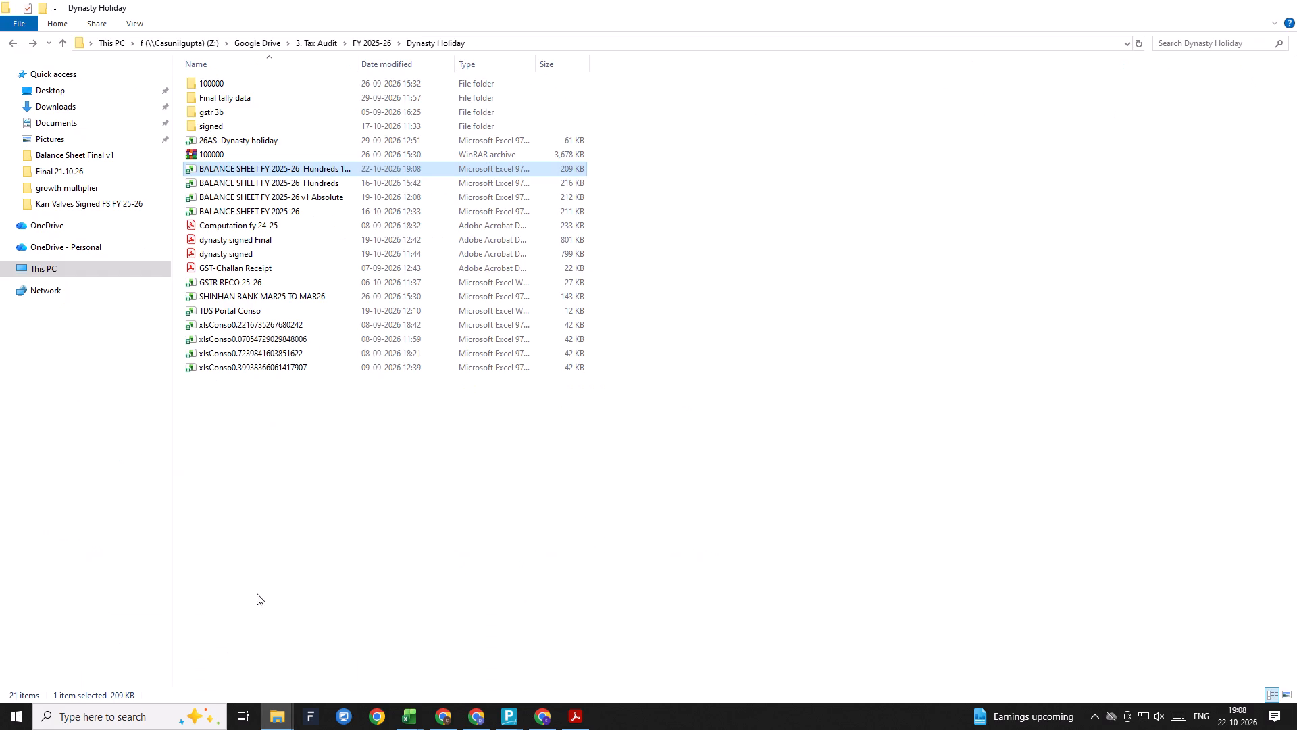
key("Down")
key("Down")
key("Down")
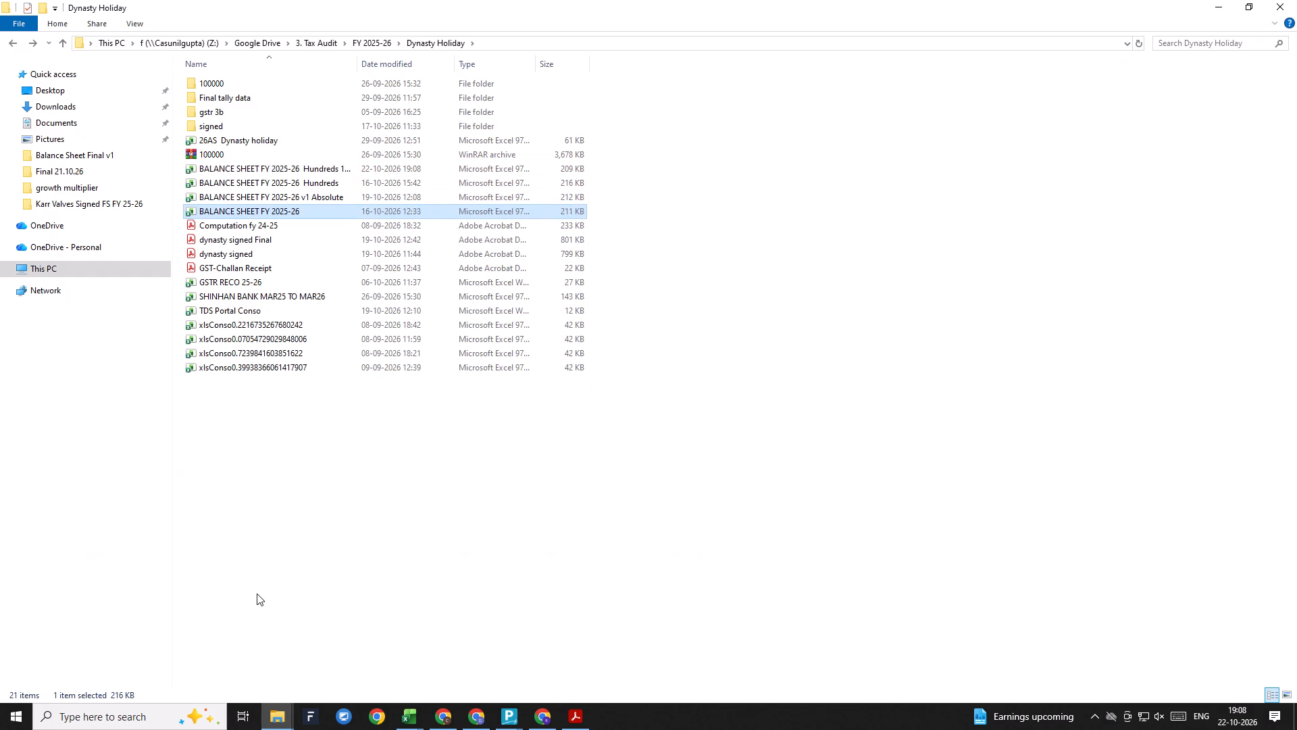
key("Down")
key("Down")
key("Return")
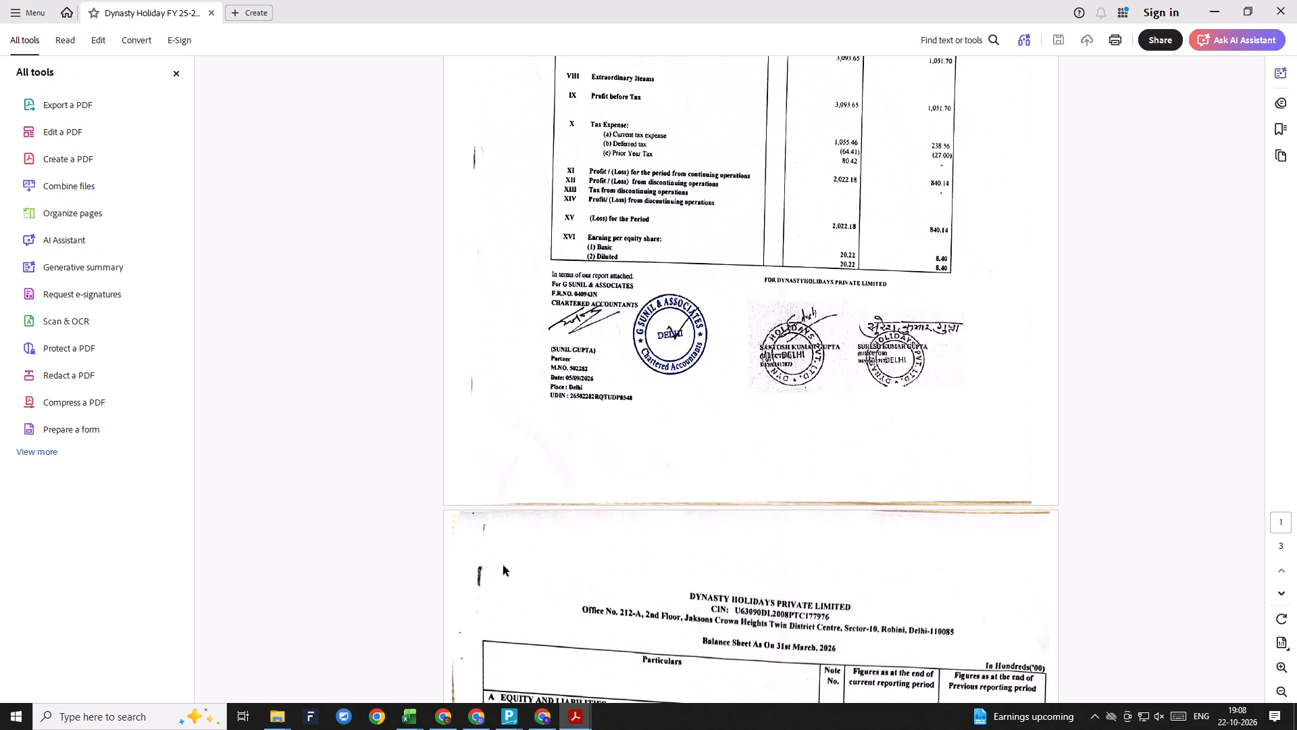
Compare the signed PDF's balance sheet and profit and loss pages with the BS sheet in the workbook.
scroll(725, 543, "down", 3)
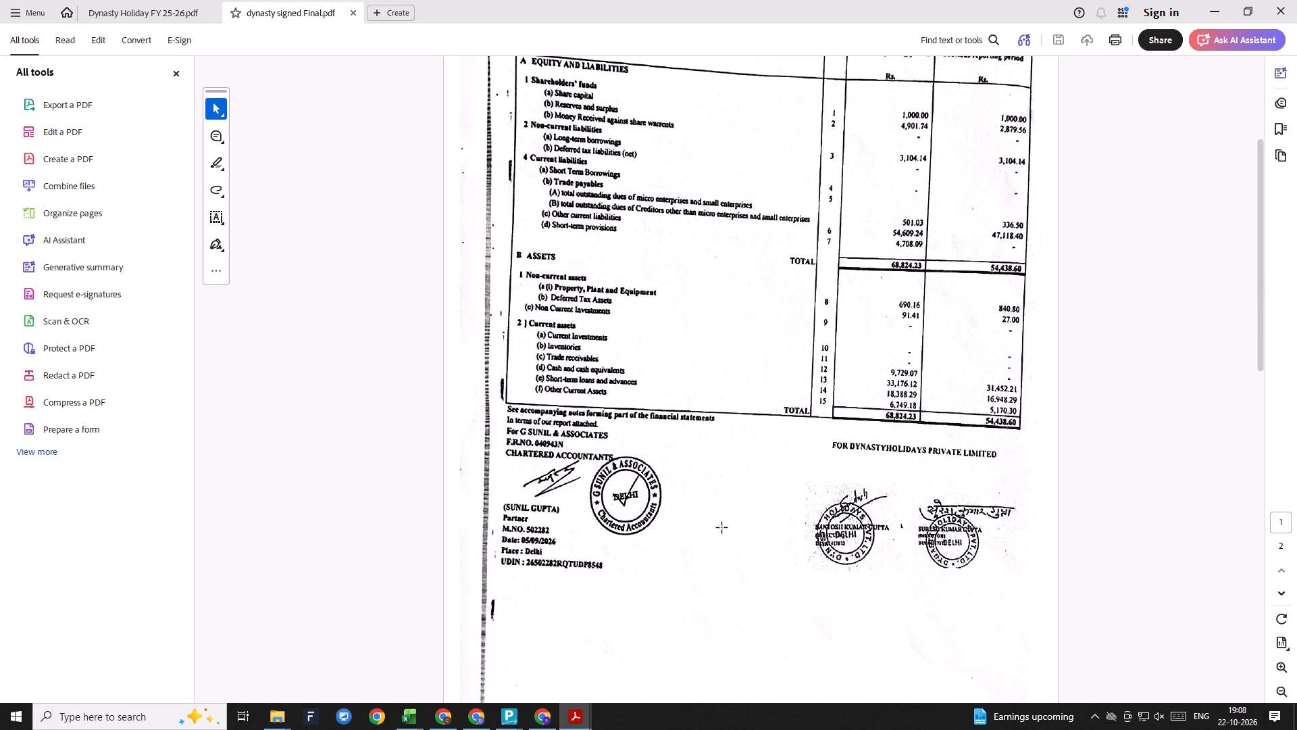
left_click(415, 723)
left_click(634, 644)
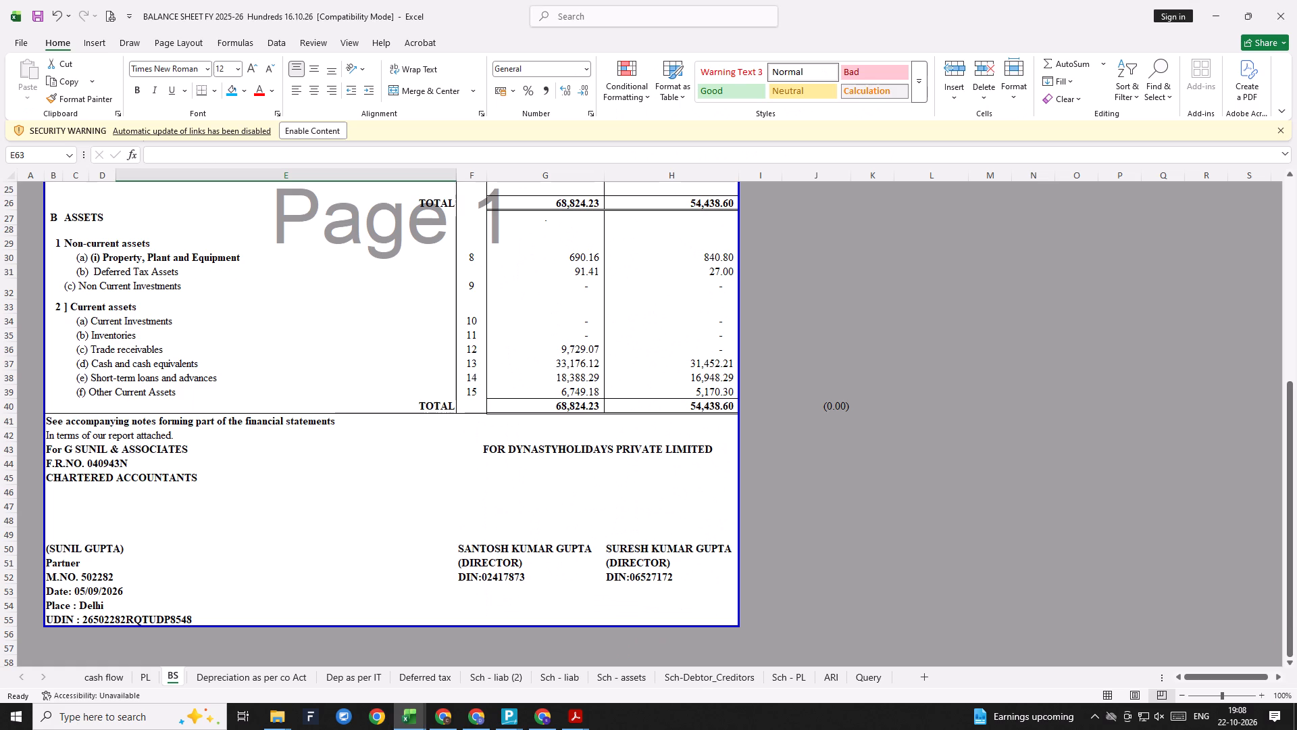
key("alt+Tab")
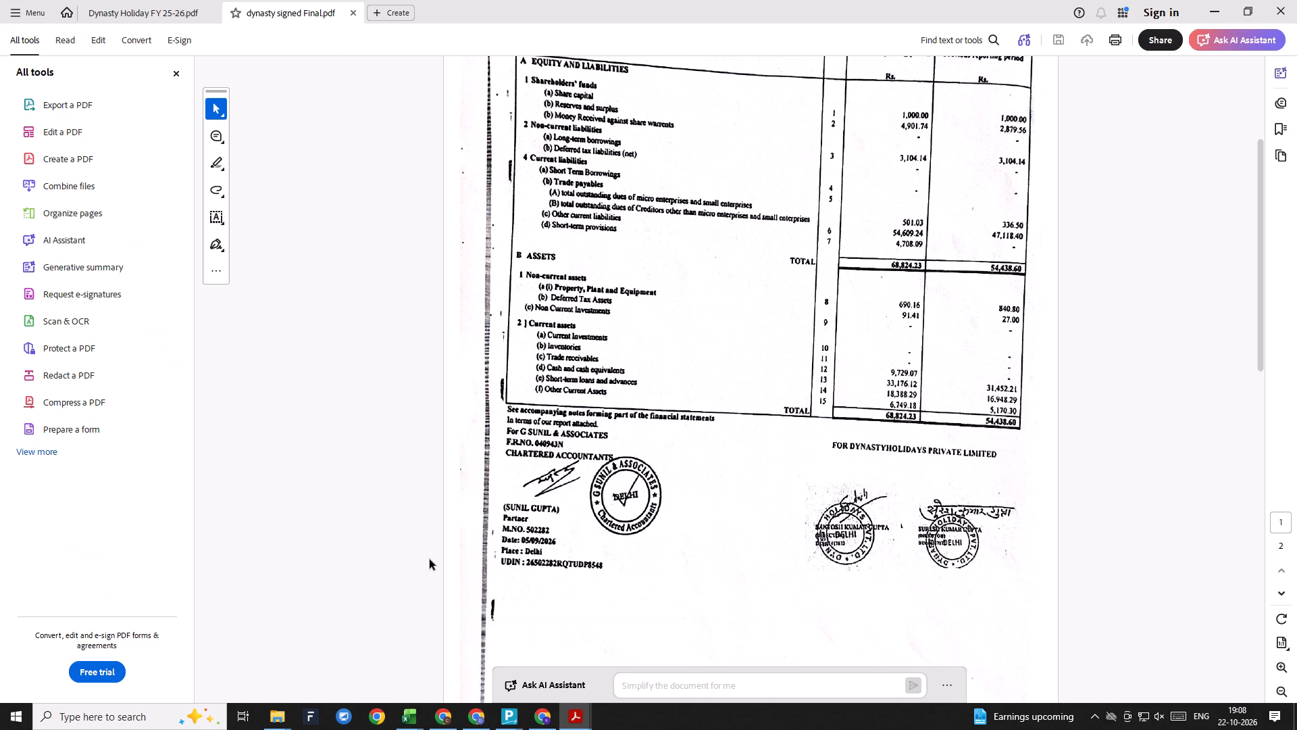
scroll(600, 510, "down", 11)
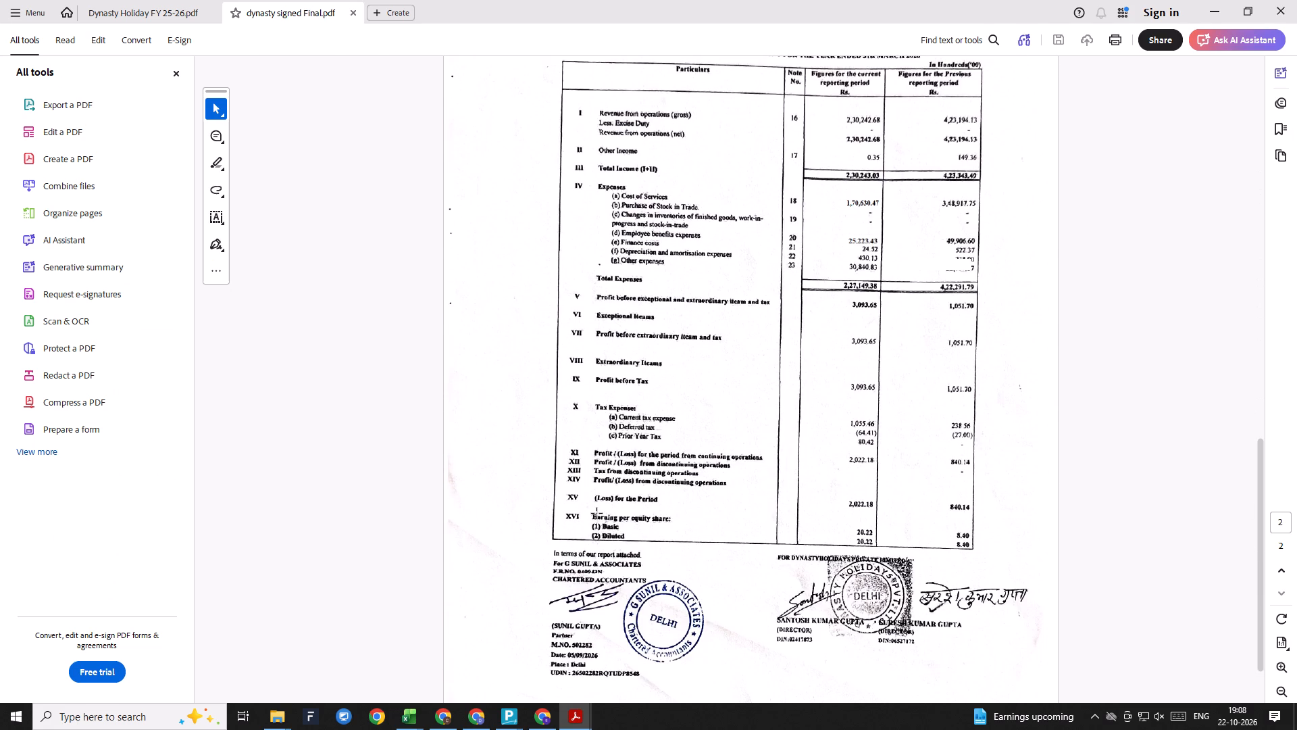
Return to the balance sheet workbook in Excel and review the cash flow sheet from its figures to the signature block.
key("alt+Tab")
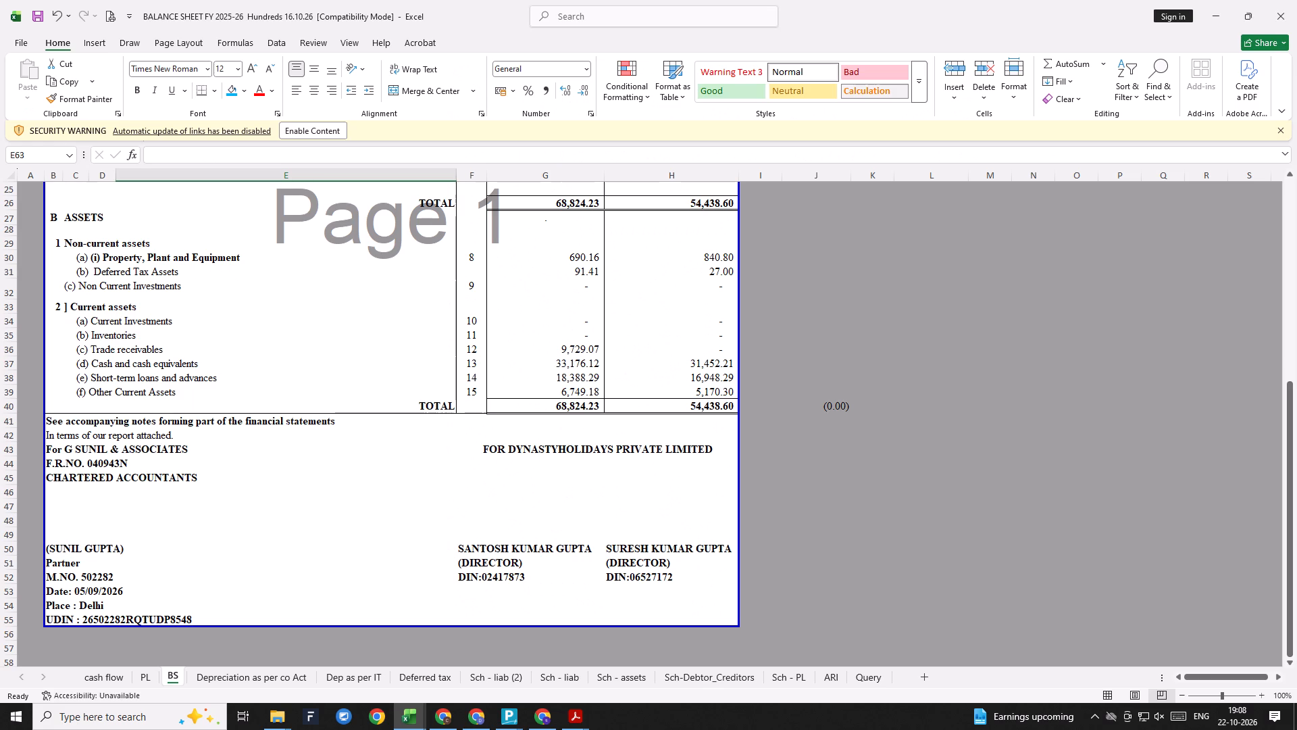
left_click(109, 676)
scroll(356, 570, "down", 10)
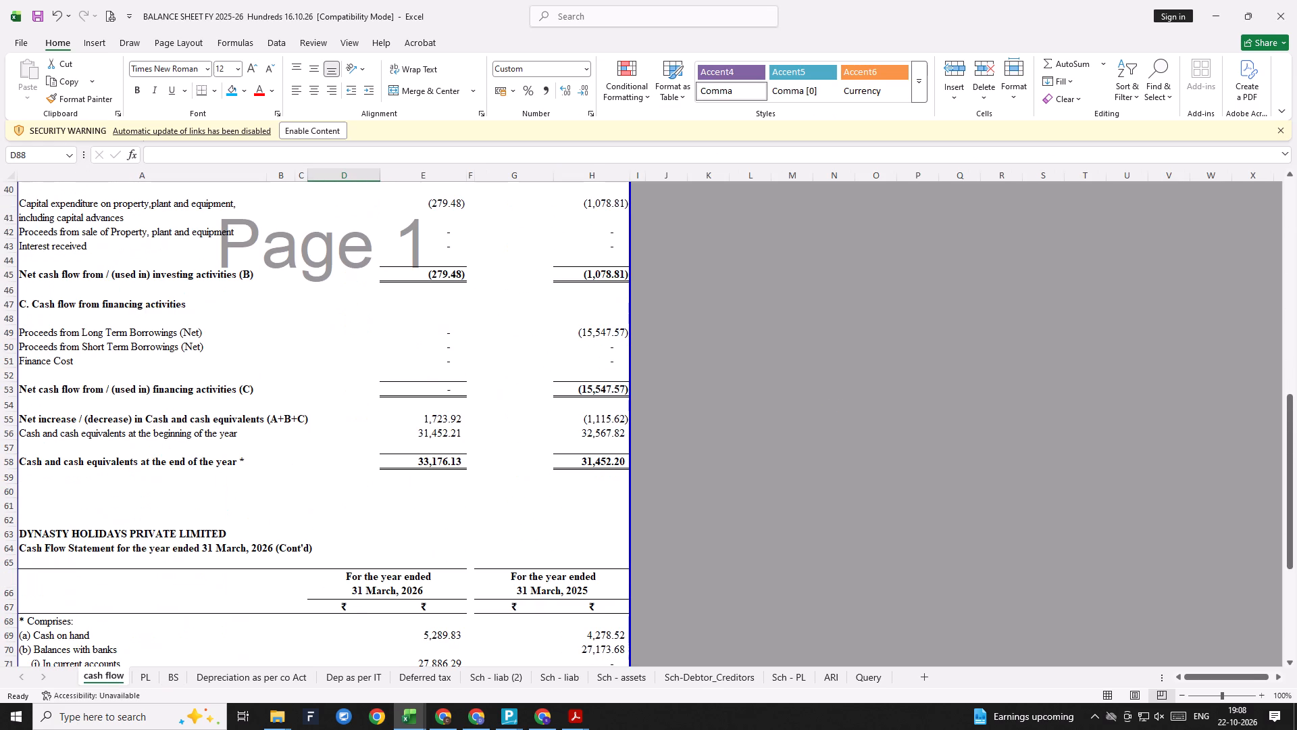
scroll(356, 570, "down", 5)
scroll(455, 497, "down", 6)
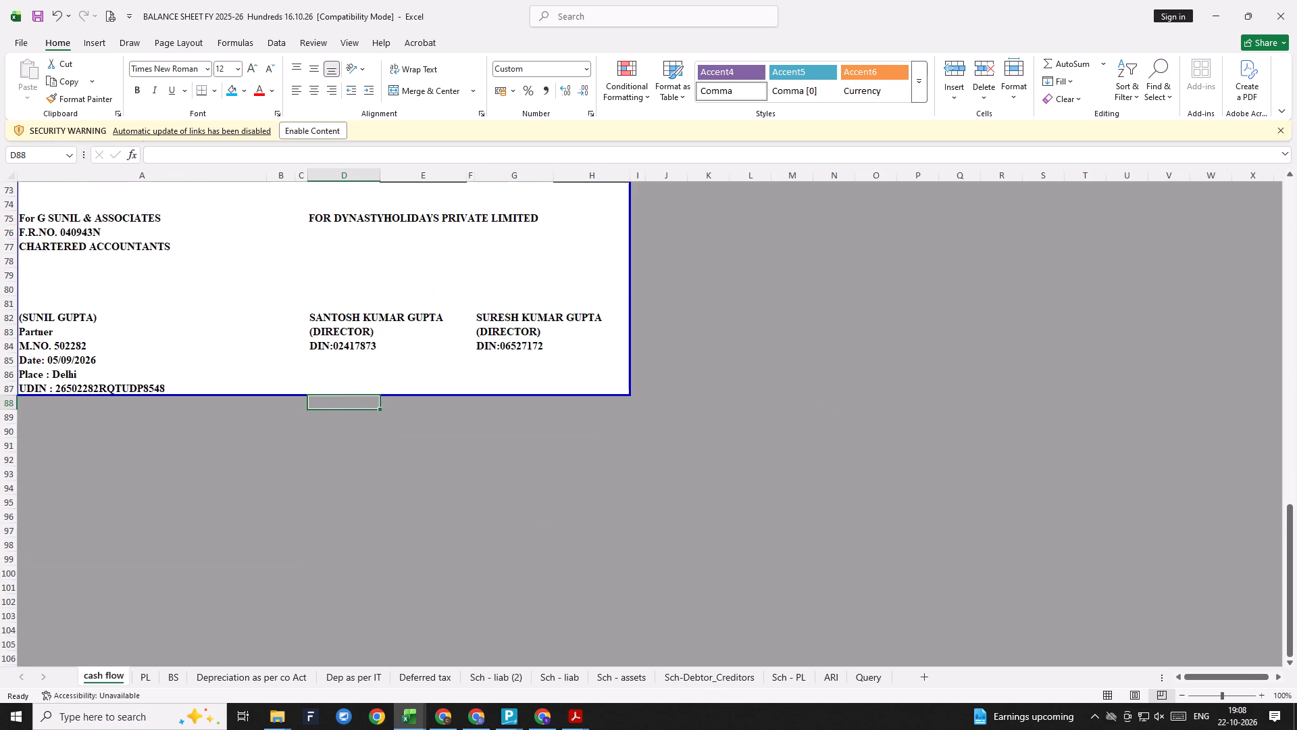
scroll(221, 610, "up", 4)
scroll(221, 610, "up", 17)
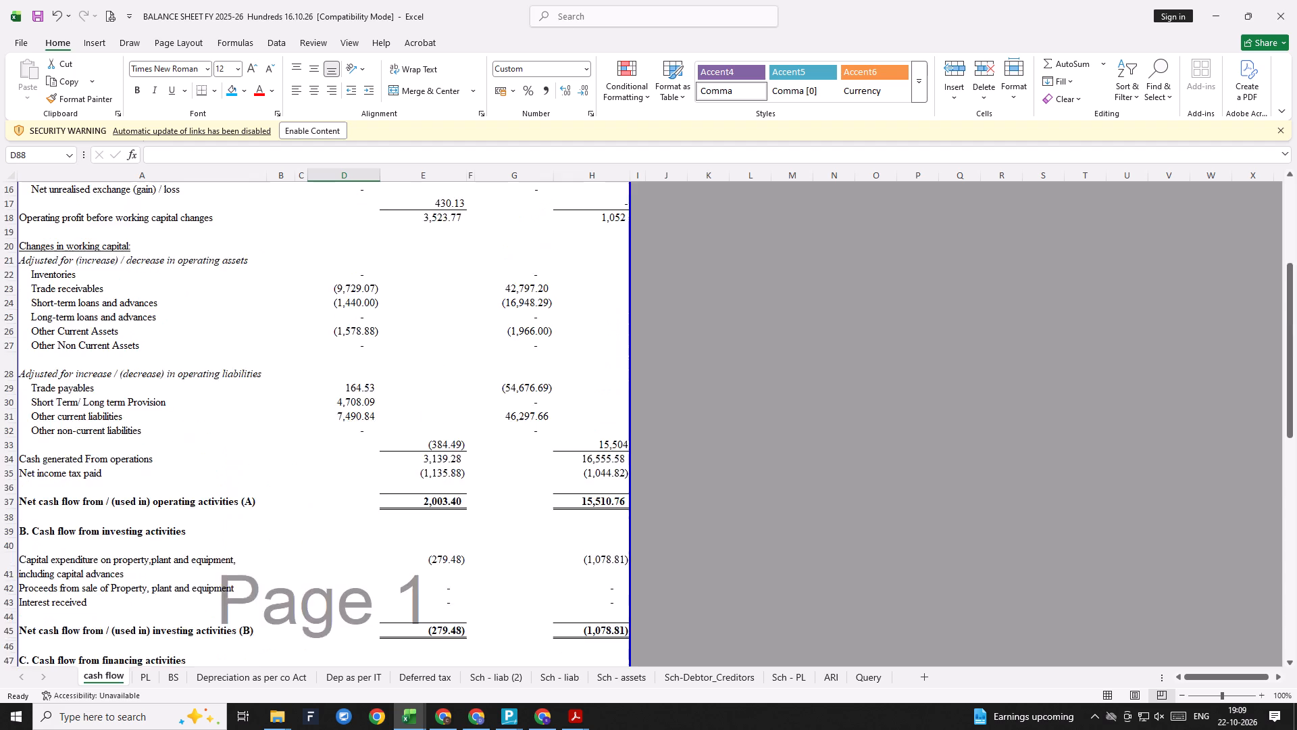
scroll(221, 610, "up", 12)
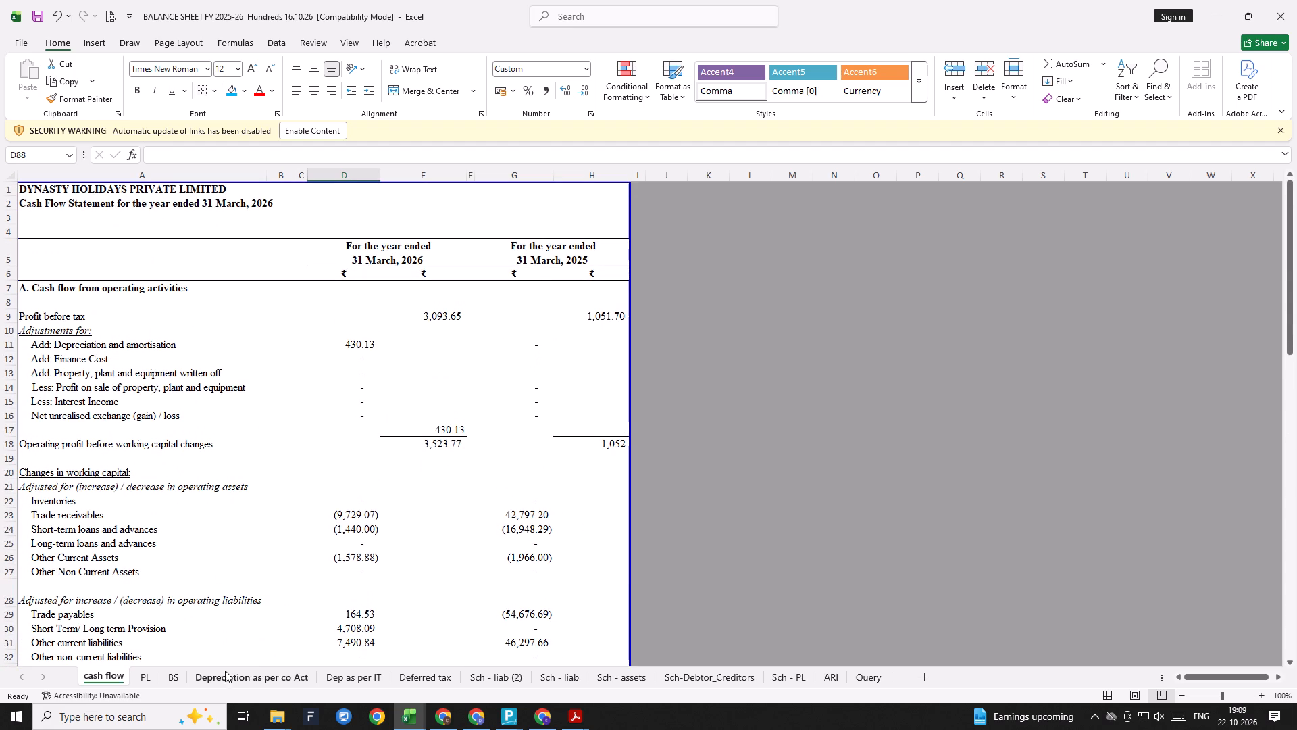
Look through the depreciation, deferred tax, liabilities, assets and Sch-Debtor_Creditors sheets.
left_click(226, 679)
left_click(357, 683)
left_click(410, 687)
left_click(485, 685)
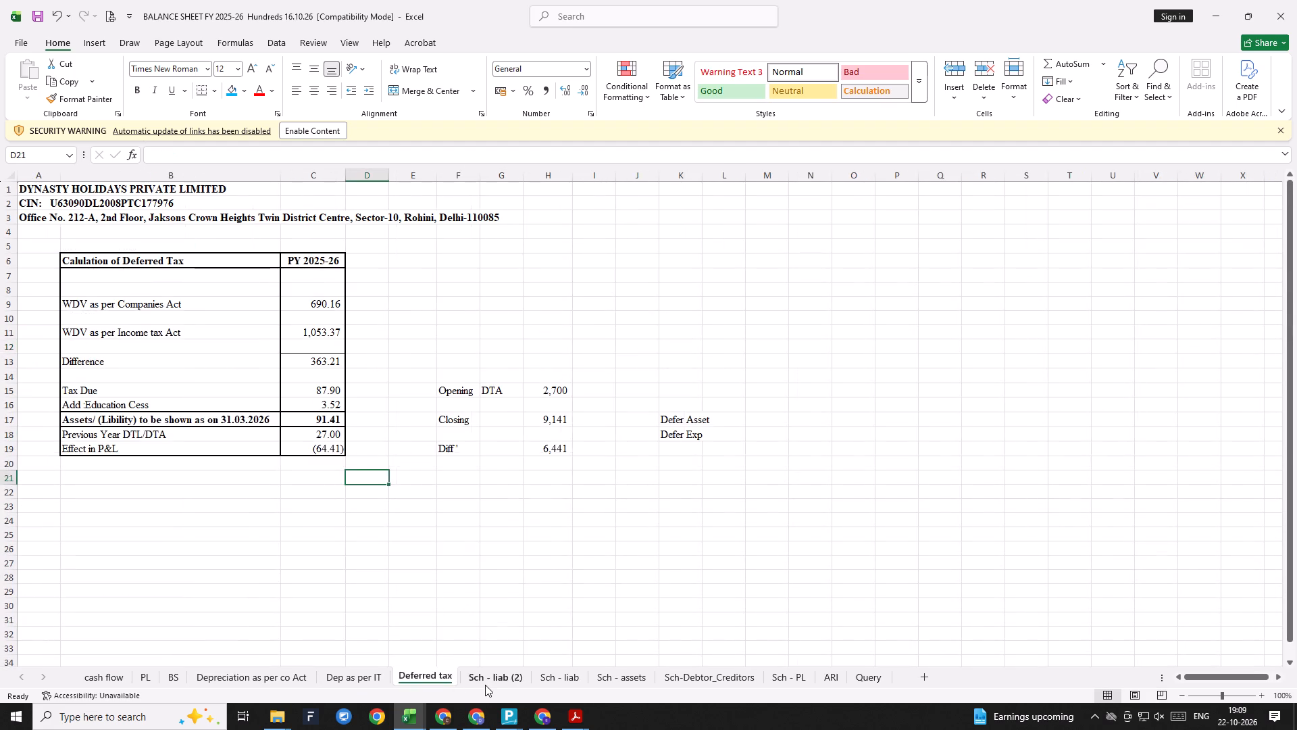
left_click(569, 677)
left_click(594, 677)
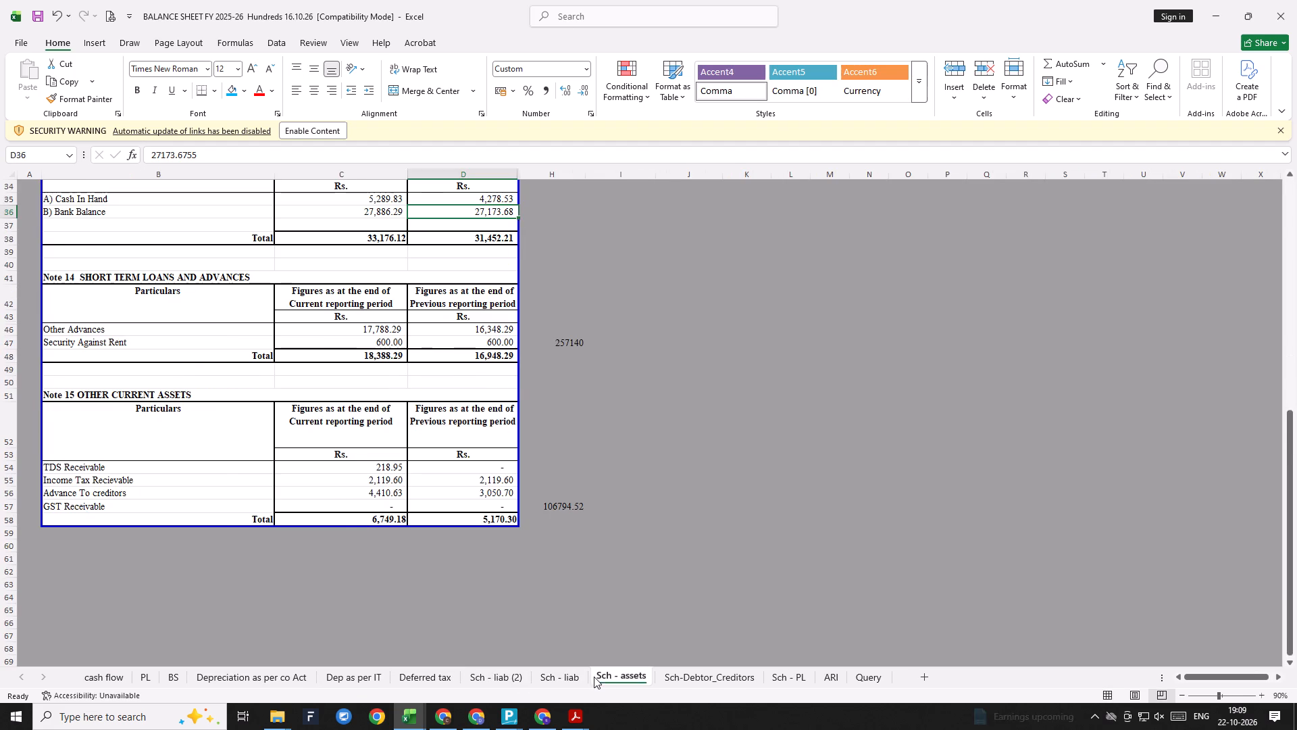
left_click(686, 683)
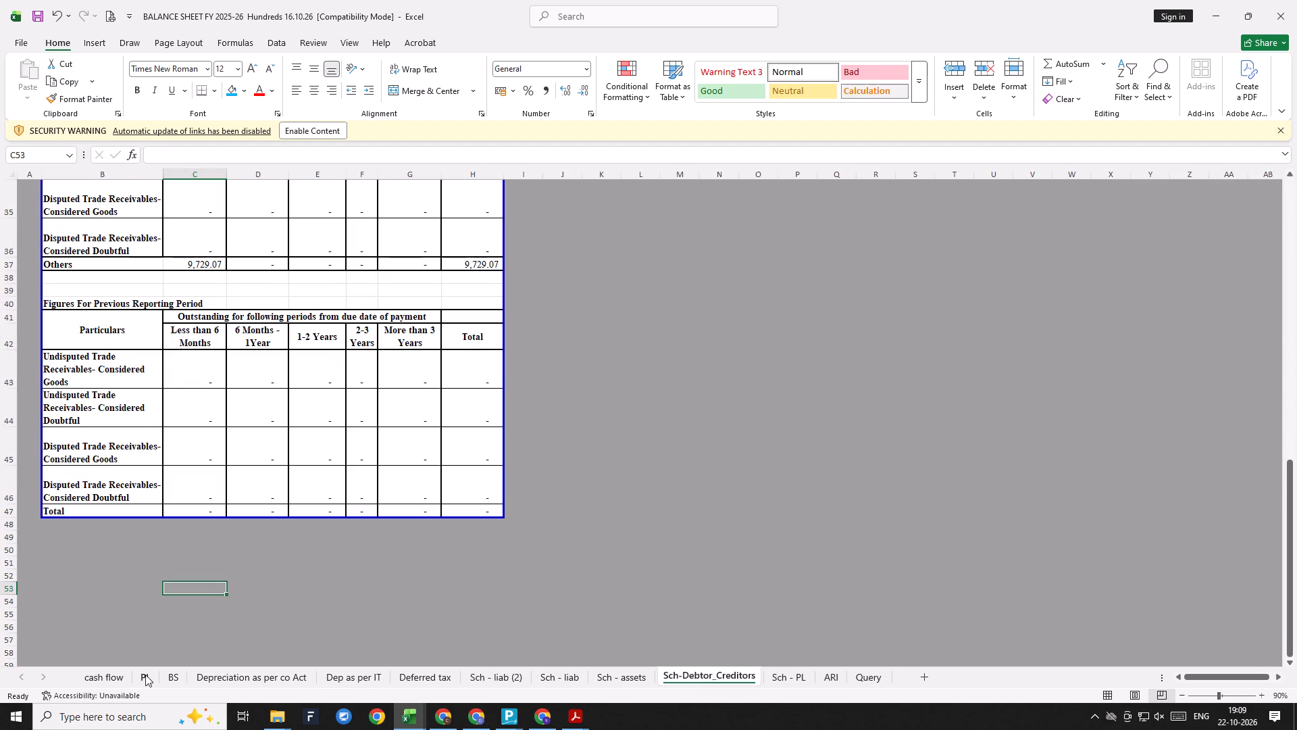
Check the BS sheet from its heading to the signature block and bring up its print preview.
left_click(174, 681)
scroll(290, 570, "up", 14)
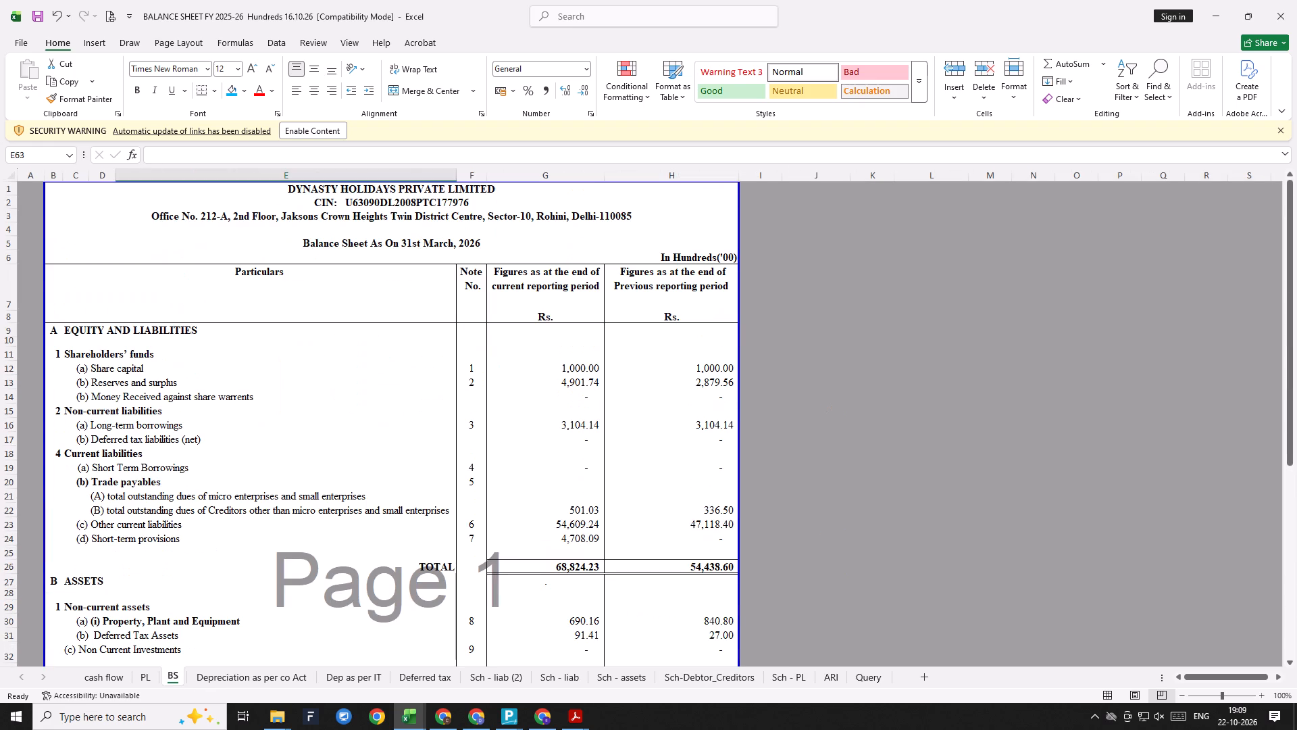
scroll(355, 391, "down", 11)
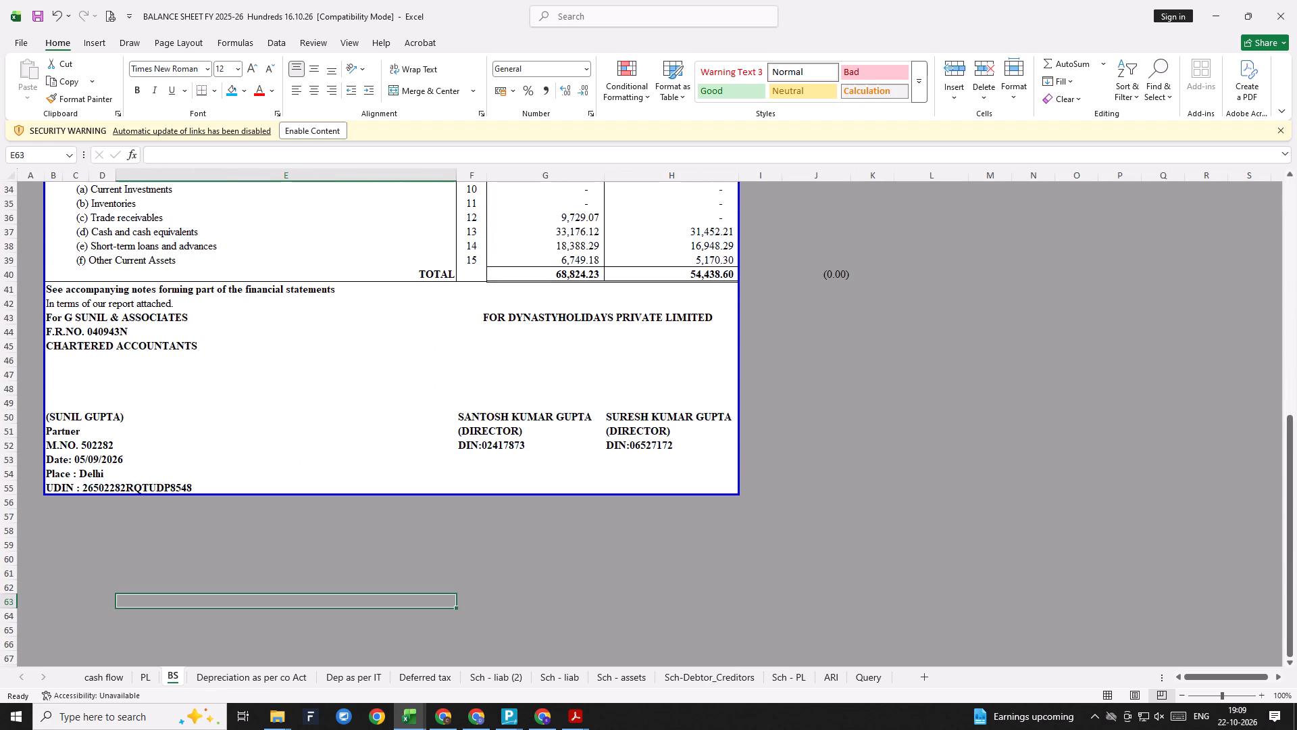
scroll(337, 415, "up", 13)
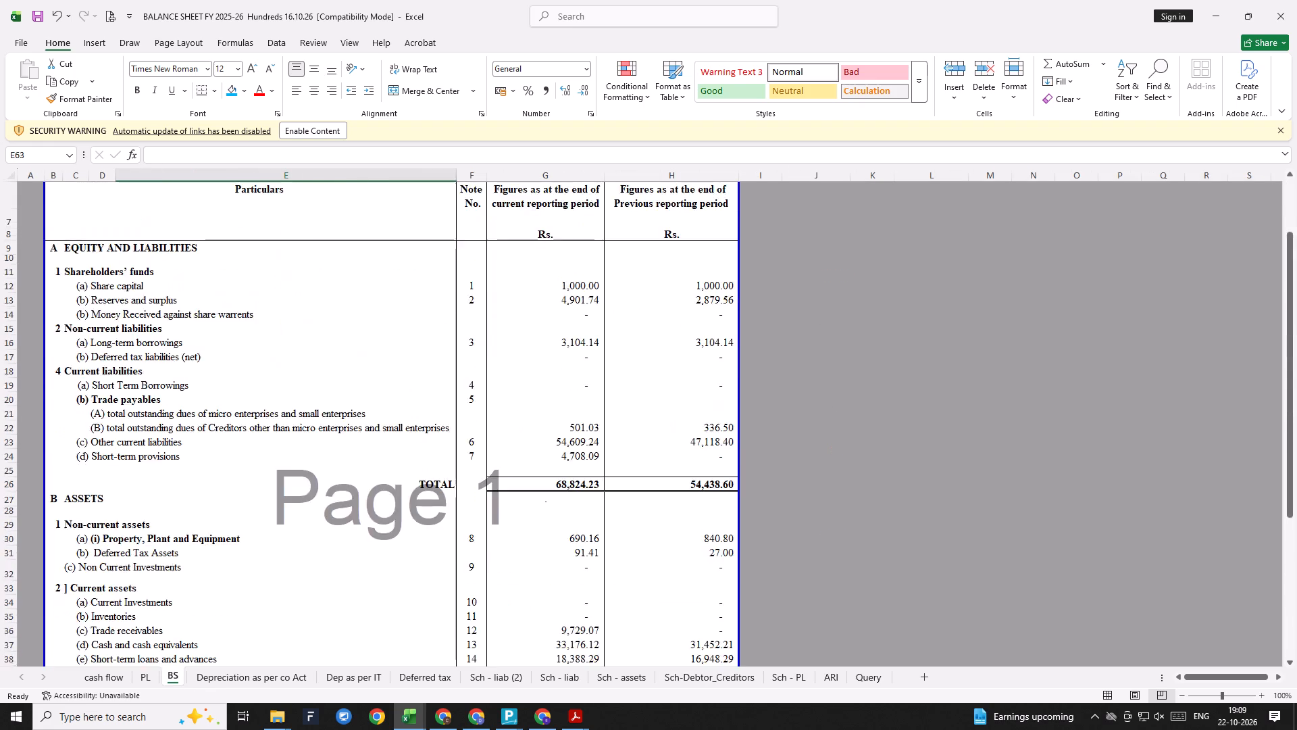
left_click(341, 404)
key("ctrl+p")
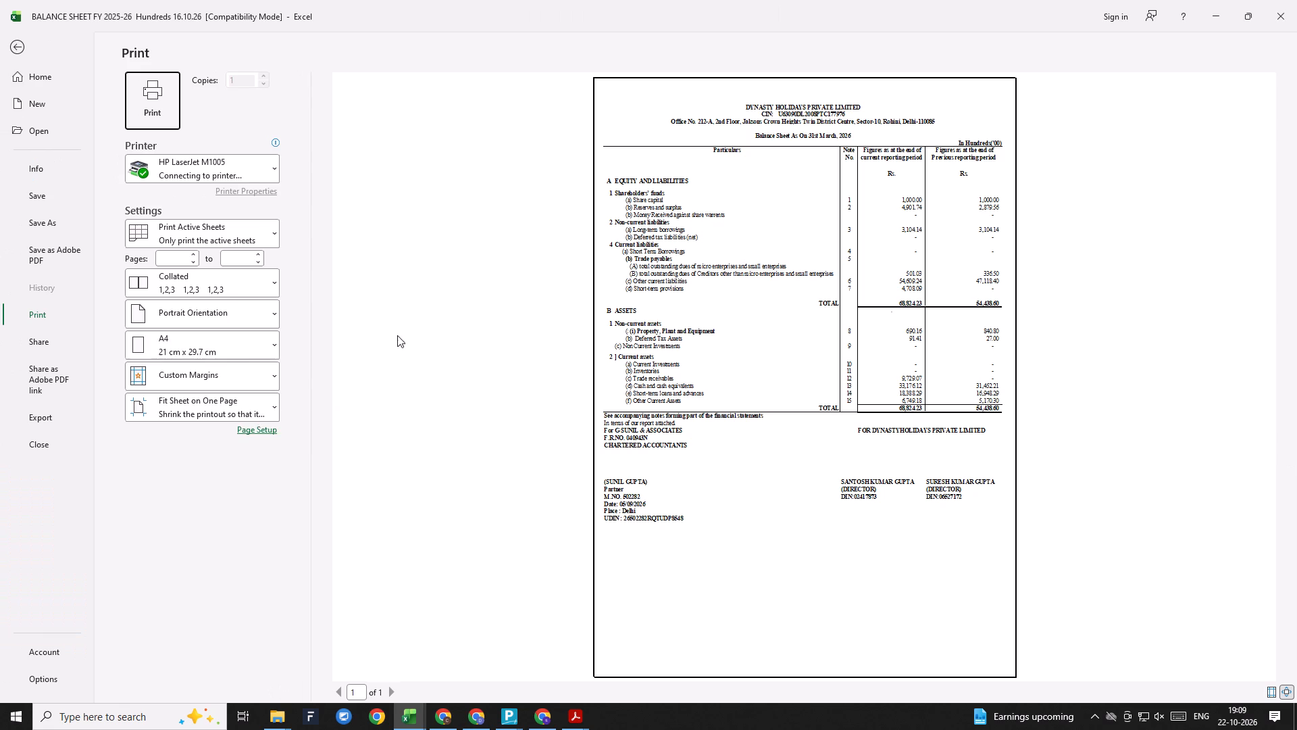
Check the BS sheet's page orientation, scaling and paper size in Page Setup and accept the settings.
left_click(270, 466)
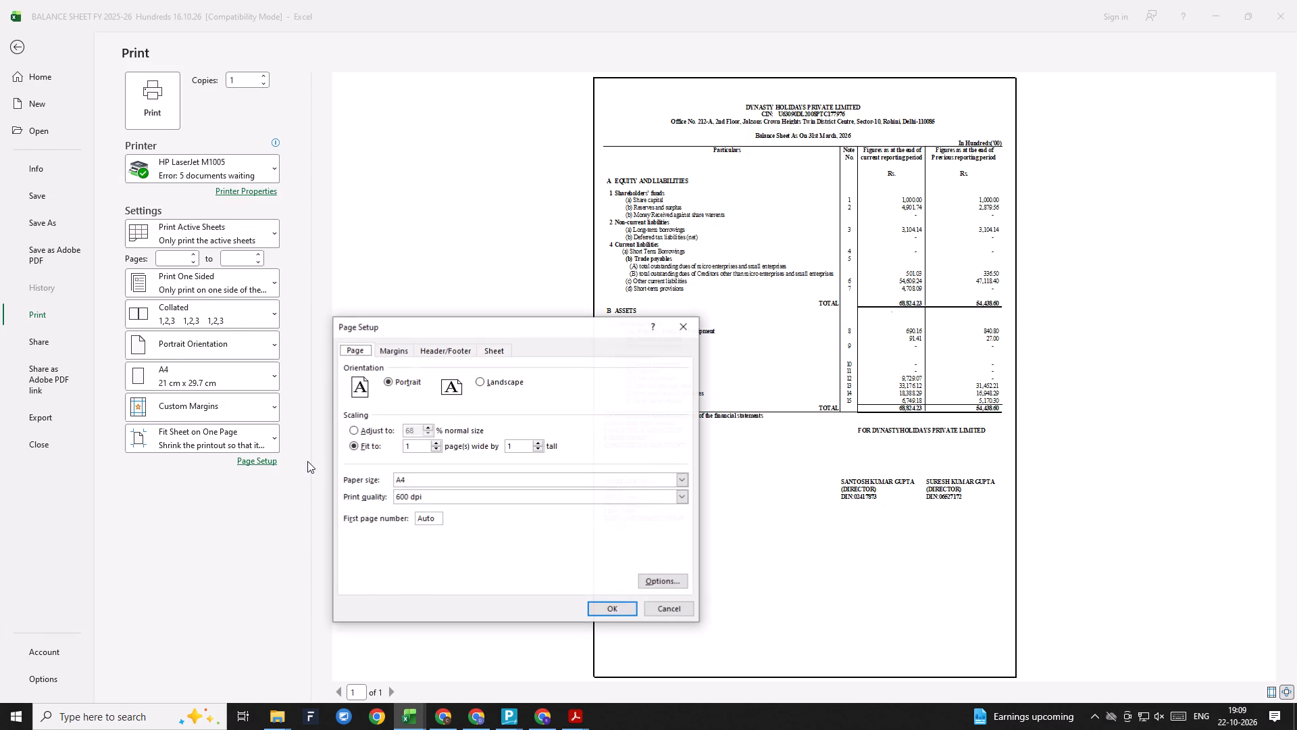
left_click(605, 606)
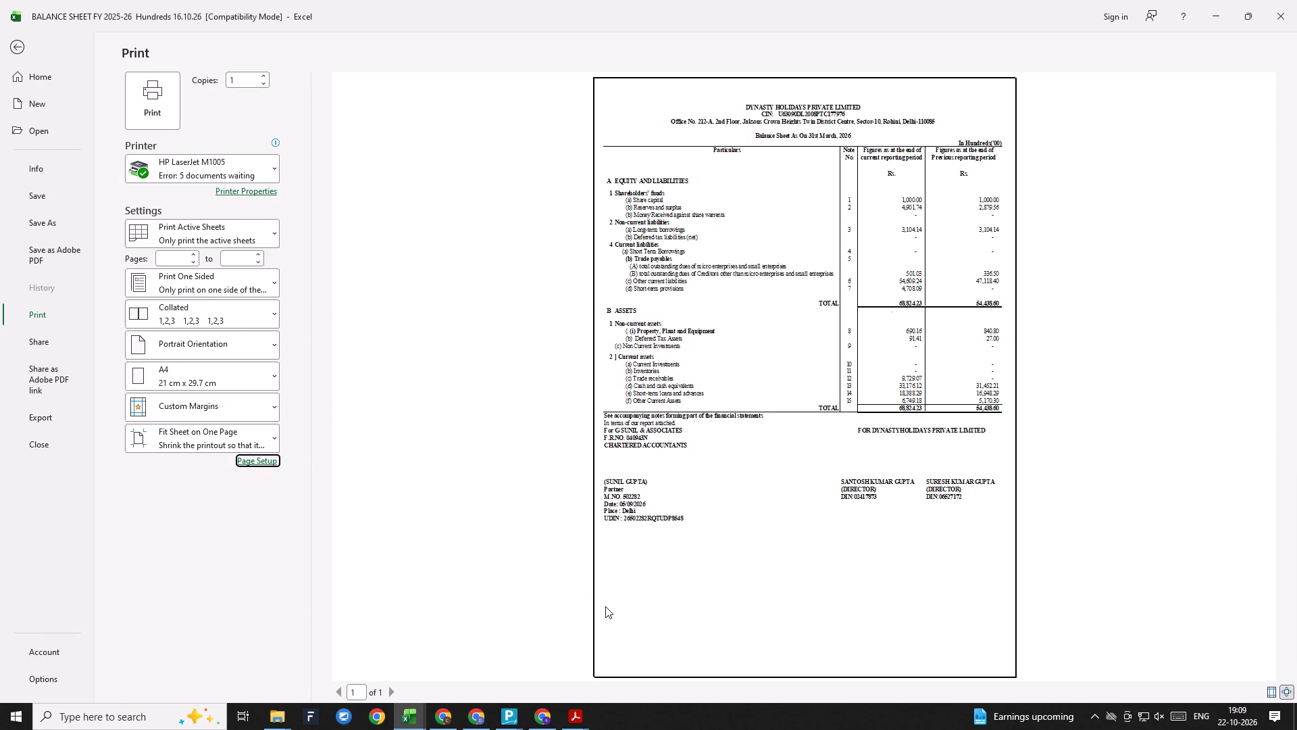
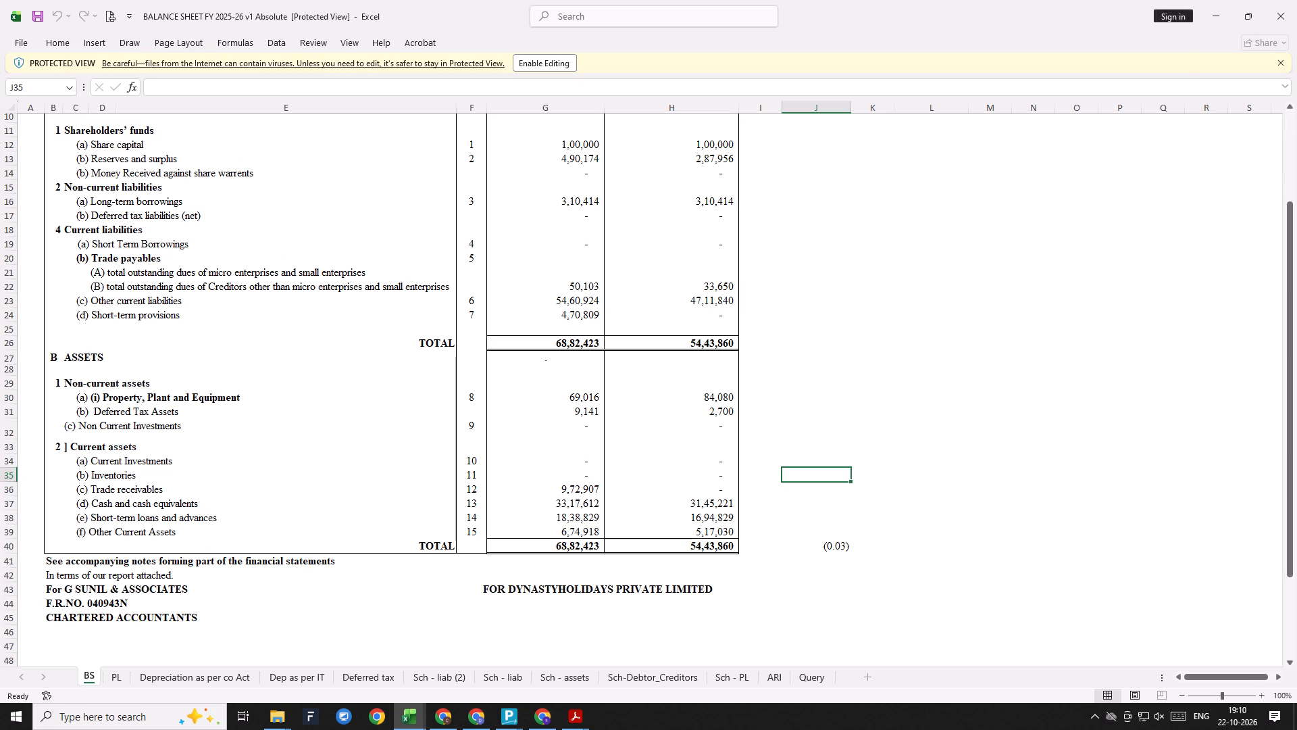
Enable editing in the BALANCE SHEET FY 2025-26 v1 Absolute workbook.
key("Left")
key("Return")
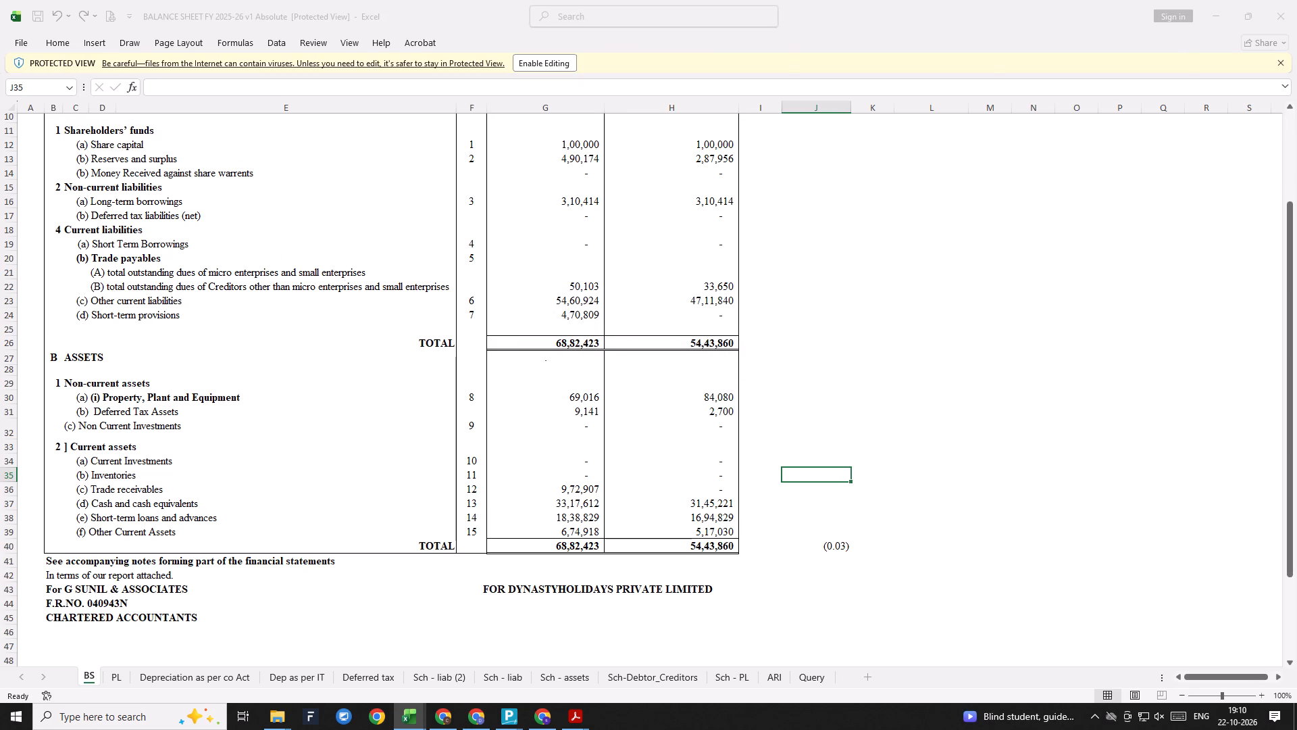
Leave the Hundreds 16.10.26 workbook's print preview and compare its PL sheet with the PL sheet of the v1 Absolute workbook.
left_click(413, 710)
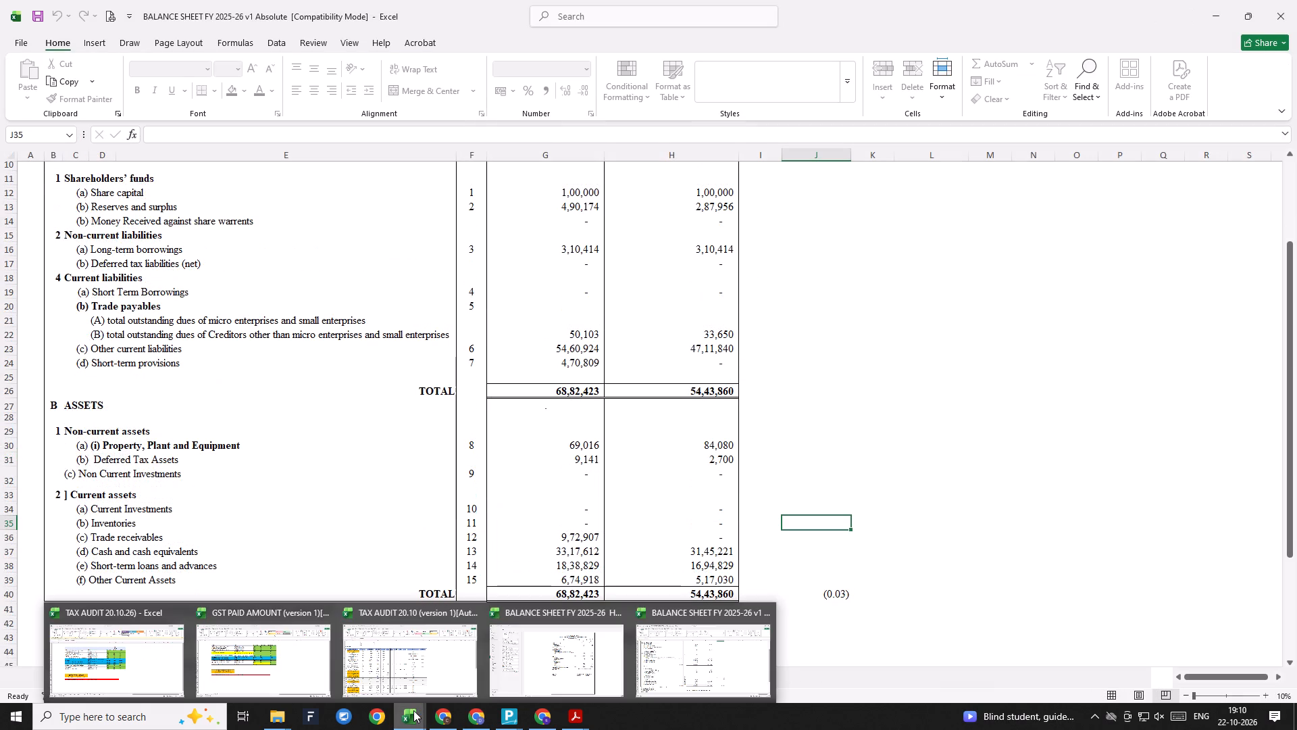
left_click(574, 663)
key("Escape")
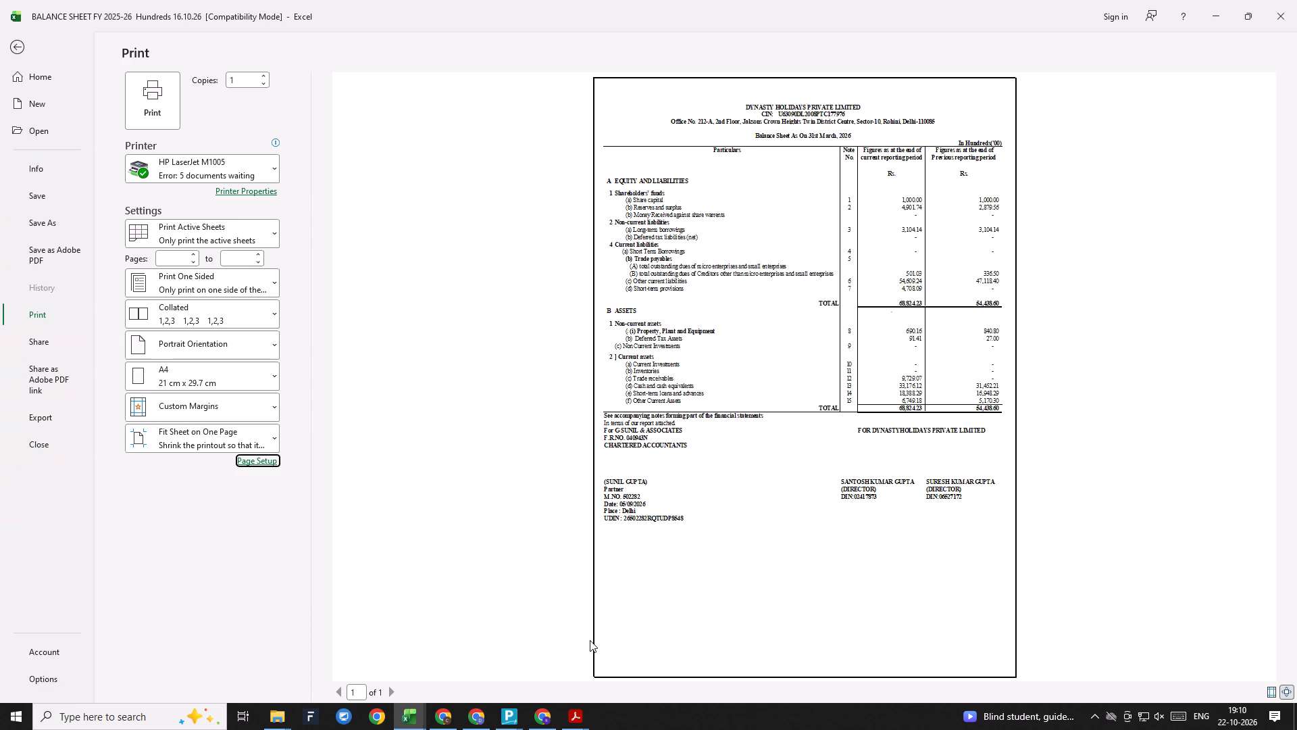
left_click(146, 671)
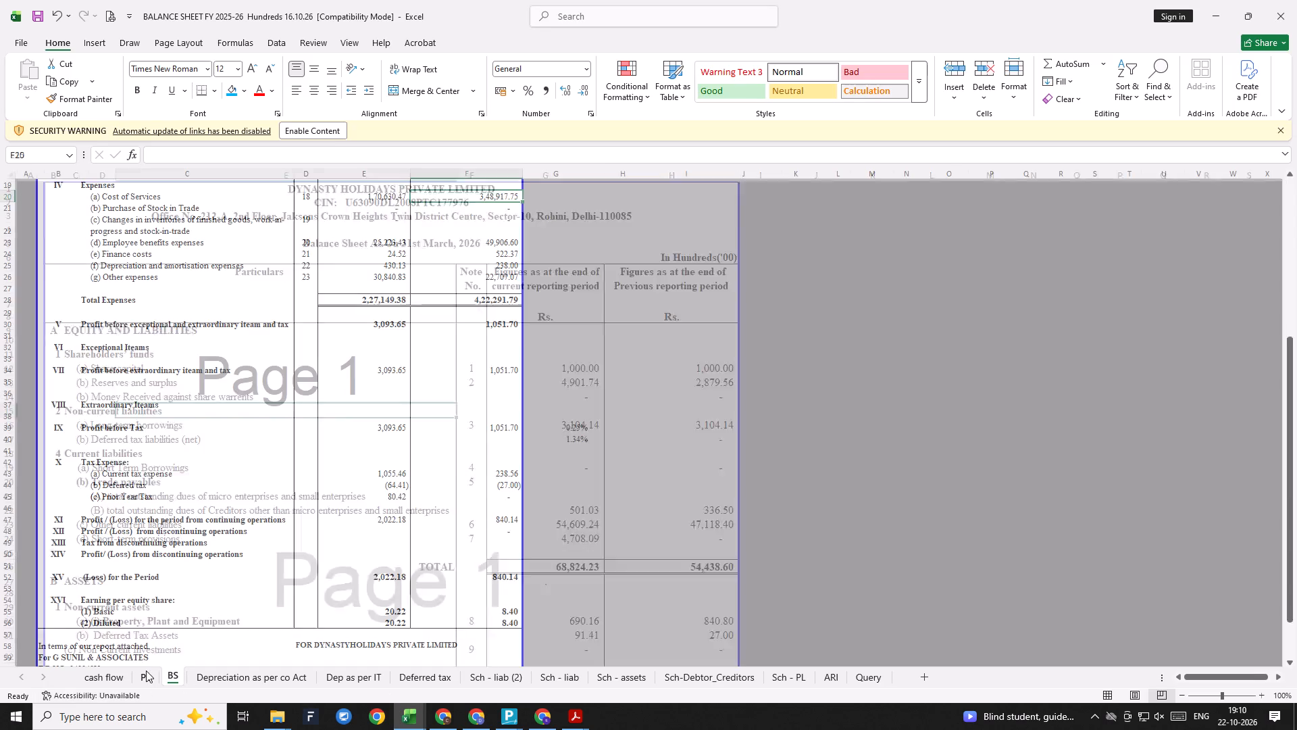
key("alt+Tab")
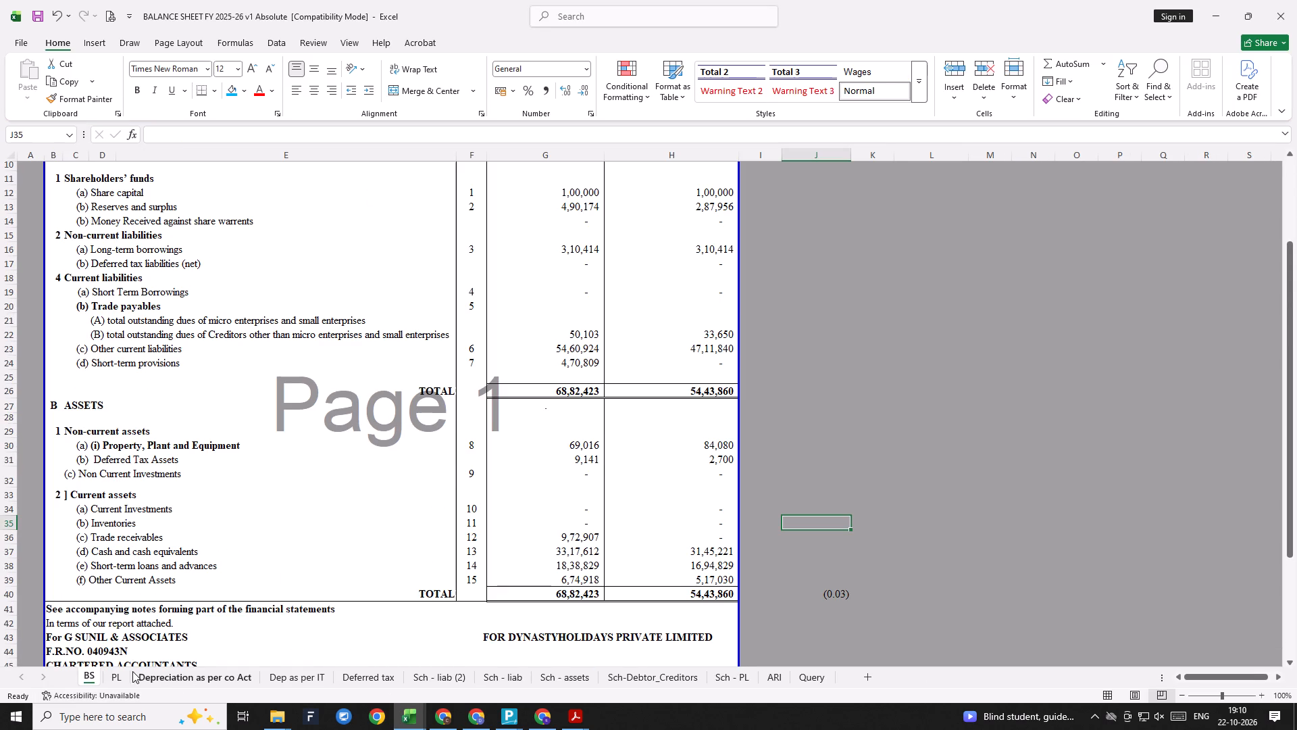
left_click(115, 680)
scroll(393, 472, "up", 8)
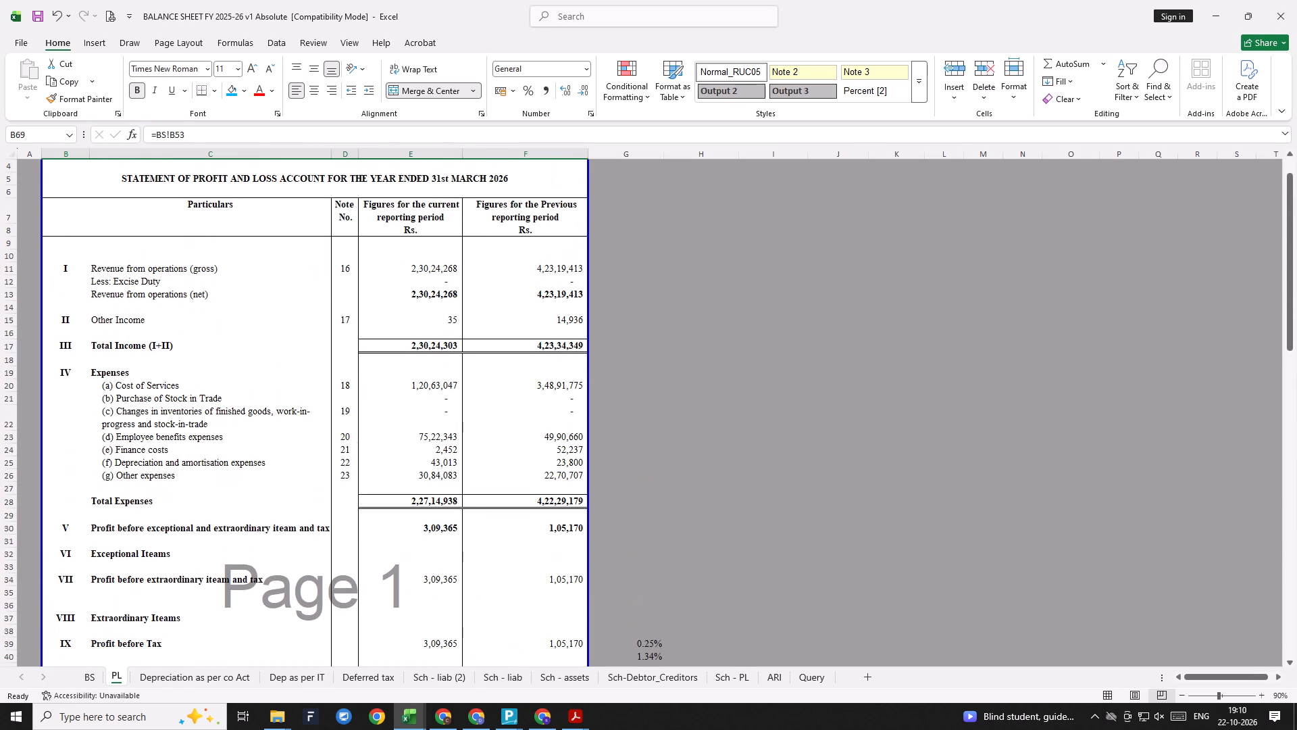
Trace Cost of Services to Note 18 and set current-year Purchases Services to =12063046.81+50000, returning to the PL sheet.
left_click(434, 386)
key("ctrl+bracketleft")
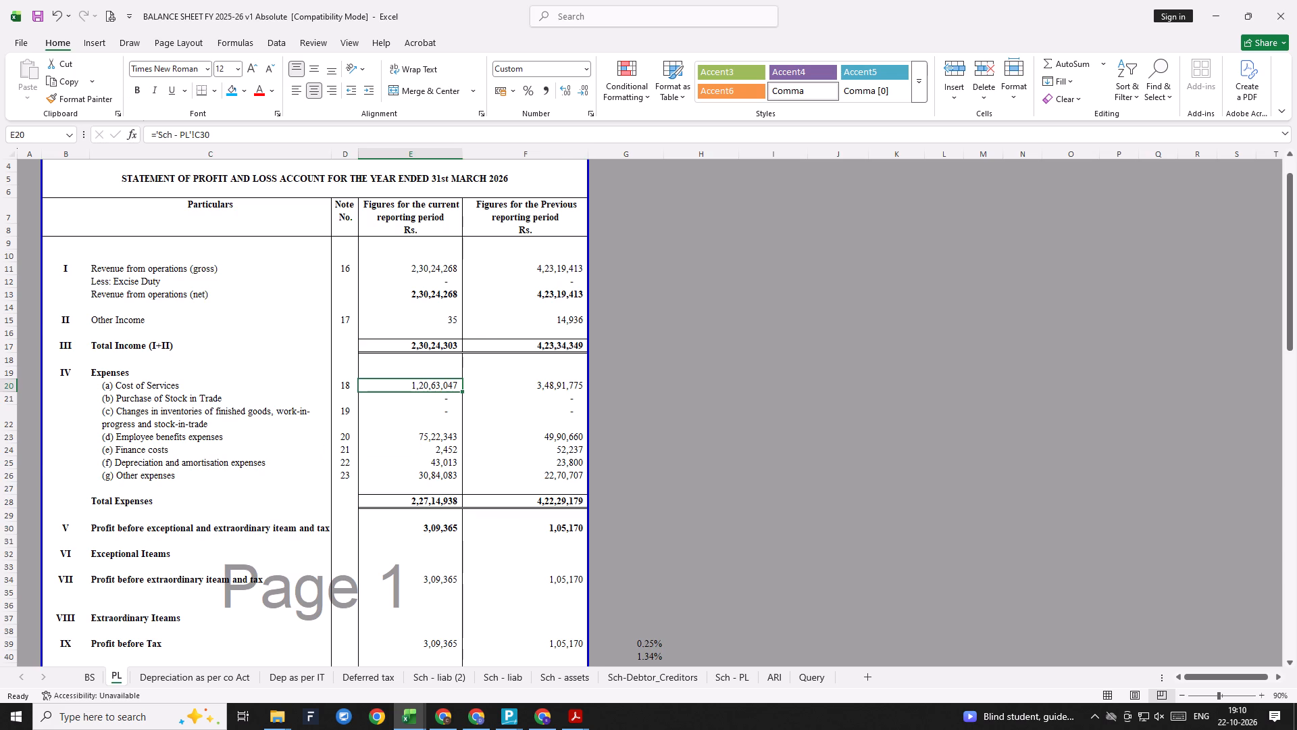
key("Up")
key("Up")
key("Up")
key("Up")
key("Up")
key("Down")
key("Left")
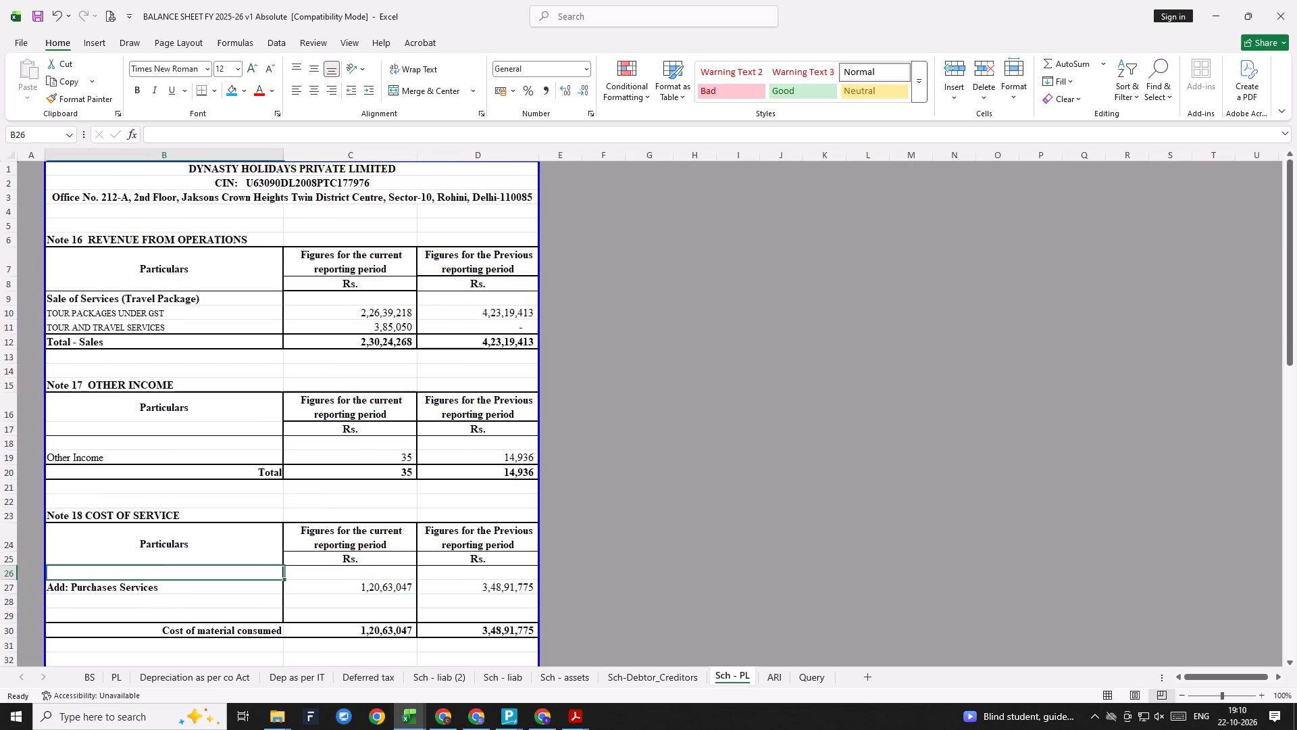
key("Down")
key("Right")
key("F2")
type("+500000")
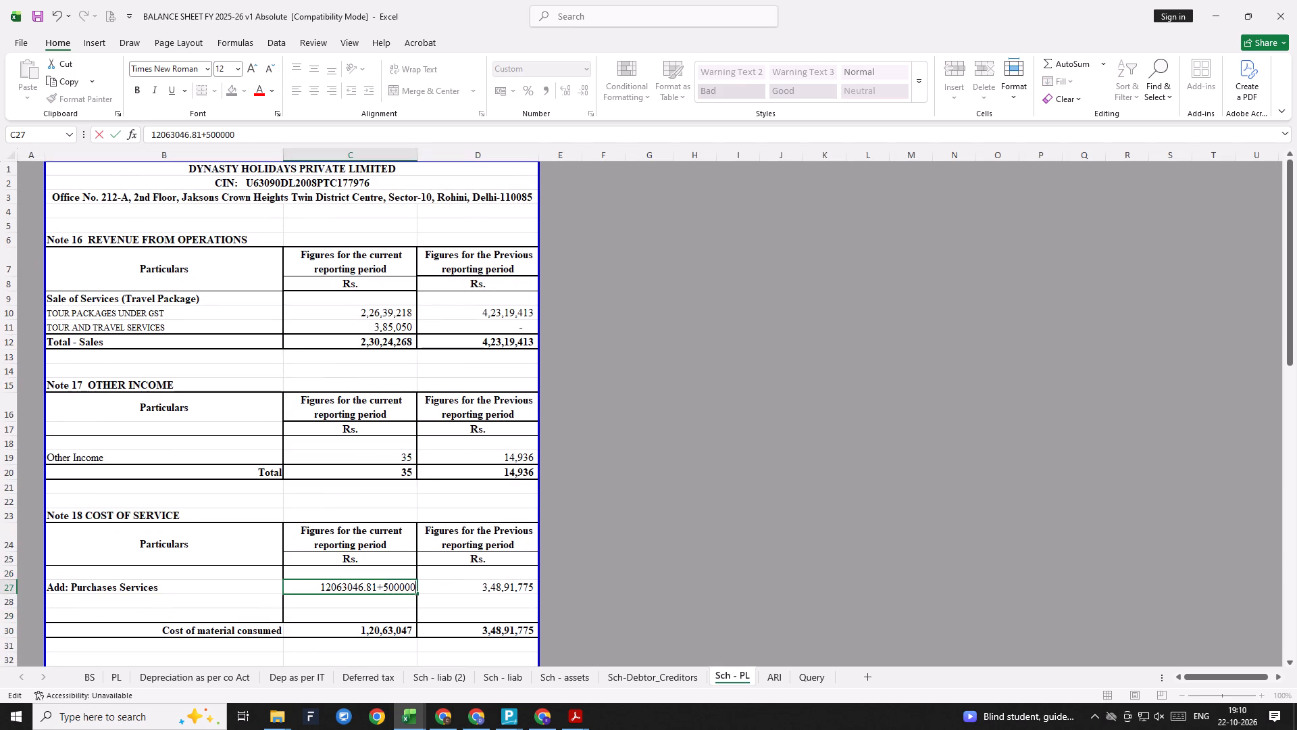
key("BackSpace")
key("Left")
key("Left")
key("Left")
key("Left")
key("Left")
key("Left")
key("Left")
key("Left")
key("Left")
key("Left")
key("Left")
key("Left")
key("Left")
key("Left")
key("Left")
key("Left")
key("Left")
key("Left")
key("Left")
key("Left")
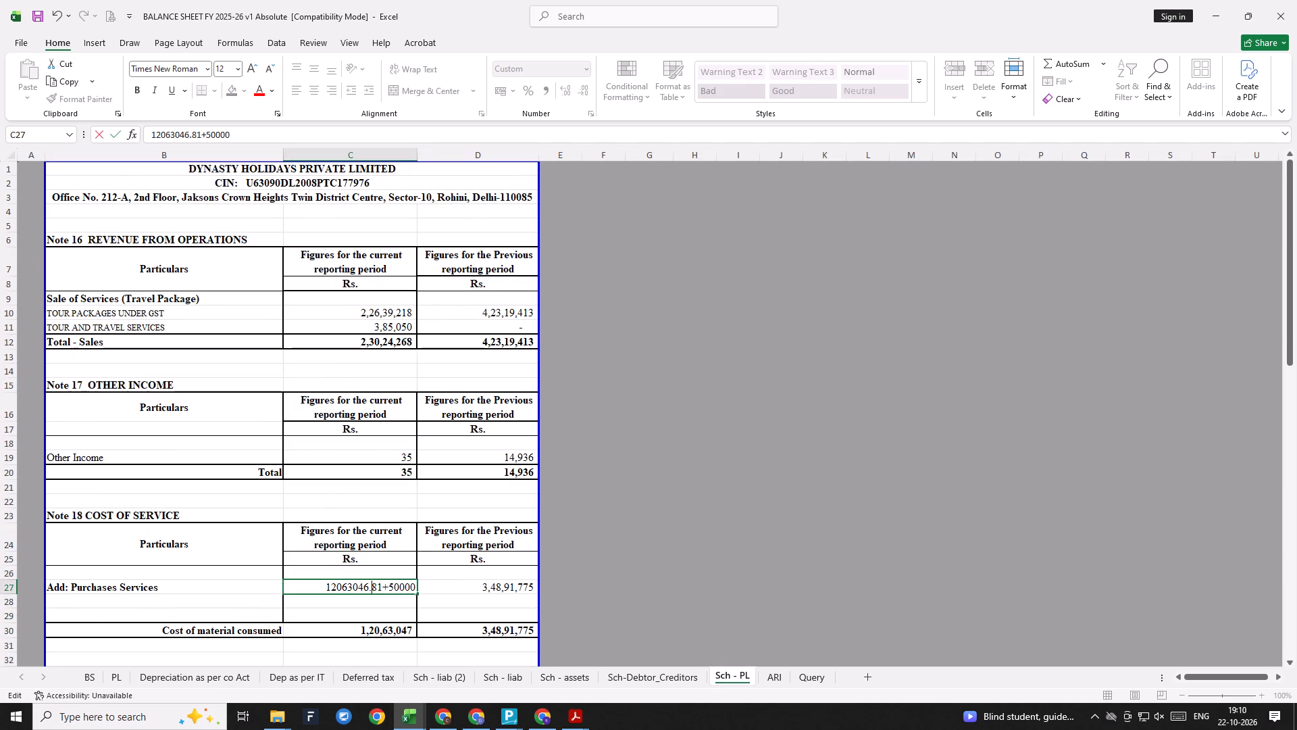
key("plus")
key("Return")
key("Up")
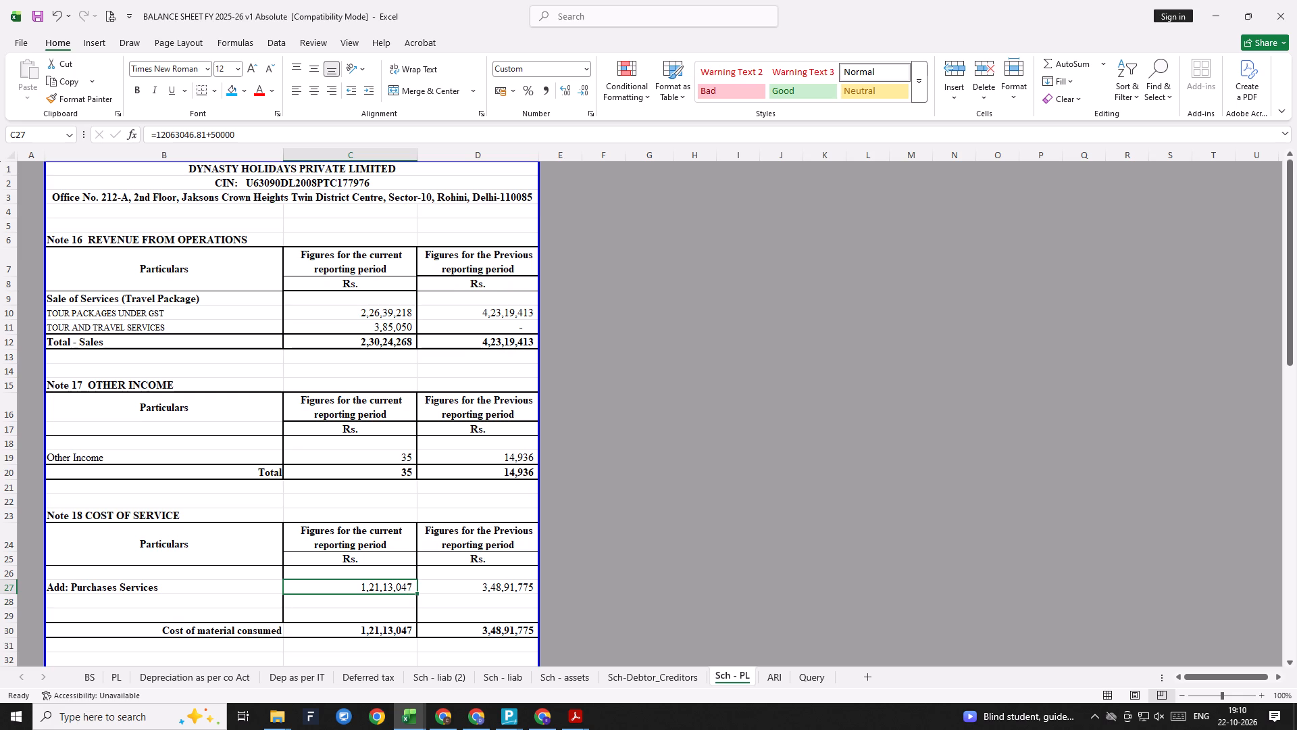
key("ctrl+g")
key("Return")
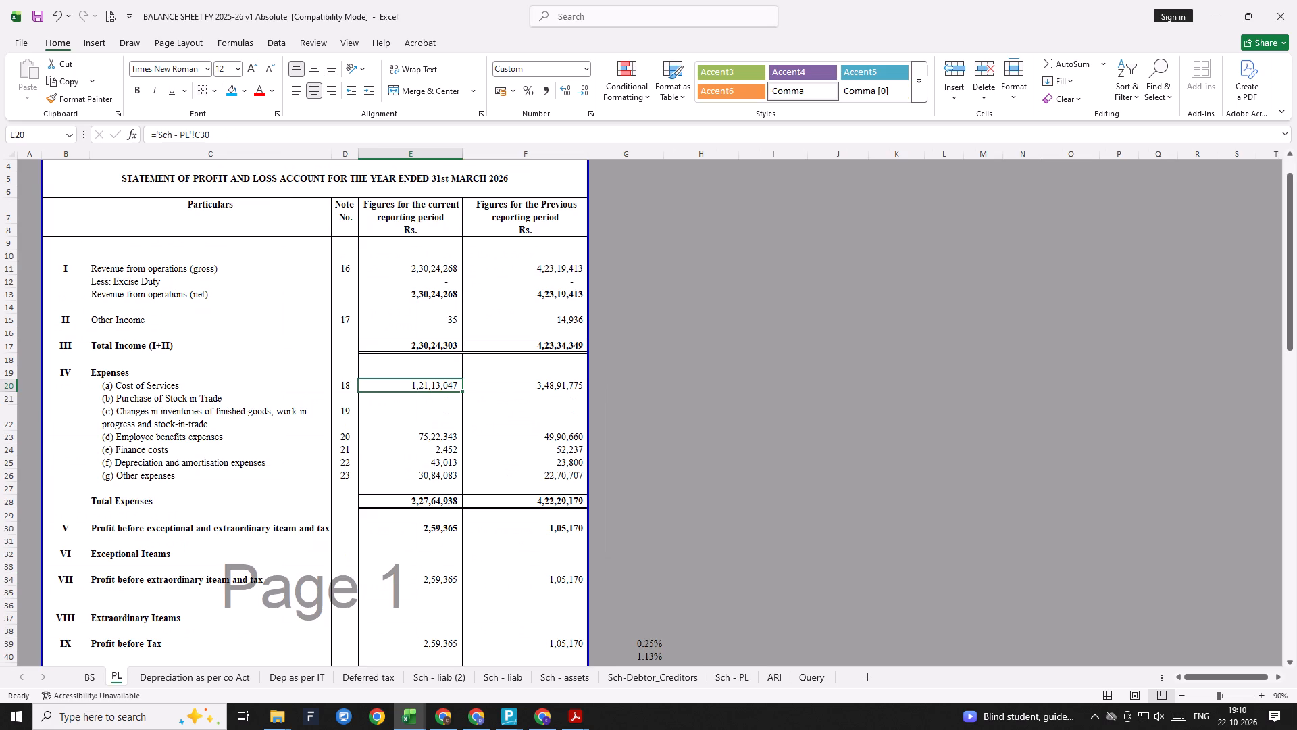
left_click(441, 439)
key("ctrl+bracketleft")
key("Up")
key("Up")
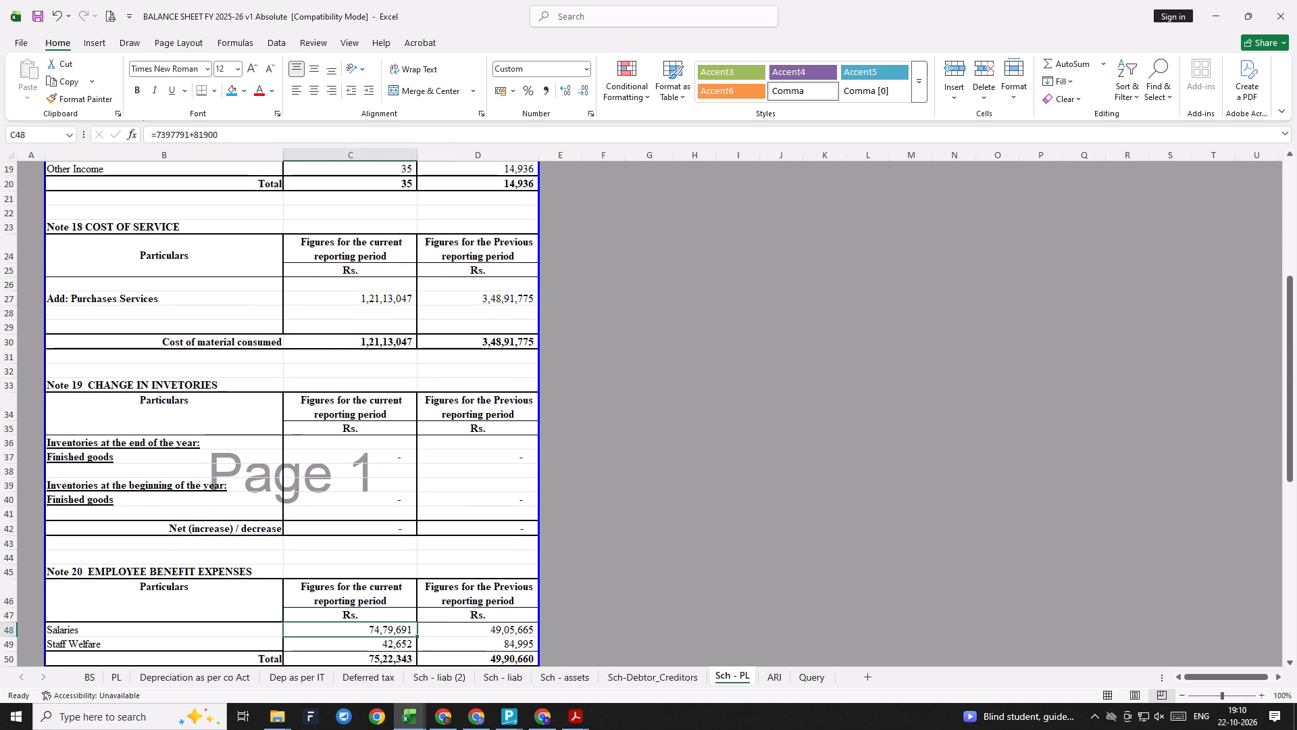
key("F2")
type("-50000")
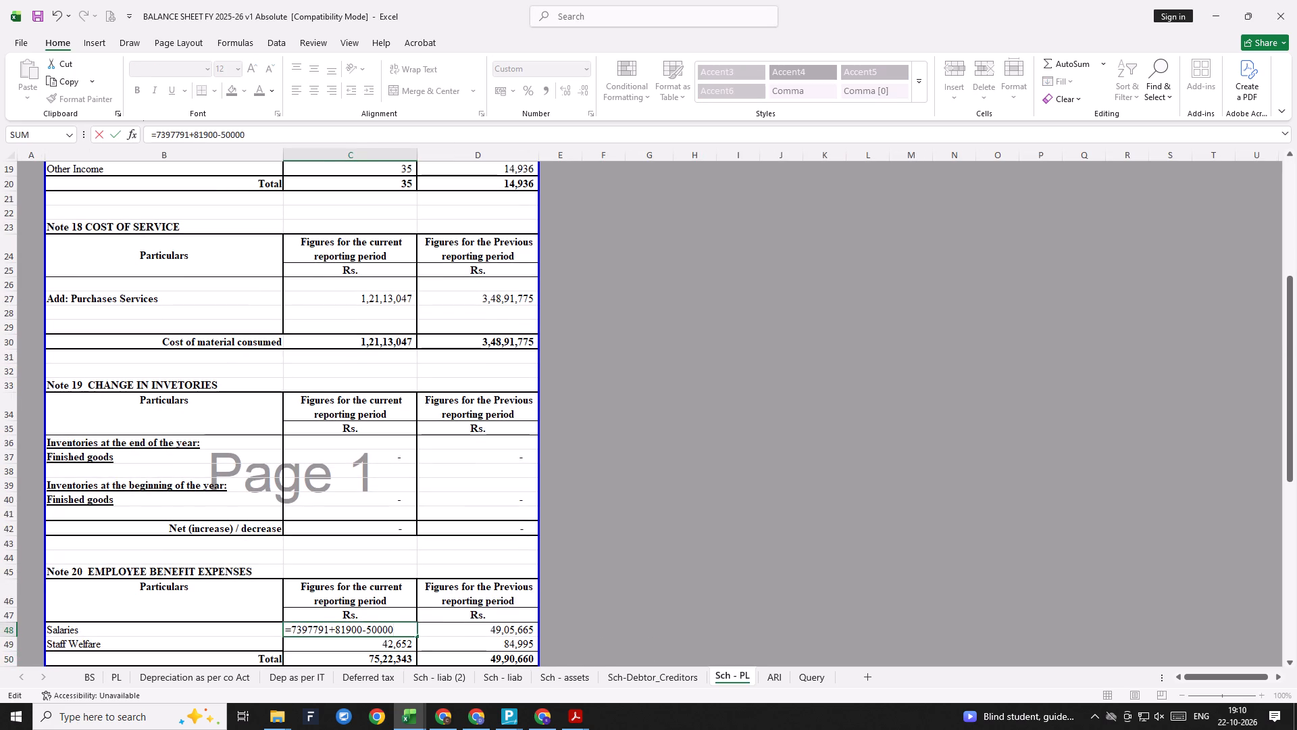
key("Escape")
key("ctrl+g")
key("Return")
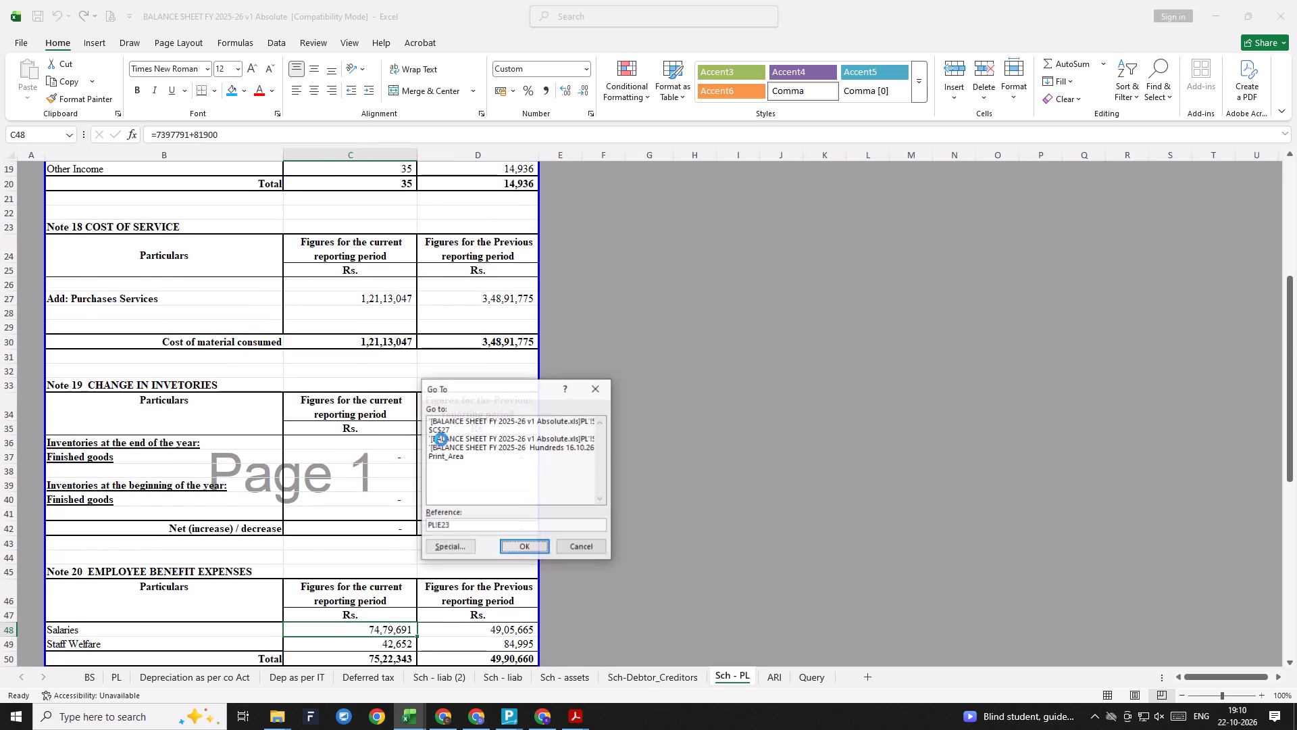
Correct the current-year Purchases Services formula in Note 18 to =12063046.81+5000000 and return to the PL sheet.
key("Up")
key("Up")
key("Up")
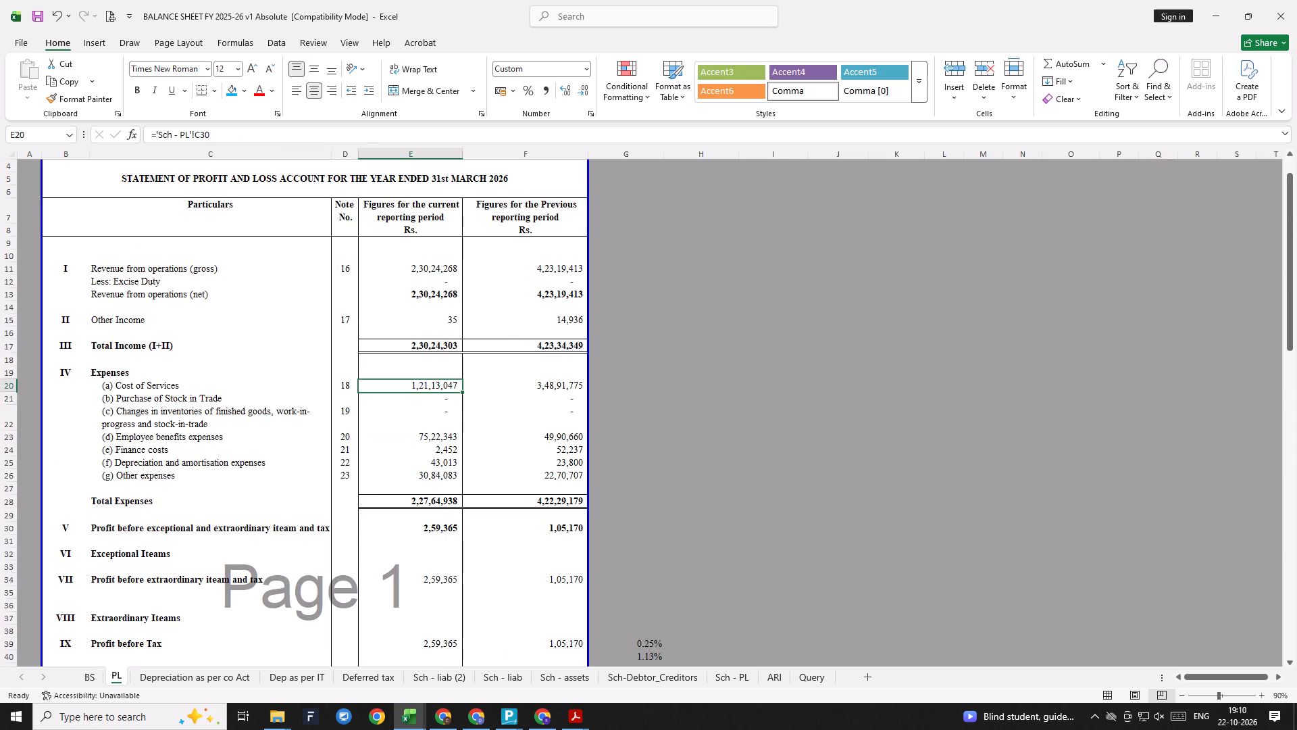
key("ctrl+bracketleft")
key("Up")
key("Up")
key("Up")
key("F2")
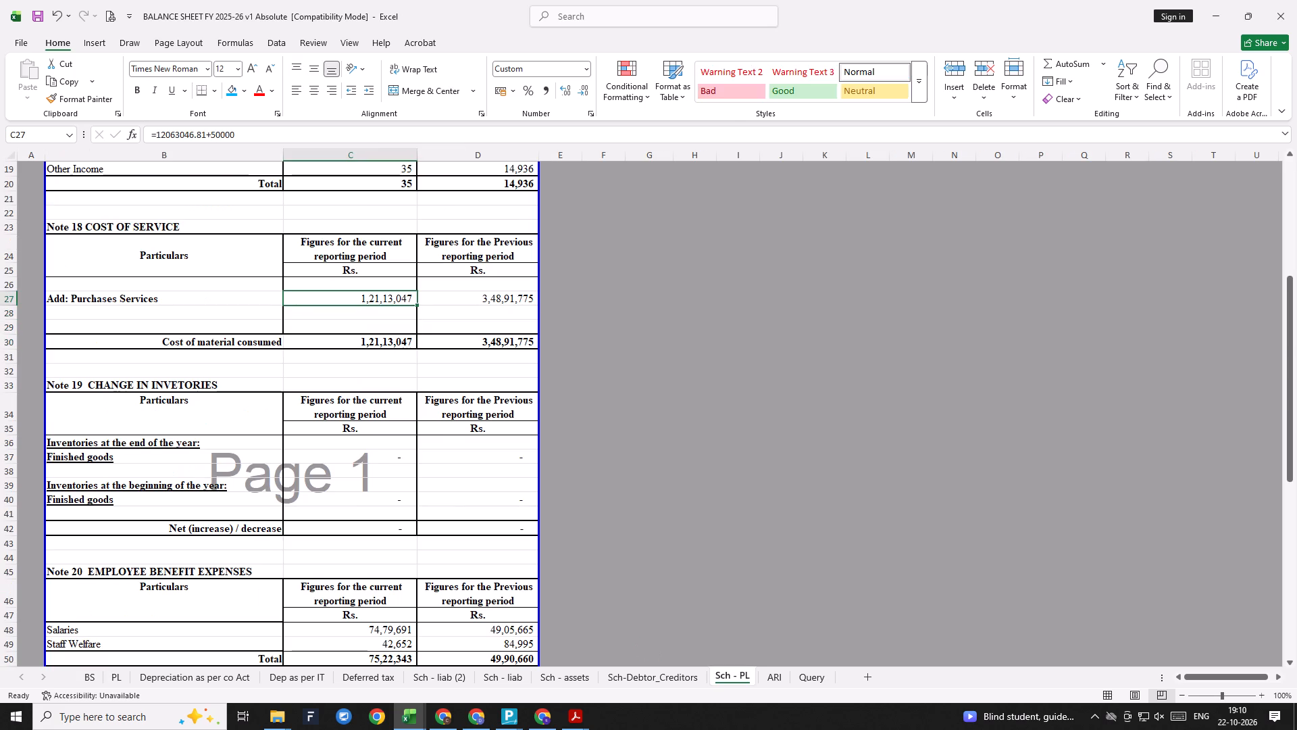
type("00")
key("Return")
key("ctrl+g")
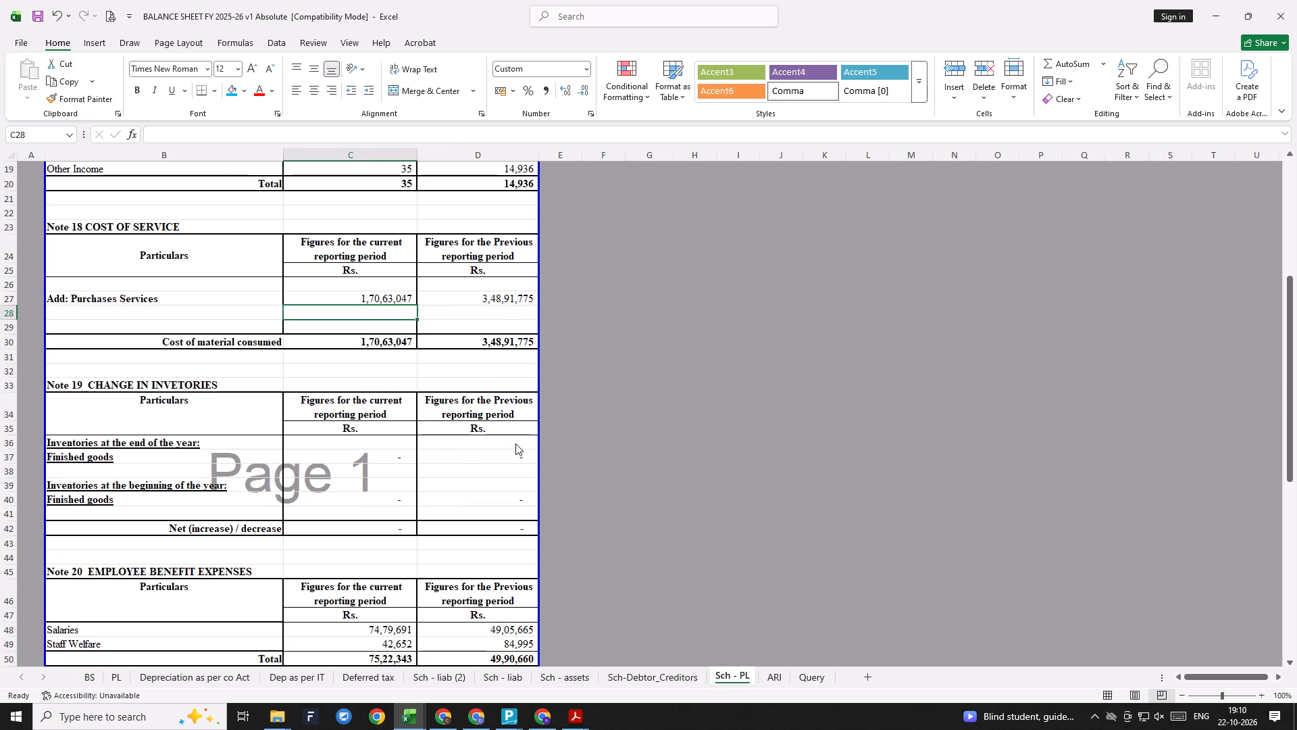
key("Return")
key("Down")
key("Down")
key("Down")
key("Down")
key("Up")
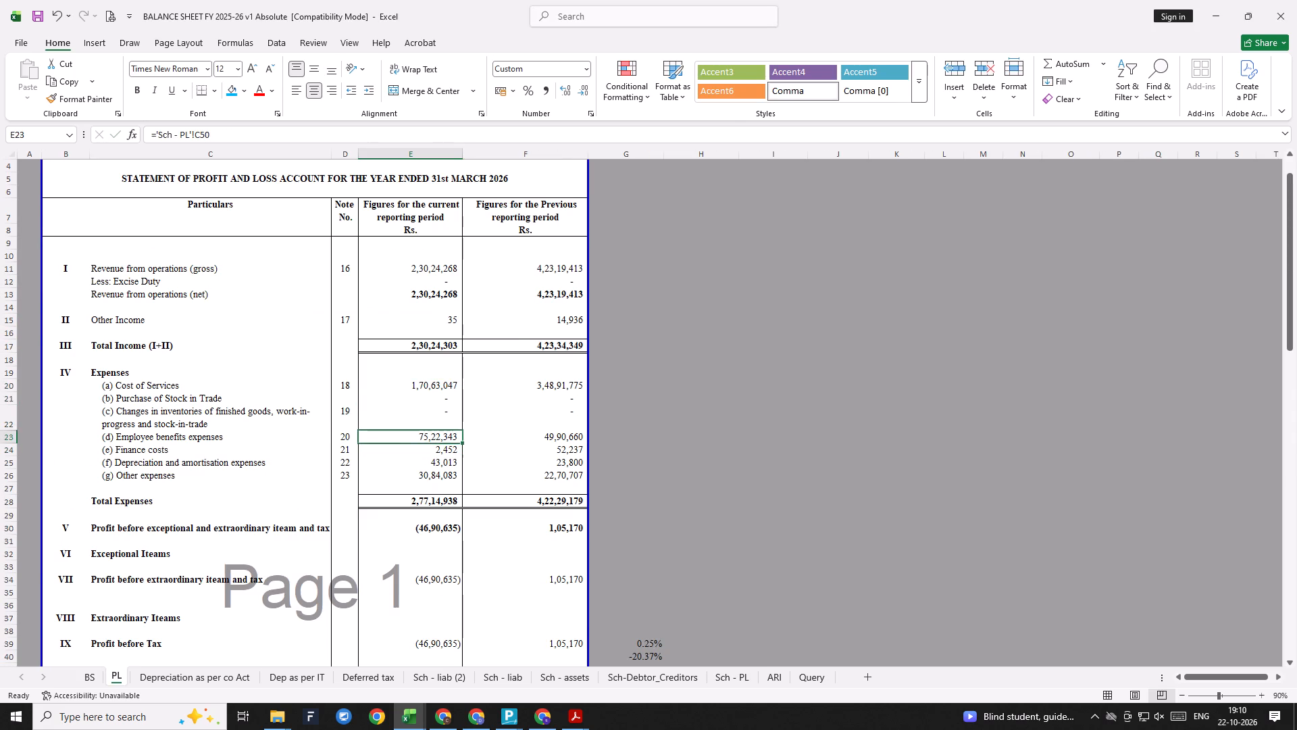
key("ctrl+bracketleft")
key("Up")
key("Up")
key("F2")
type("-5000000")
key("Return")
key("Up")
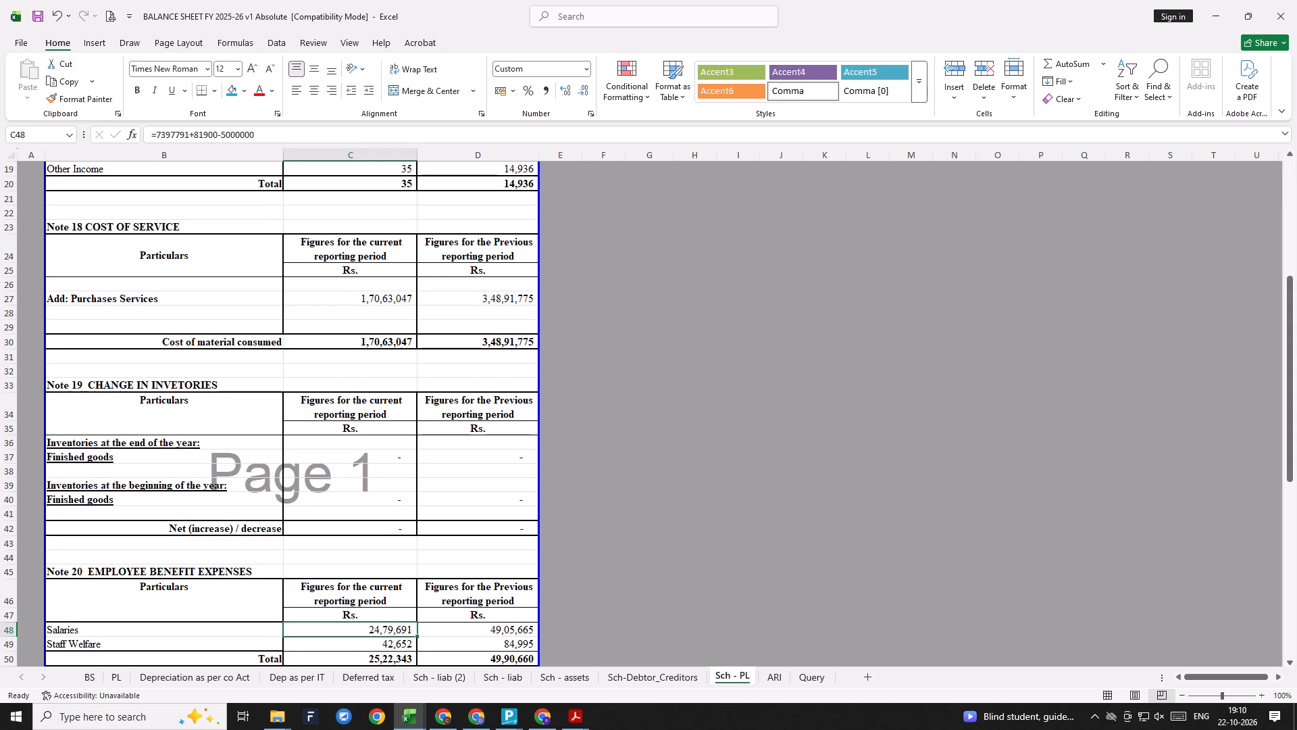
Check the PL sheet down to its signature block, and save and close the v1 Absolute workbook.
left_click(115, 672)
scroll(410, 603, "down", 8)
key("ctrl+s")
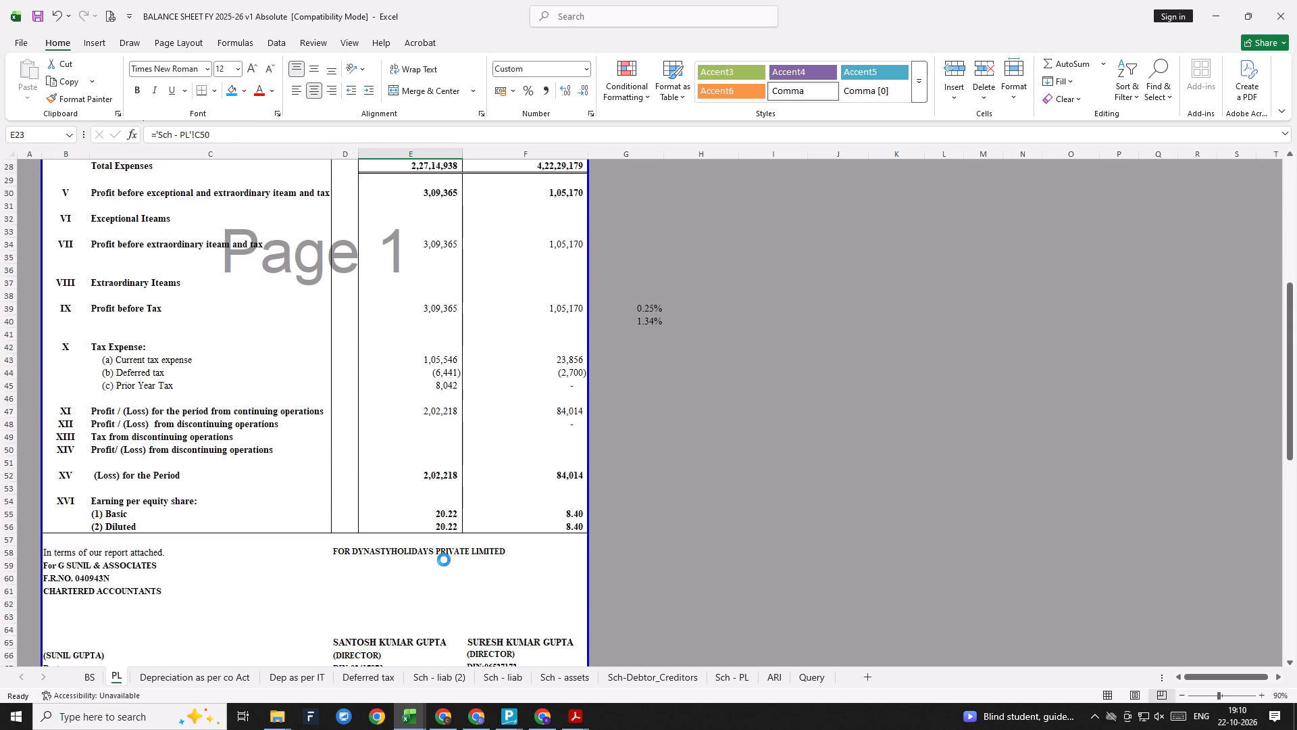
scroll(424, 577, "down", 3)
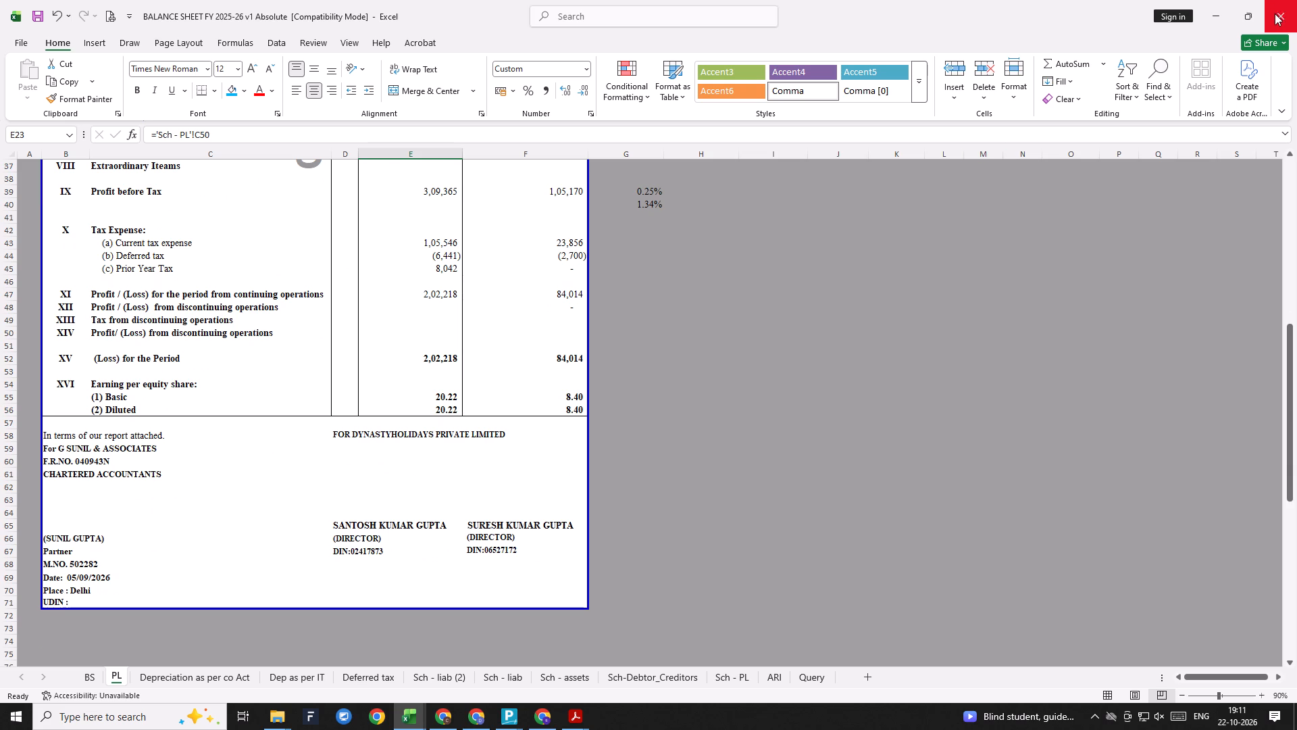
left_click(1275, 14)
Copy the BALANCE SHEET FY 2025-26 v1 Absolute file from Downloads and switch to the Dynasty Holiday folder.
left_click(280, 719)
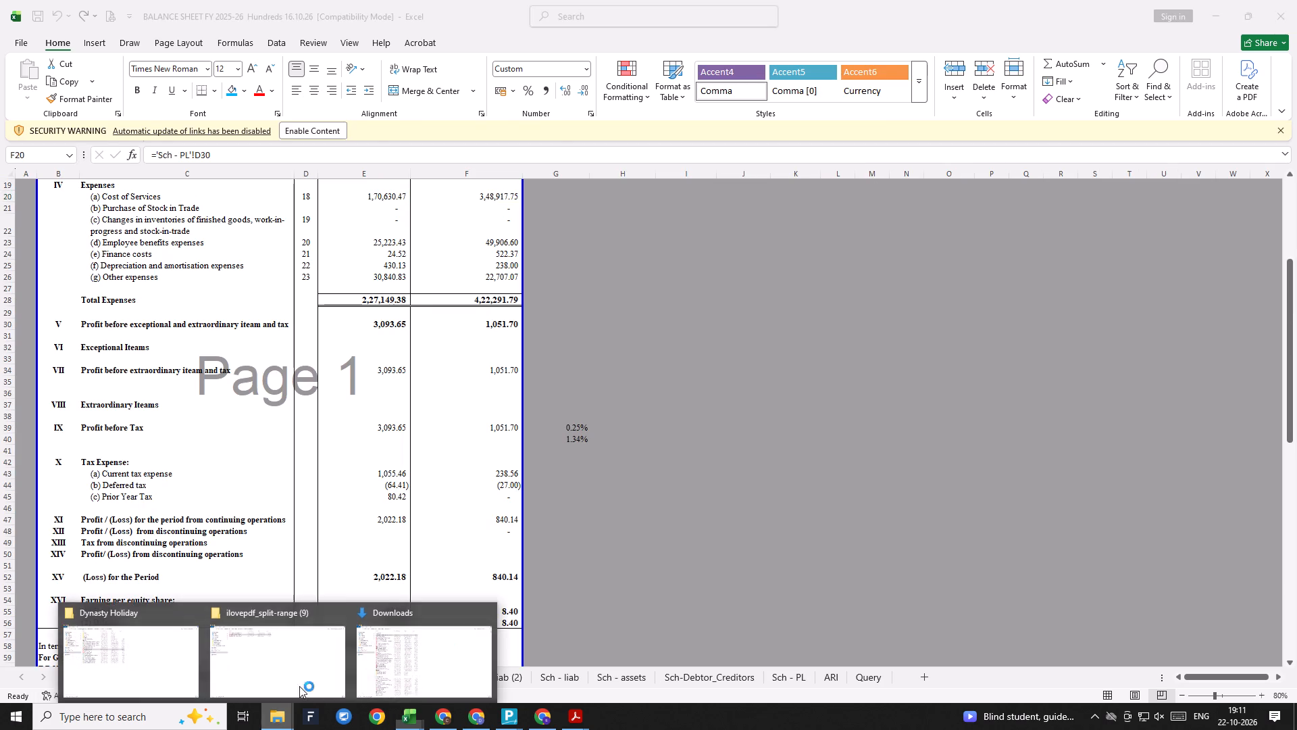
left_click(384, 659)
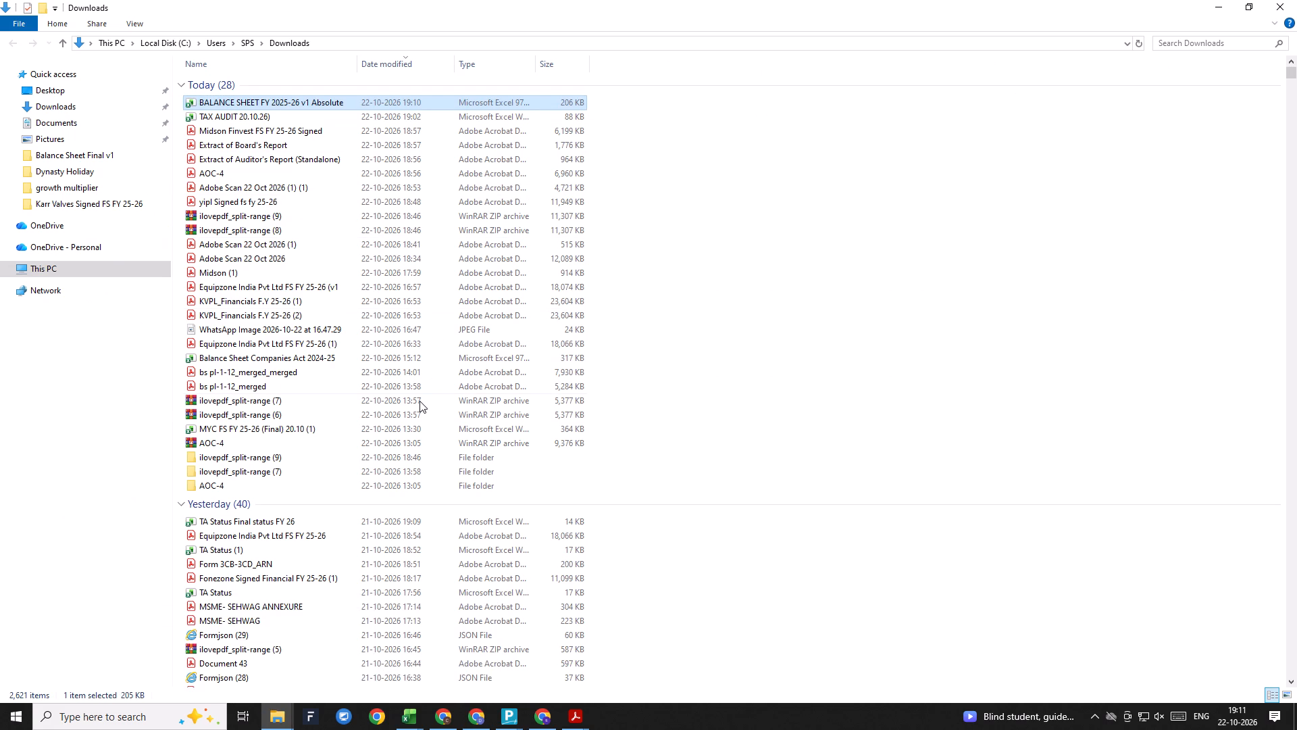
key("ctrl+c")
left_click(273, 722)
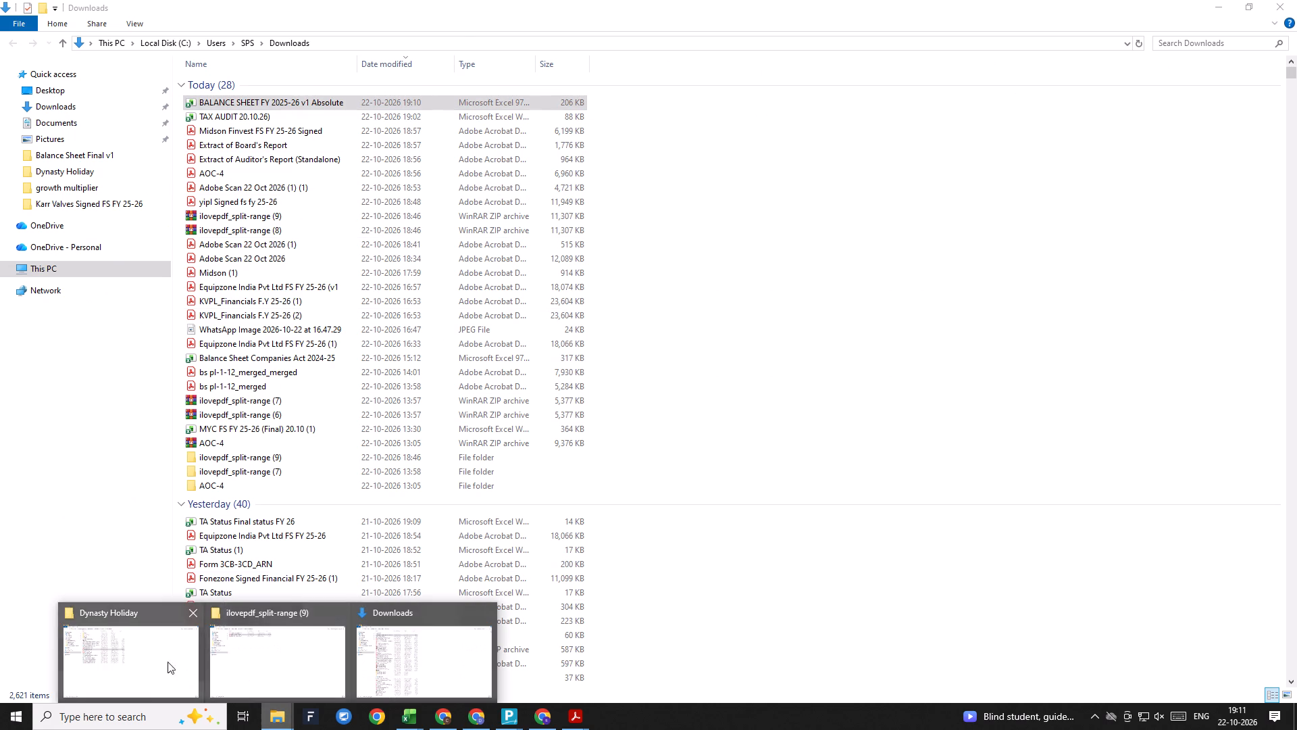
left_click(163, 664)
Create a new folder in the Dynasty Holiday folder and try to name it Signed.
right_click(228, 420)
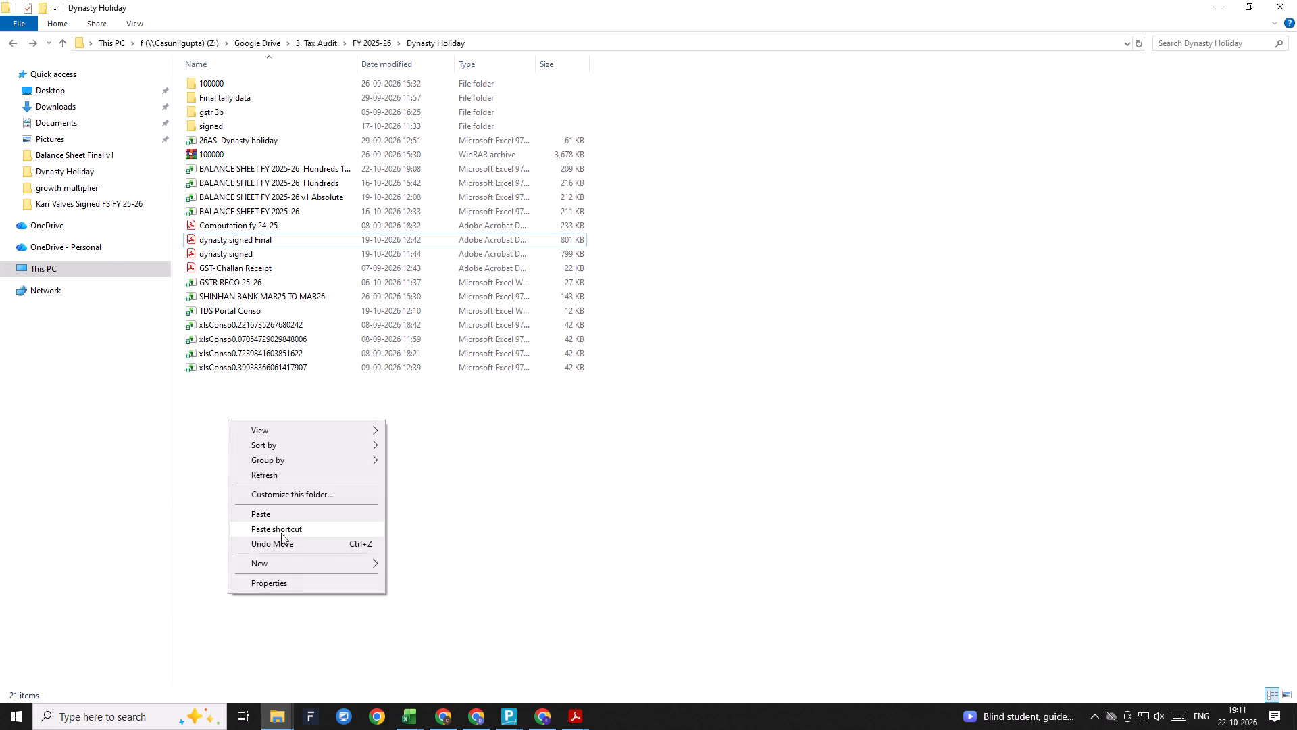
left_click(270, 568)
left_click(461, 381)
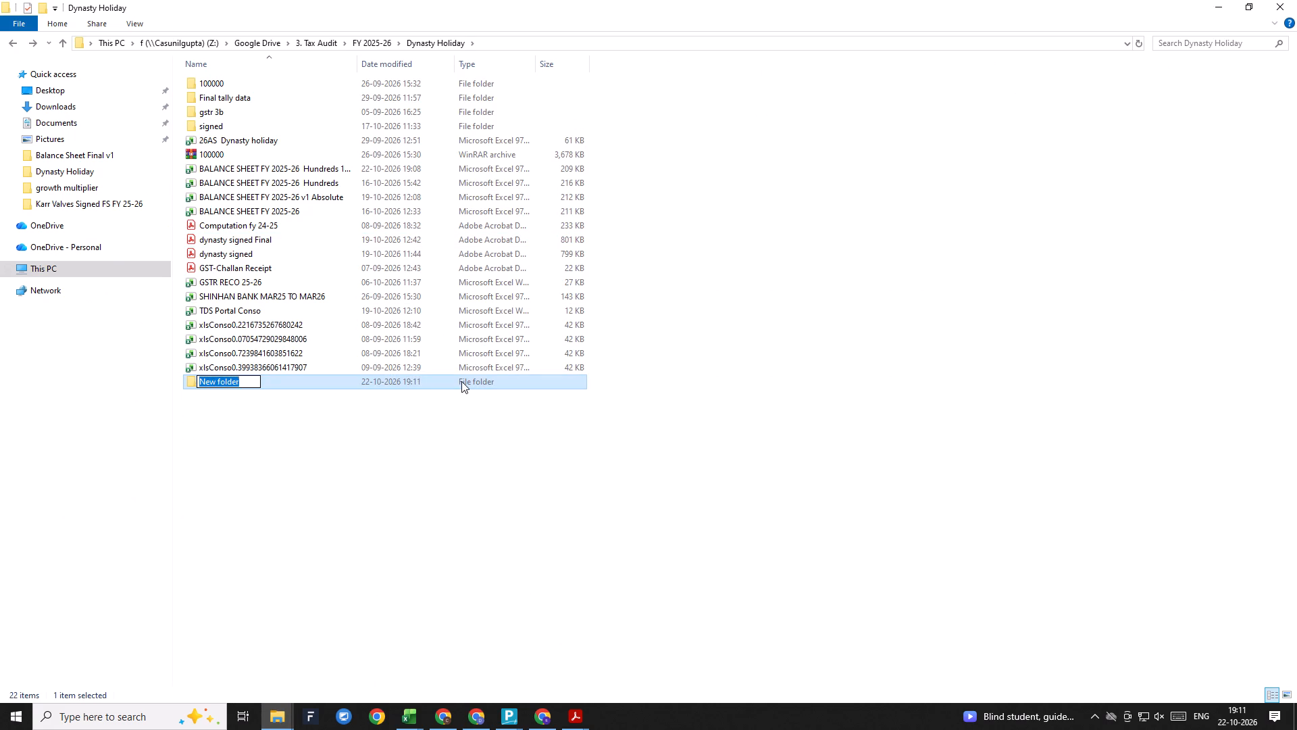
key("Return")
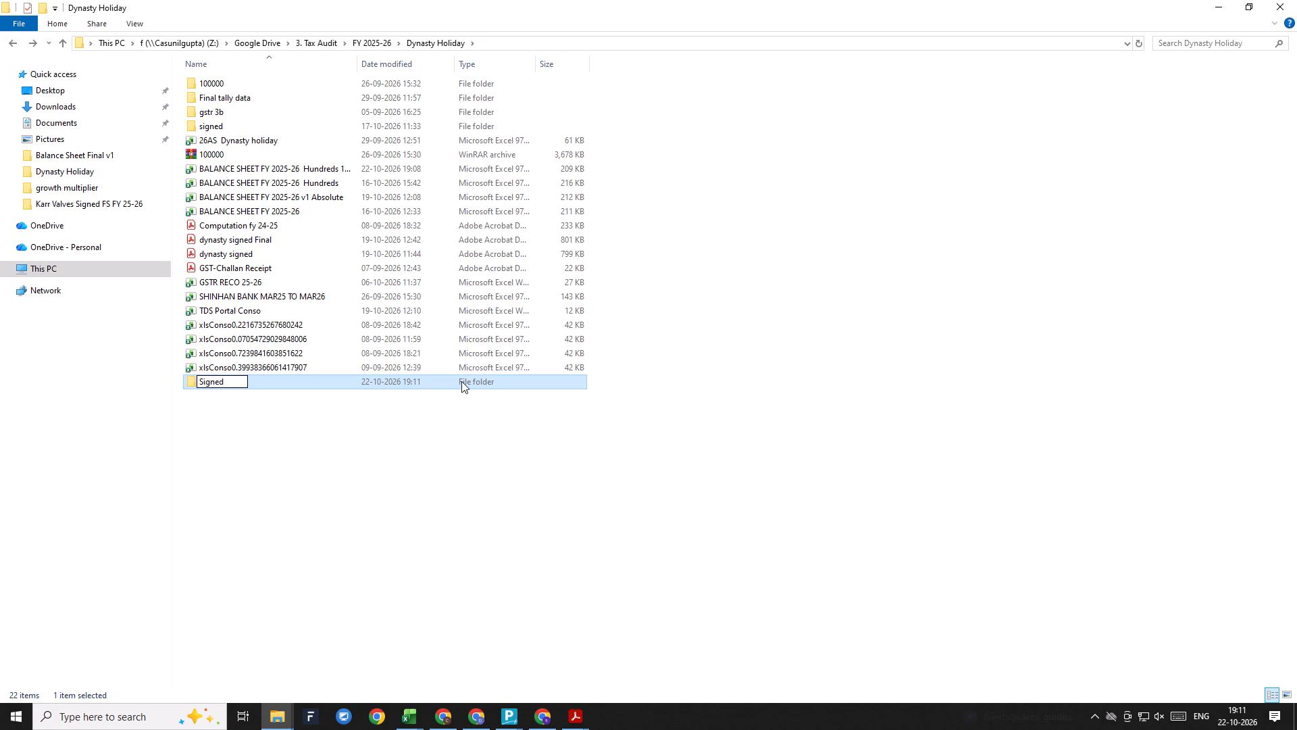
key("Return")
key("Escape")
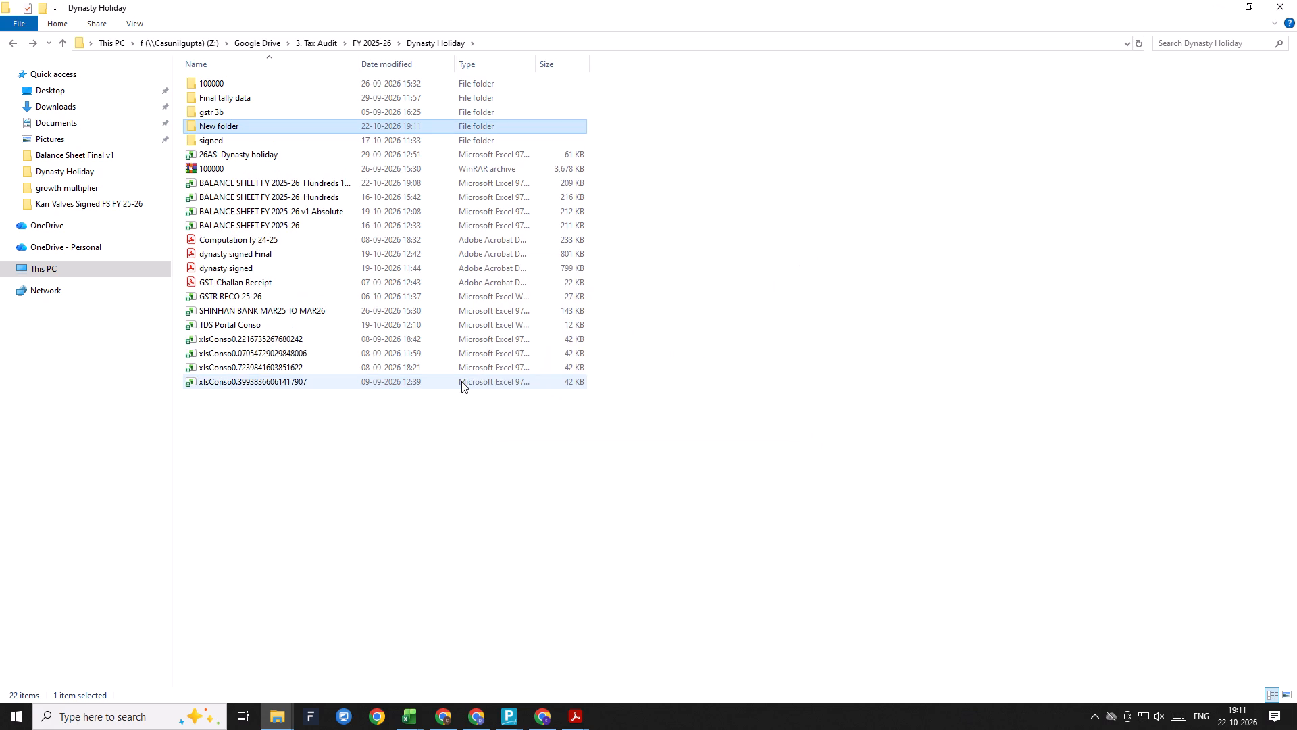
Paste the copied workbook into the existing signed folder and go back to the Dynasty Holiday folder.
key("Down")
key("Return")
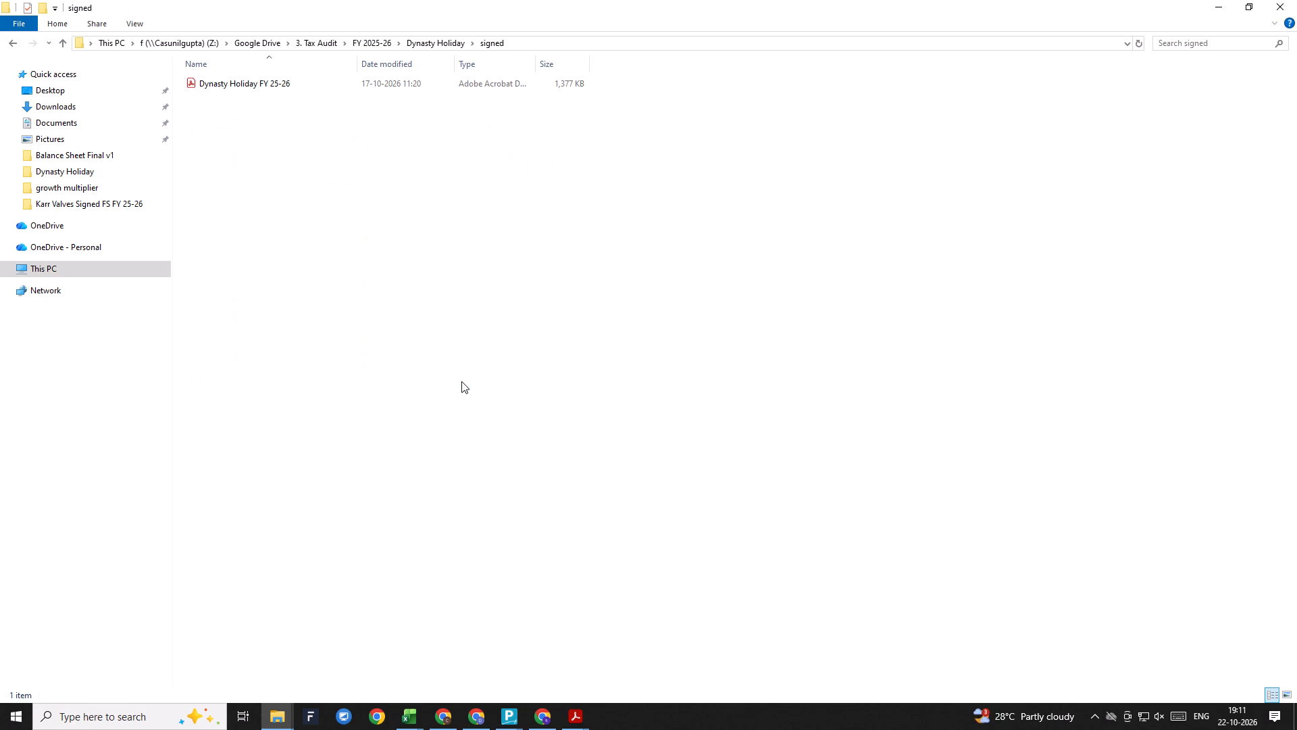
key("ctrl+v")
key("BackSpace")
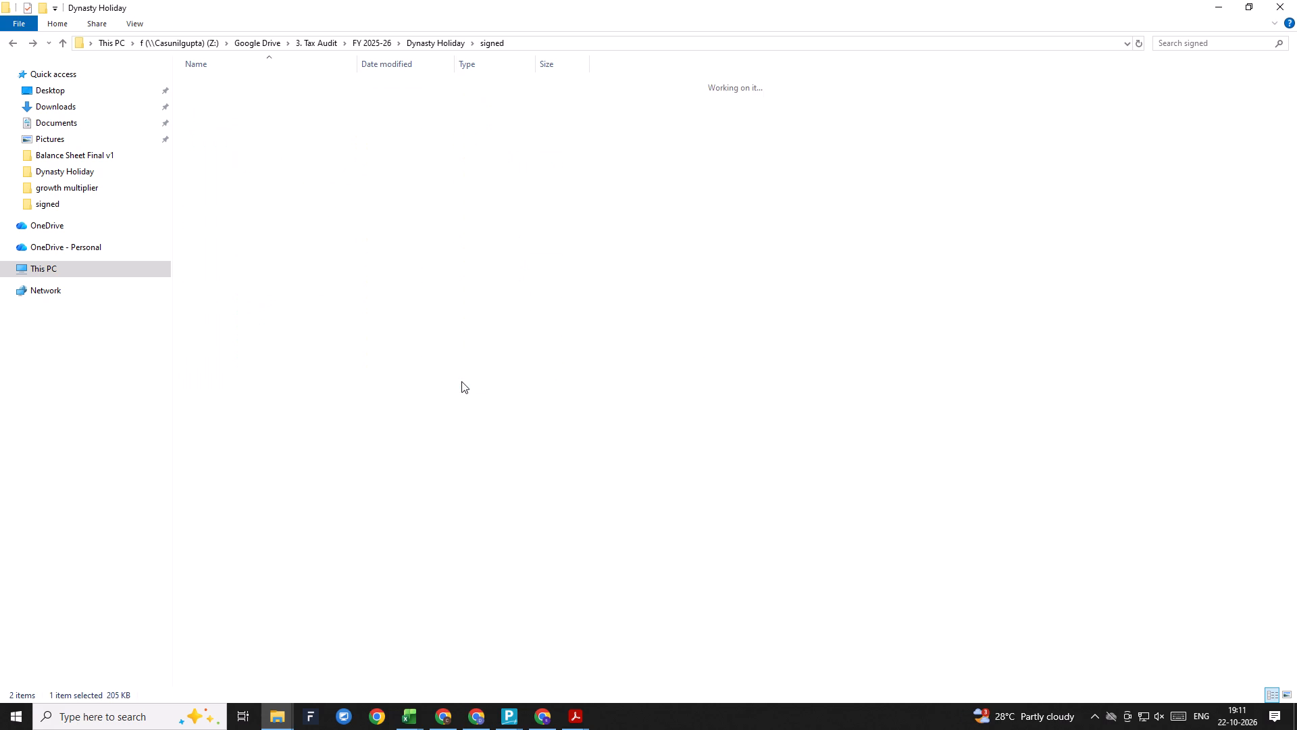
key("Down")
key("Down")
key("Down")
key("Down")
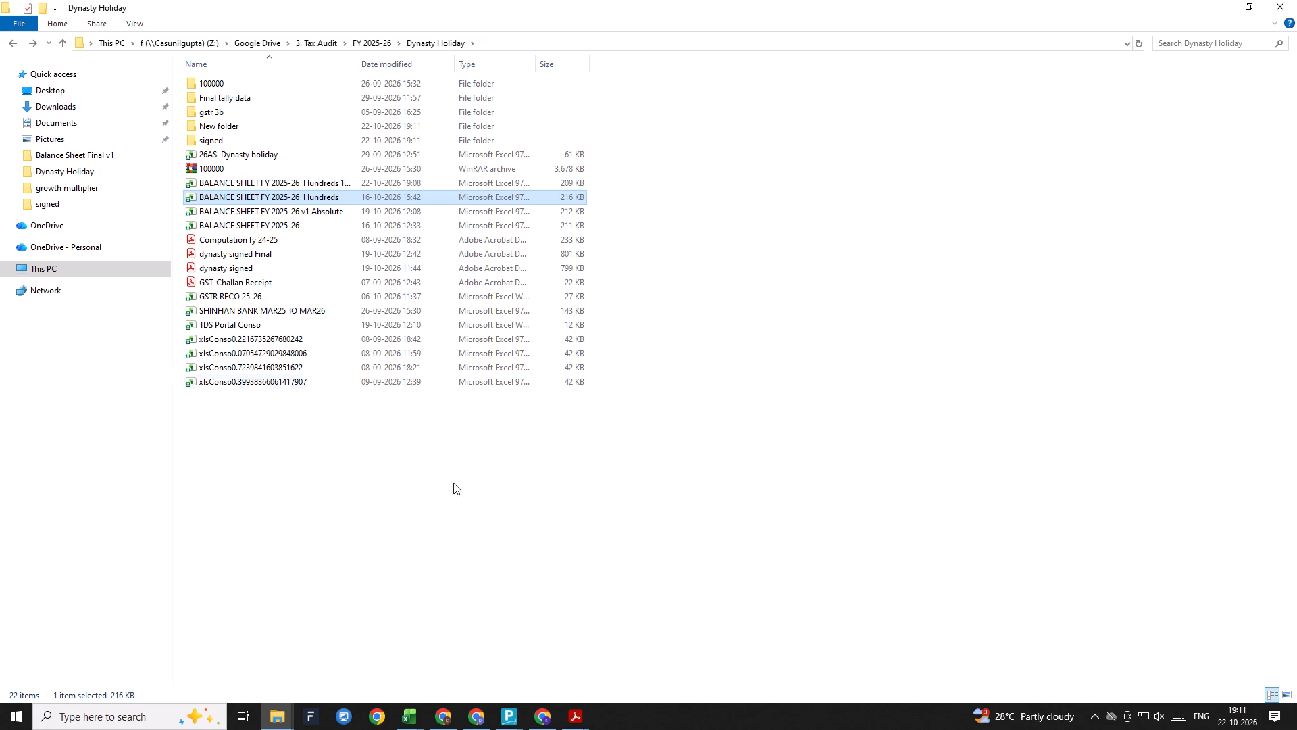
Switch to the BALANCE SHEET FY 2025-26 Hundreds 16.10.26 workbook in Excel and save it.
left_click(415, 720)
left_click(604, 666)
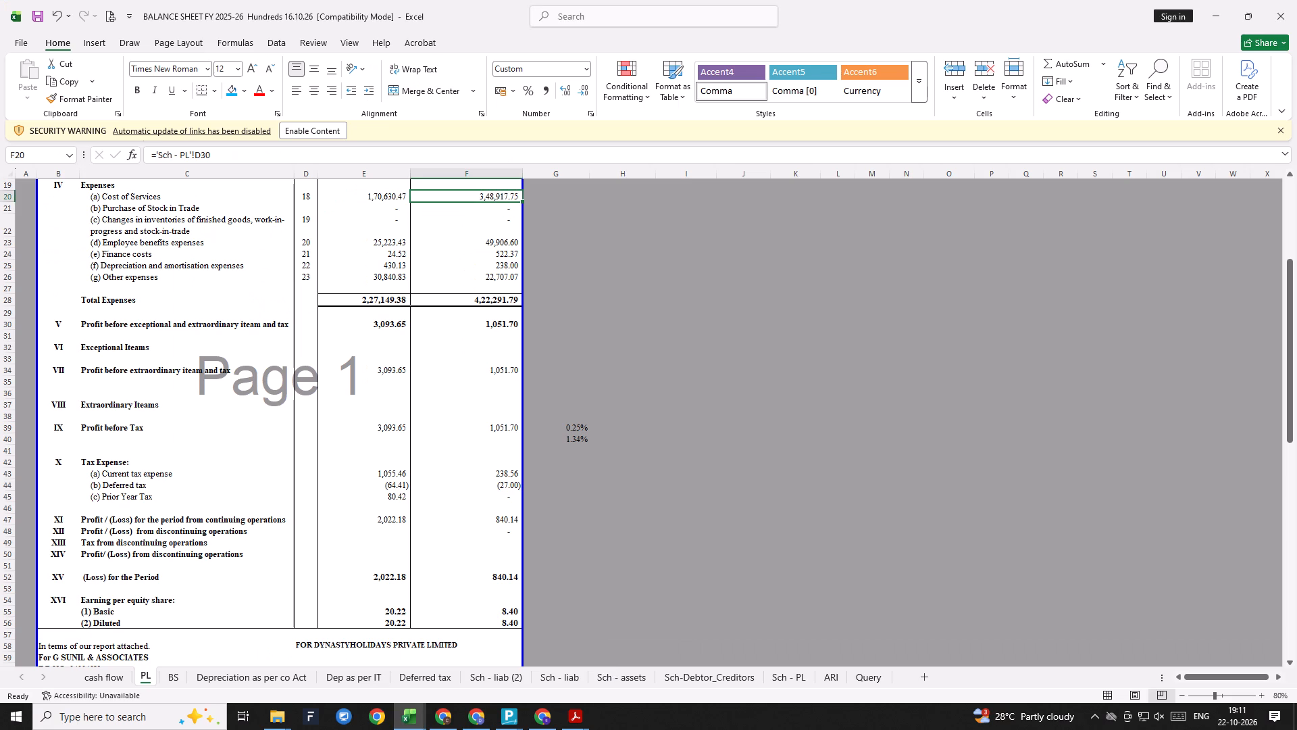
key("ctrl+s")
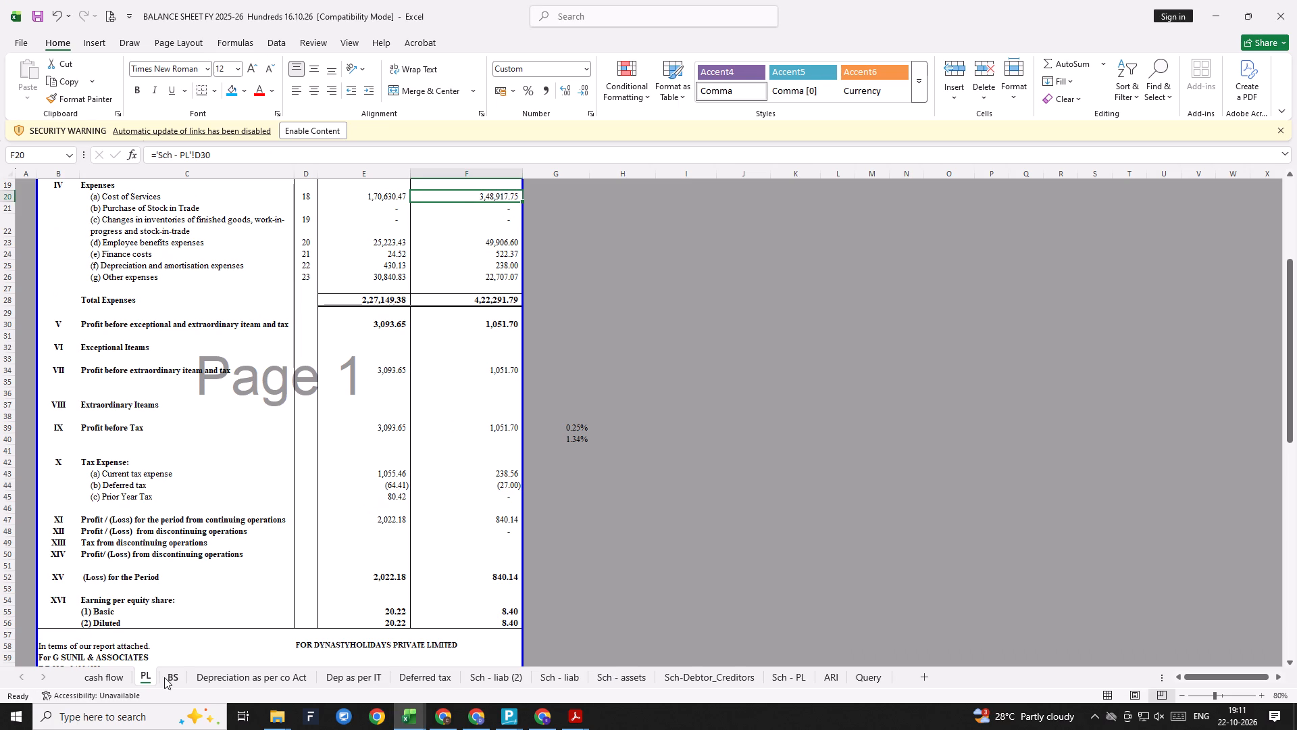
Look through the company-law depreciation, income-tax depreciation and cash flow sheets, including the cash flow's closing balances.
left_click(164, 677)
left_click(199, 678)
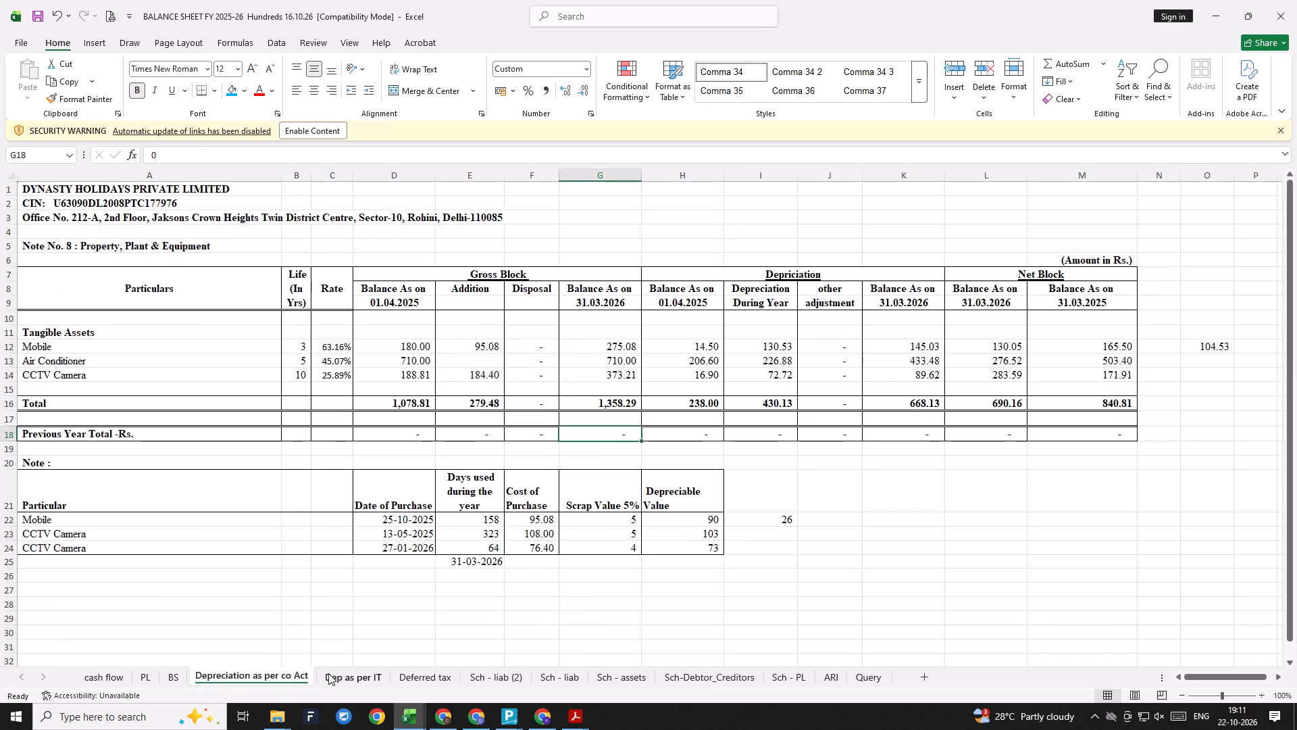
left_click(342, 675)
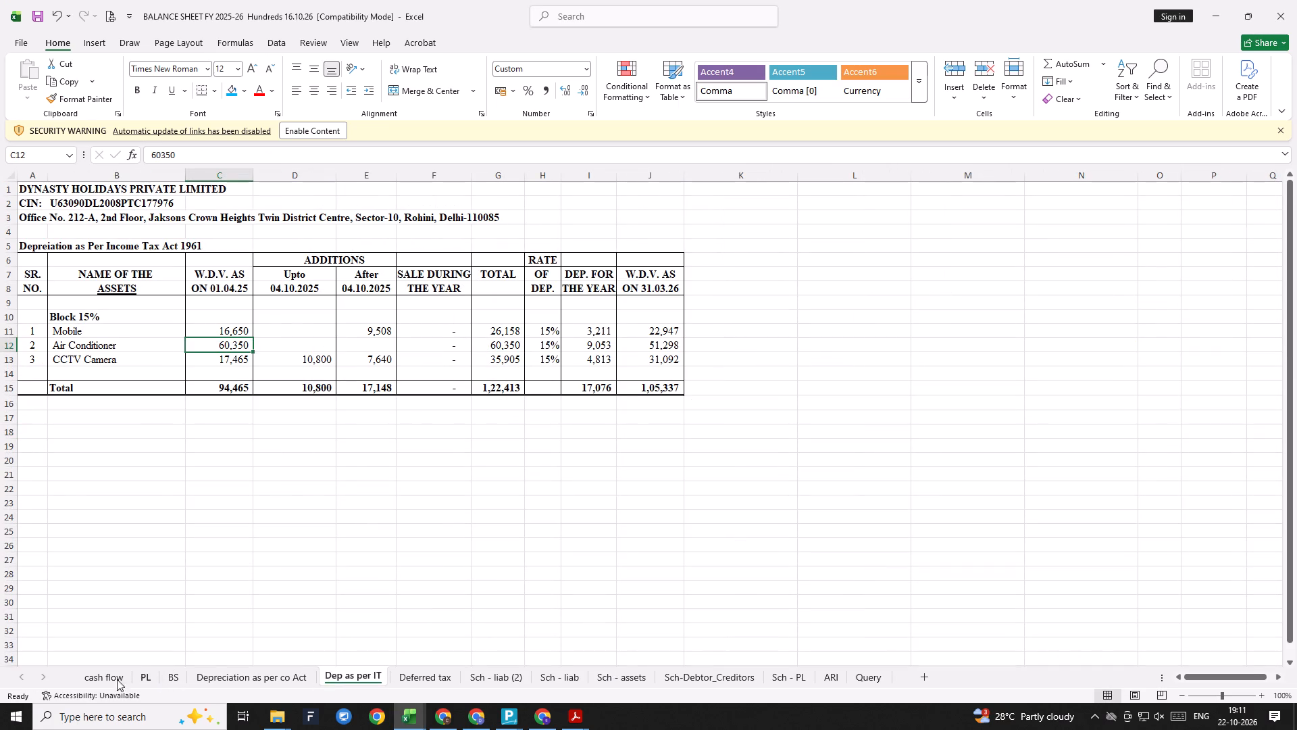
left_click(105, 675)
scroll(295, 531, "down", 12)
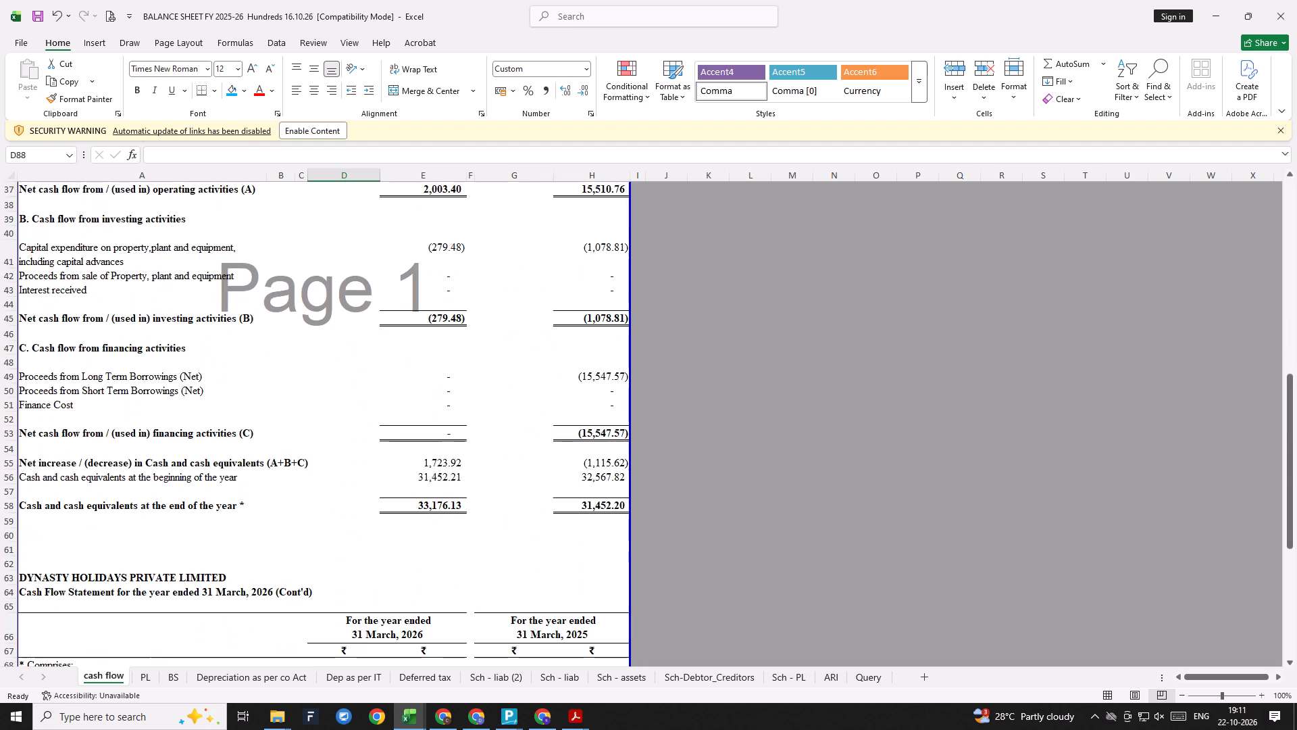
scroll(293, 534, "down", 5)
Switch to the ilovepdf_split-range (9) window in File Explorer and open the Z: network drive from This PC.
left_click(280, 719)
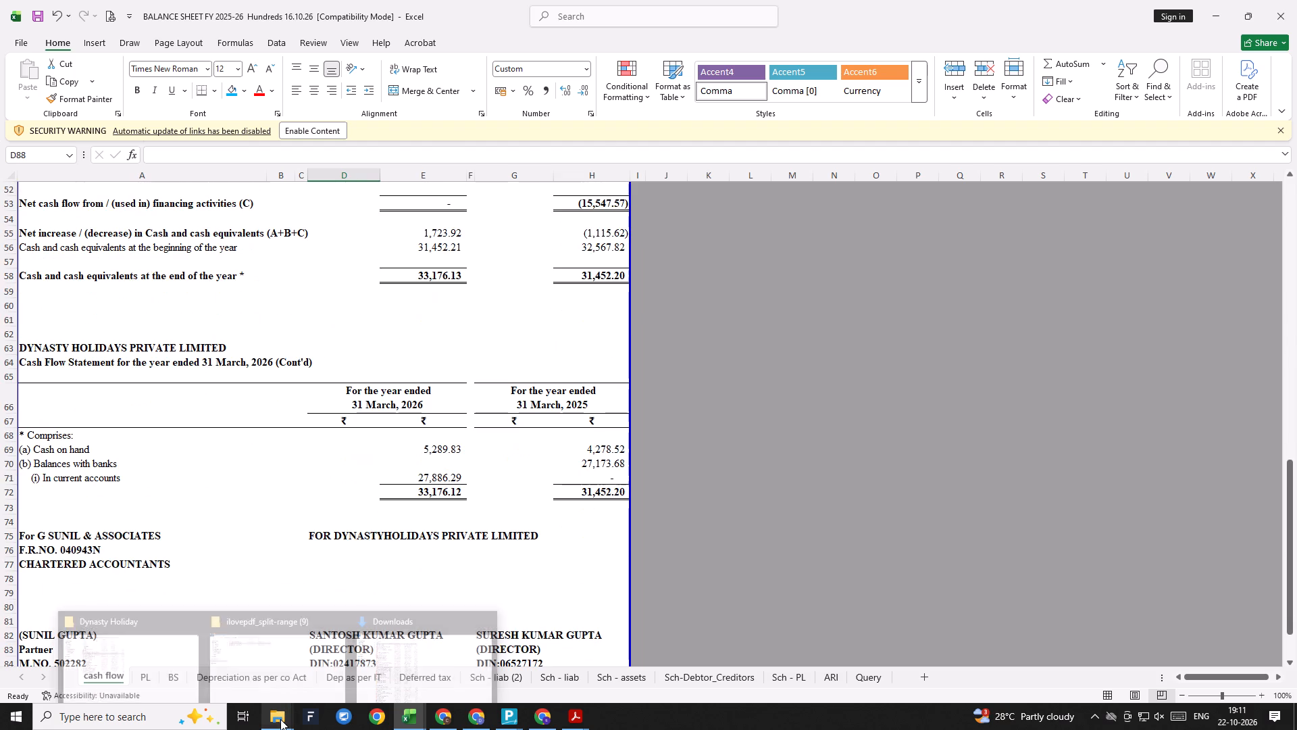
left_click(166, 652)
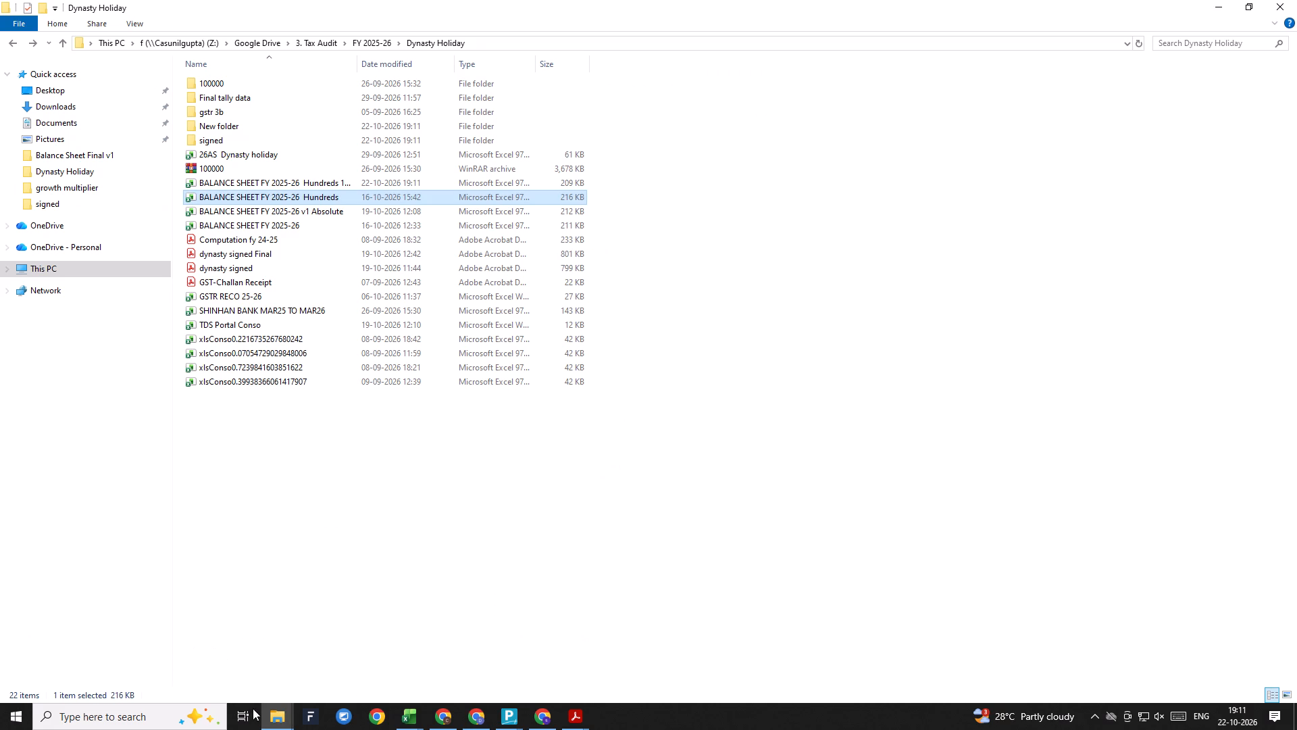
left_click(261, 713)
left_click(282, 719)
left_click(285, 672)
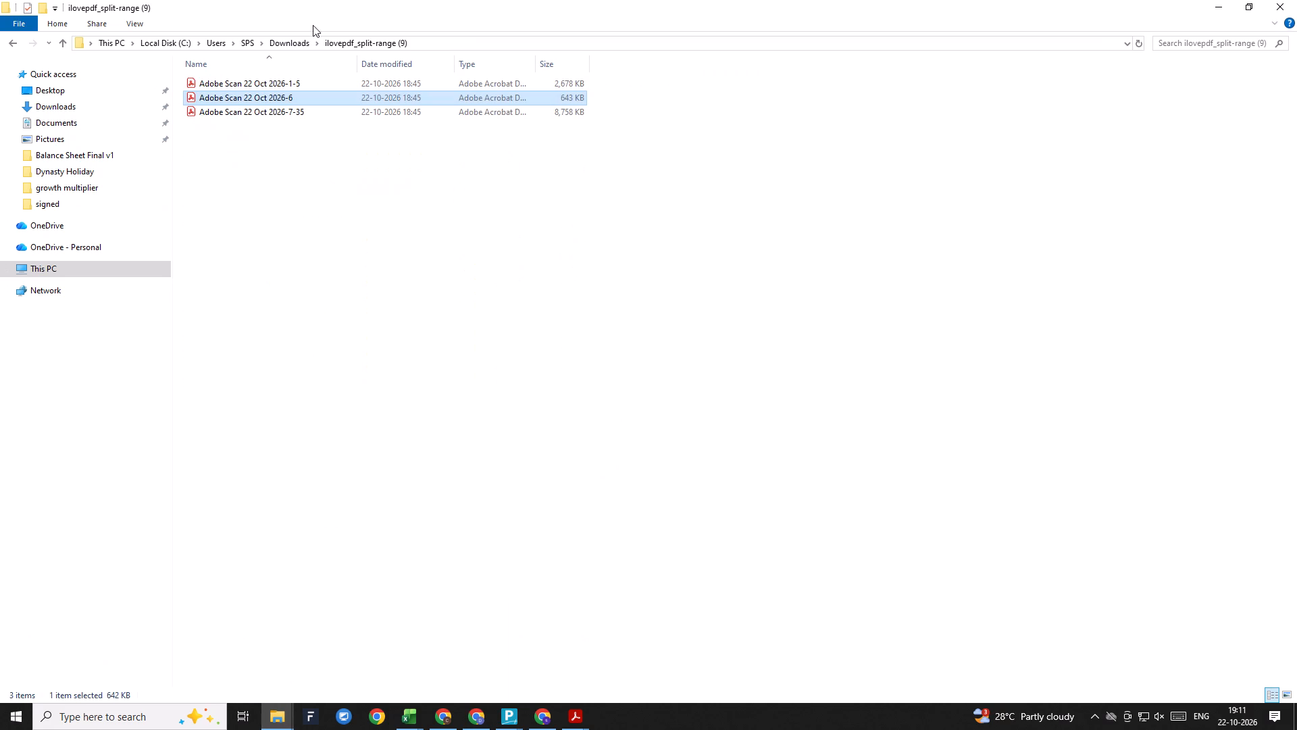
left_click(49, 278)
left_click(64, 274)
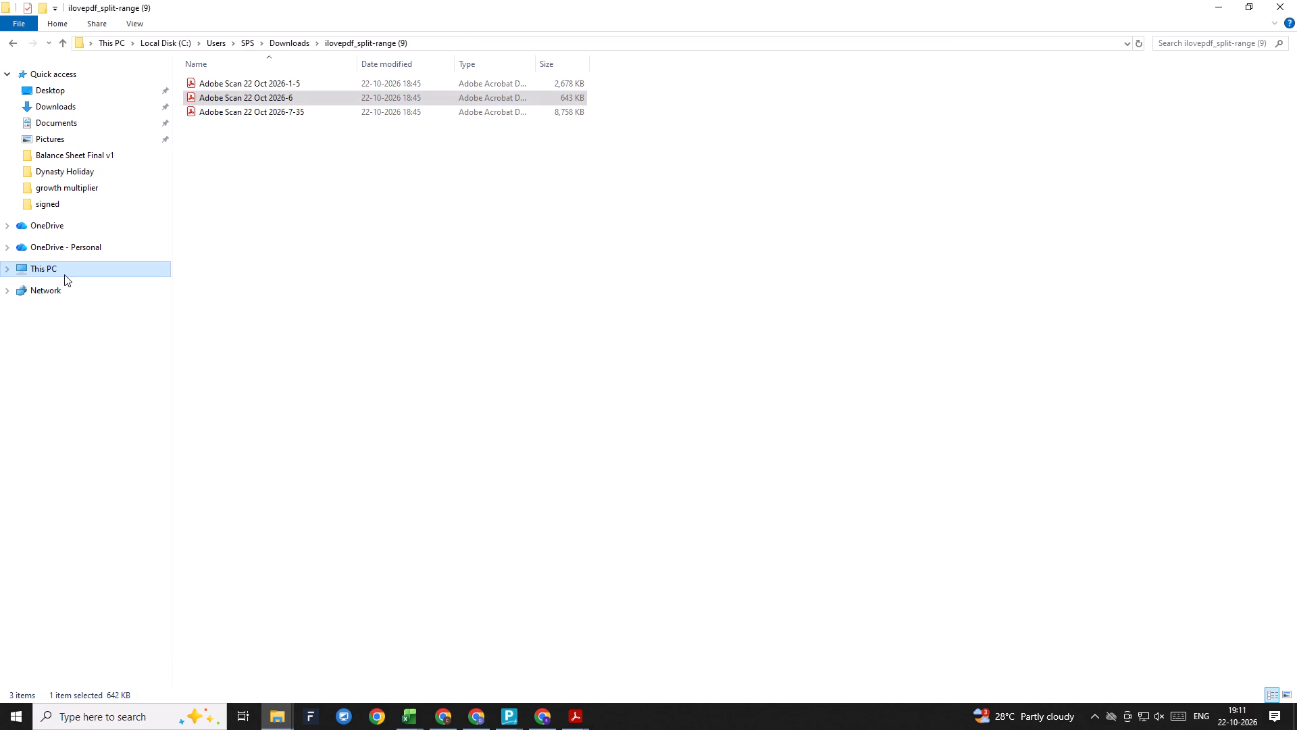
double_click(414, 237)
Go to the FY 2025-26 folder under Google Drive, 3. Tax Audit.
key("Down")
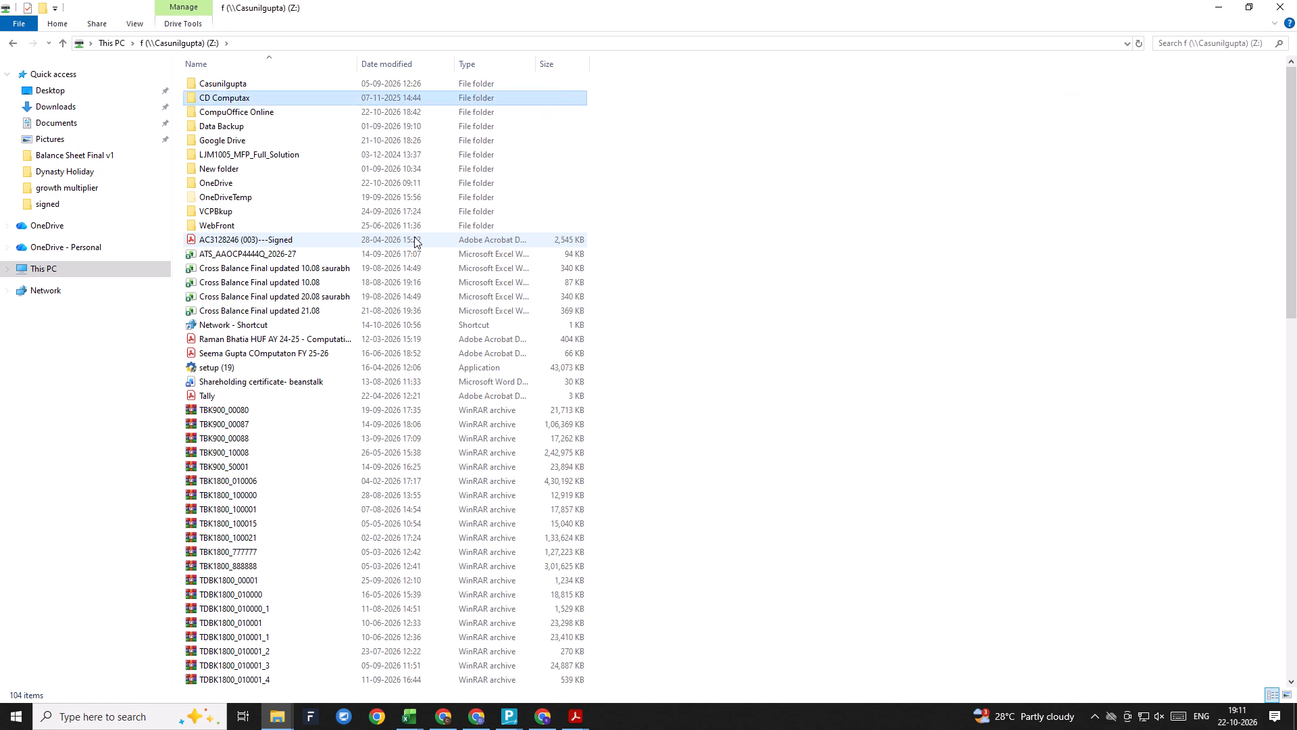
key("Down")
key("Down")
key("Down")
key("Return")
key("Down")
key("Down")
key("Down")
key("Down")
key("Up")
key("Return")
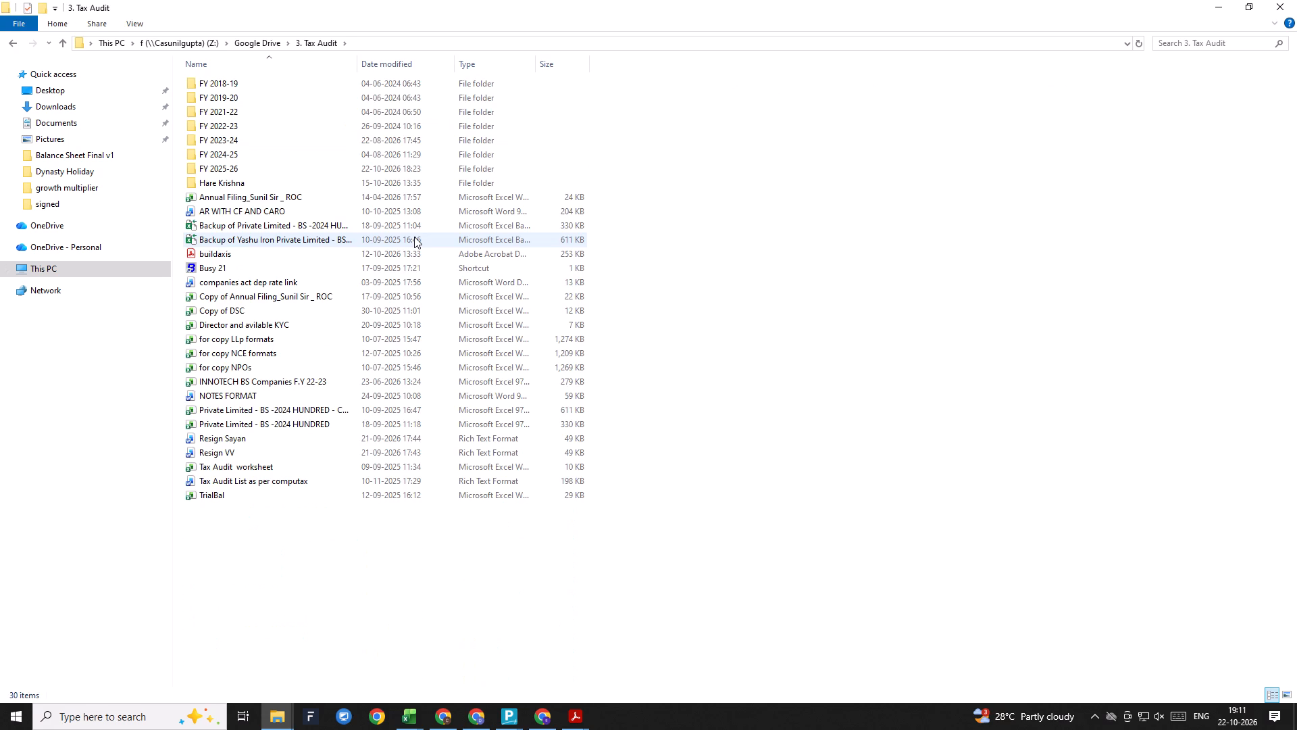
key("Down")
key("Down")
key("Down")
key("Down")
key("Down")
key("Down")
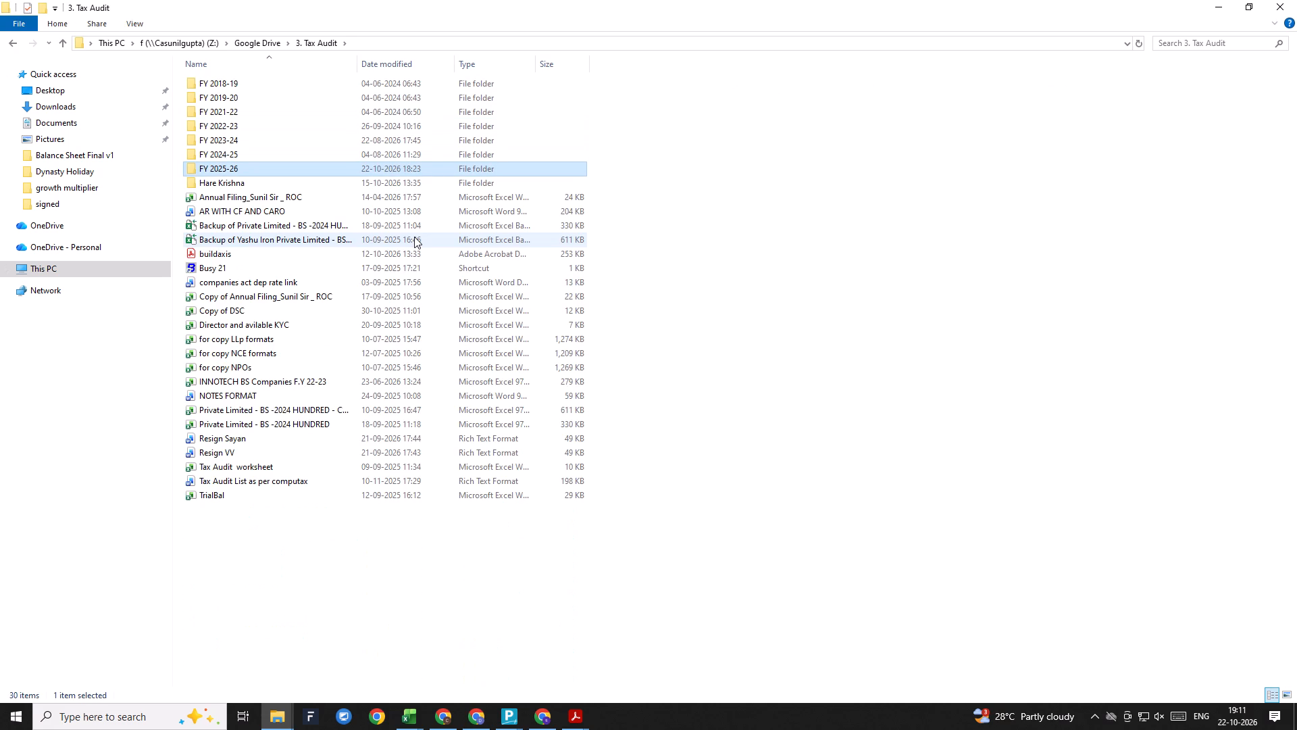
key("Return")
Open the growth multiplier folder and copy the Audit Report Growth Multilier f document.
key("Down")
key("Down")
type("gr")
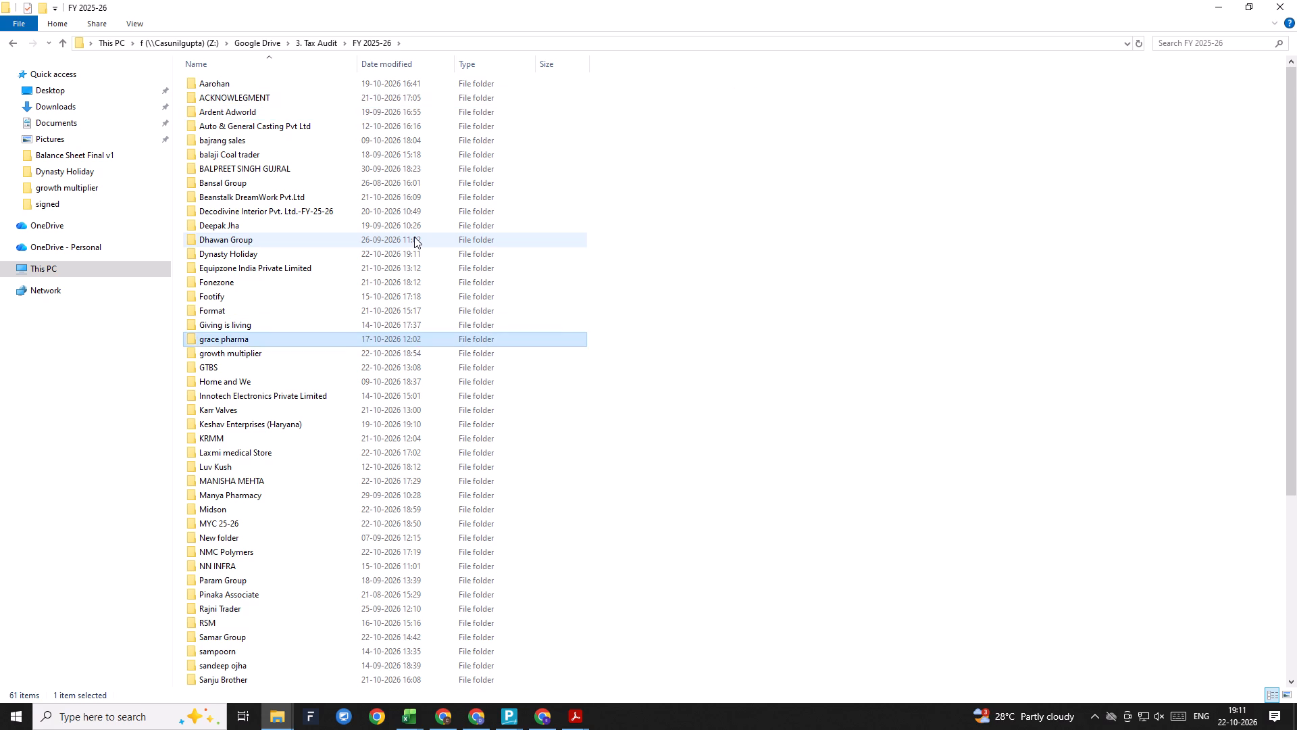
key("Return")
key("BackSpace")
key("Down")
key("Return")
key("Down")
key("Down")
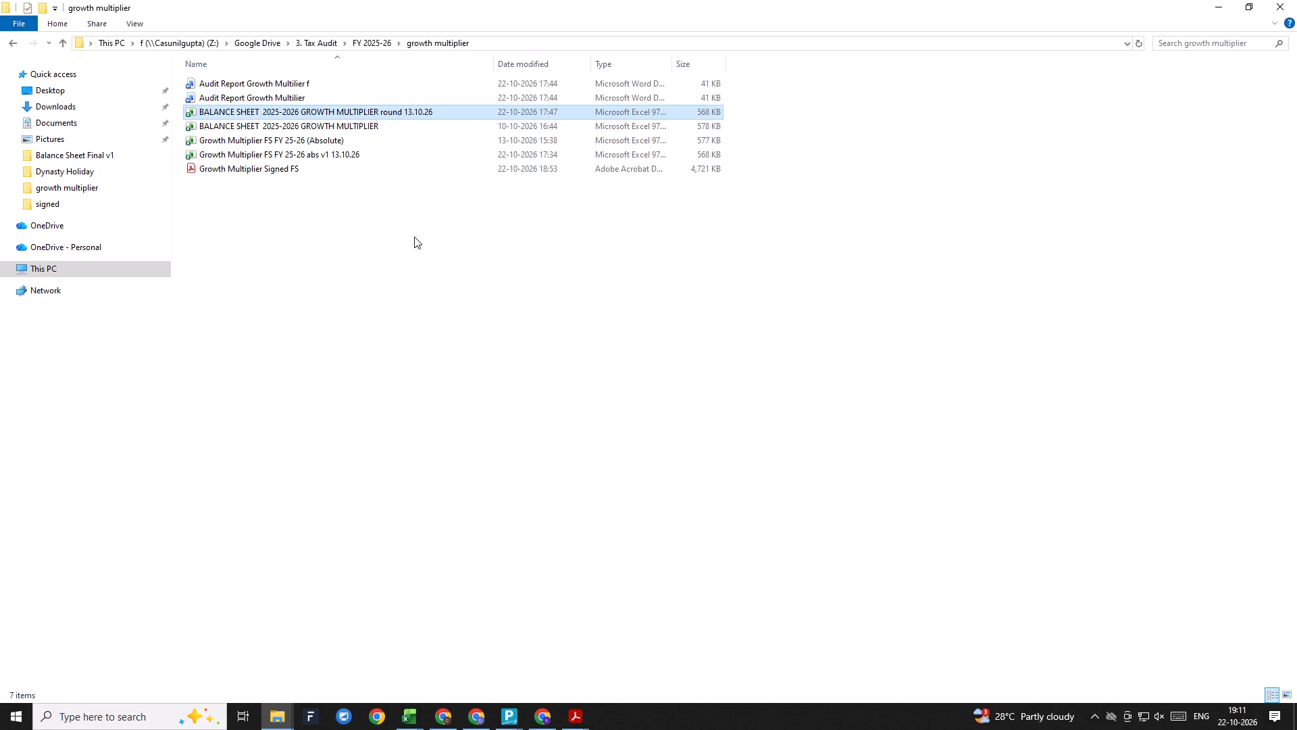
key("Up")
key("Up")
key("ctrl+c")
Paste the copied audit report into the signed folder inside Dynasty Holiday.
key("BackSpace")
key("alt+Tab")
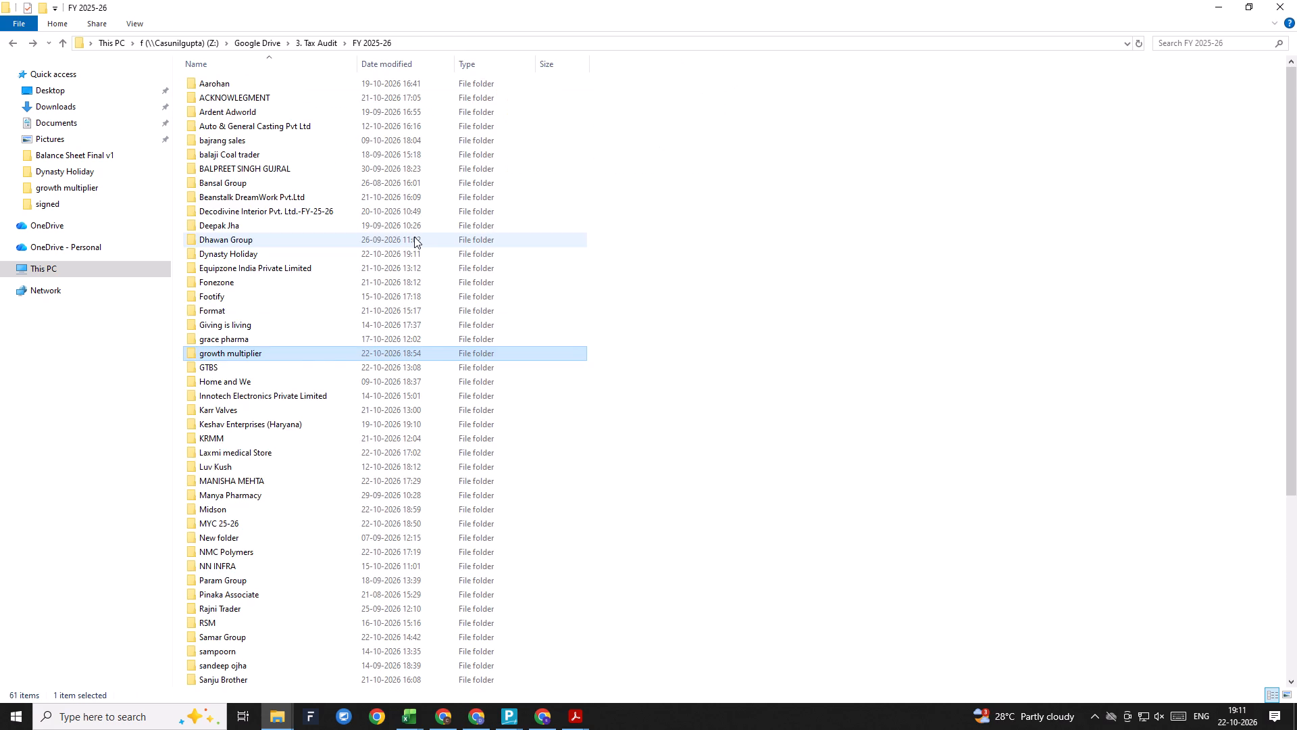
key("Down")
key("Up")
key("Up")
key("Up")
key("Up")
key("Up")
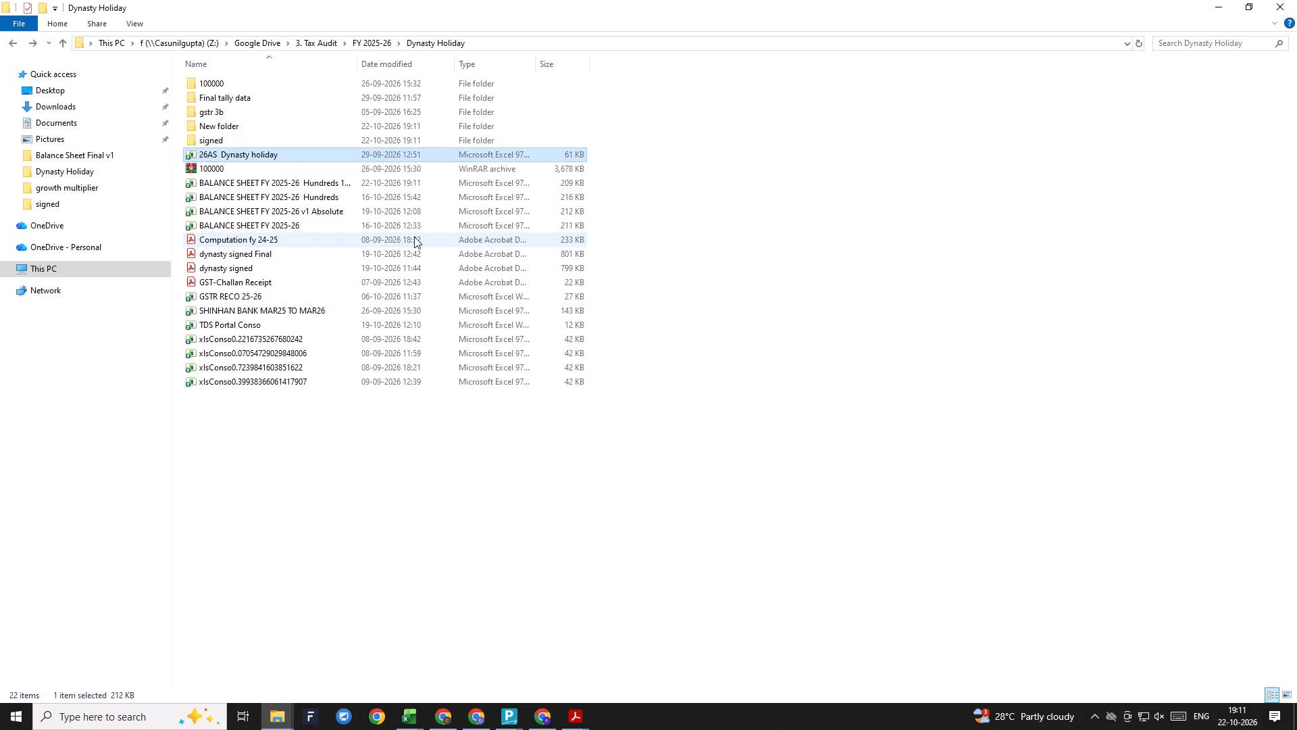
key("Return")
key("ctrl+v")
Open the pasted Audit Report Growth Multilier f document in Word and show it in print layout.
key("Return")
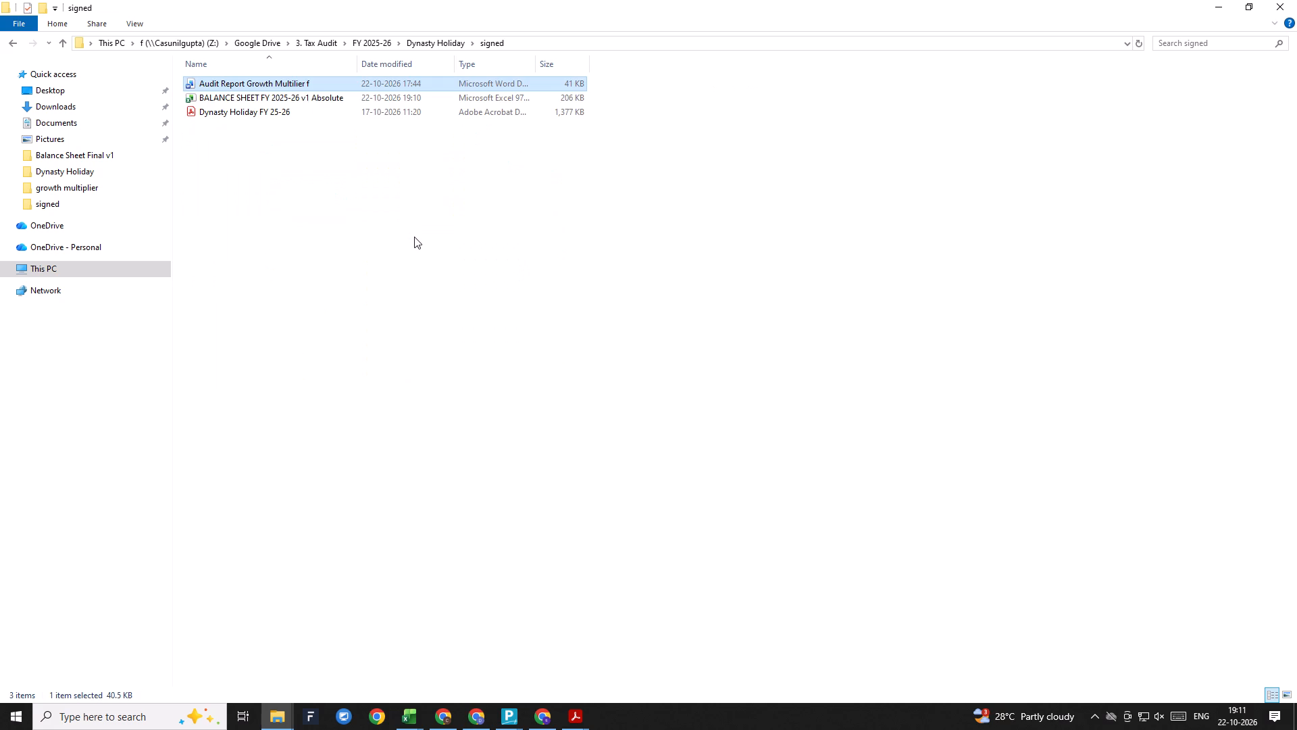
key("Return")
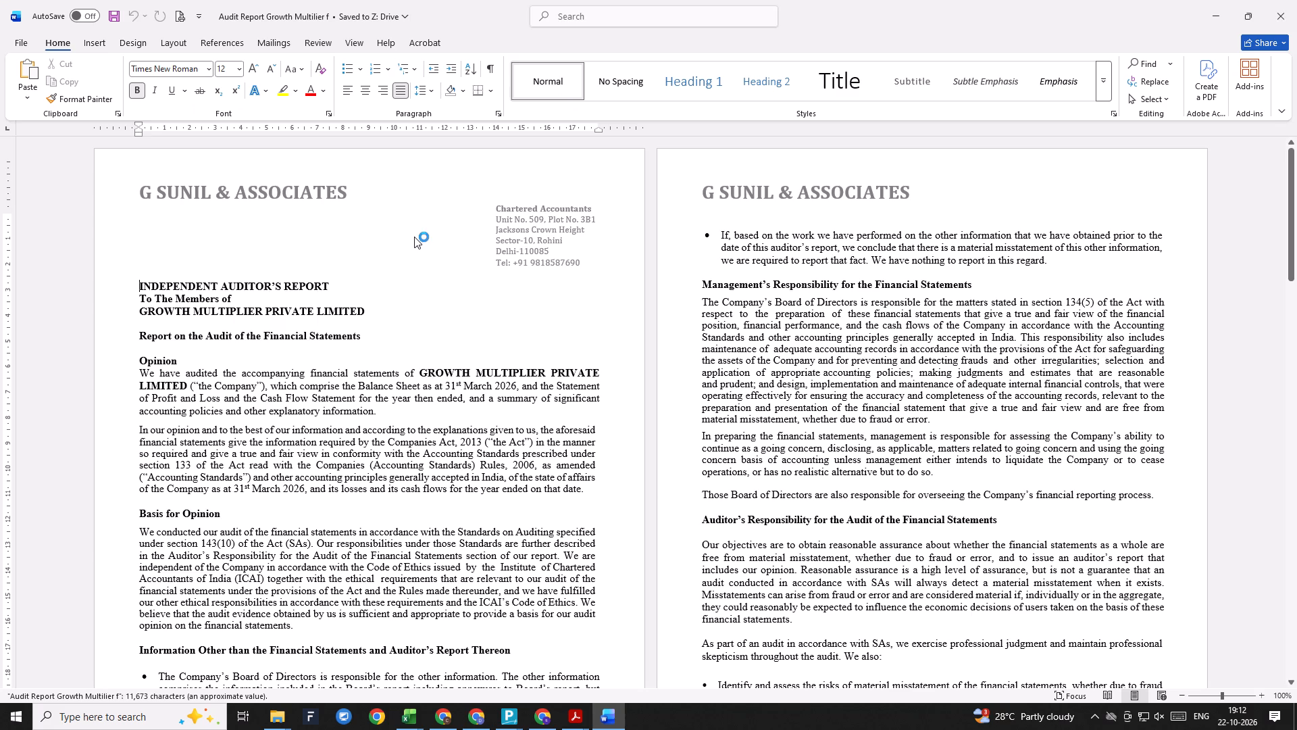
left_click(1159, 700)
left_click(1142, 697)
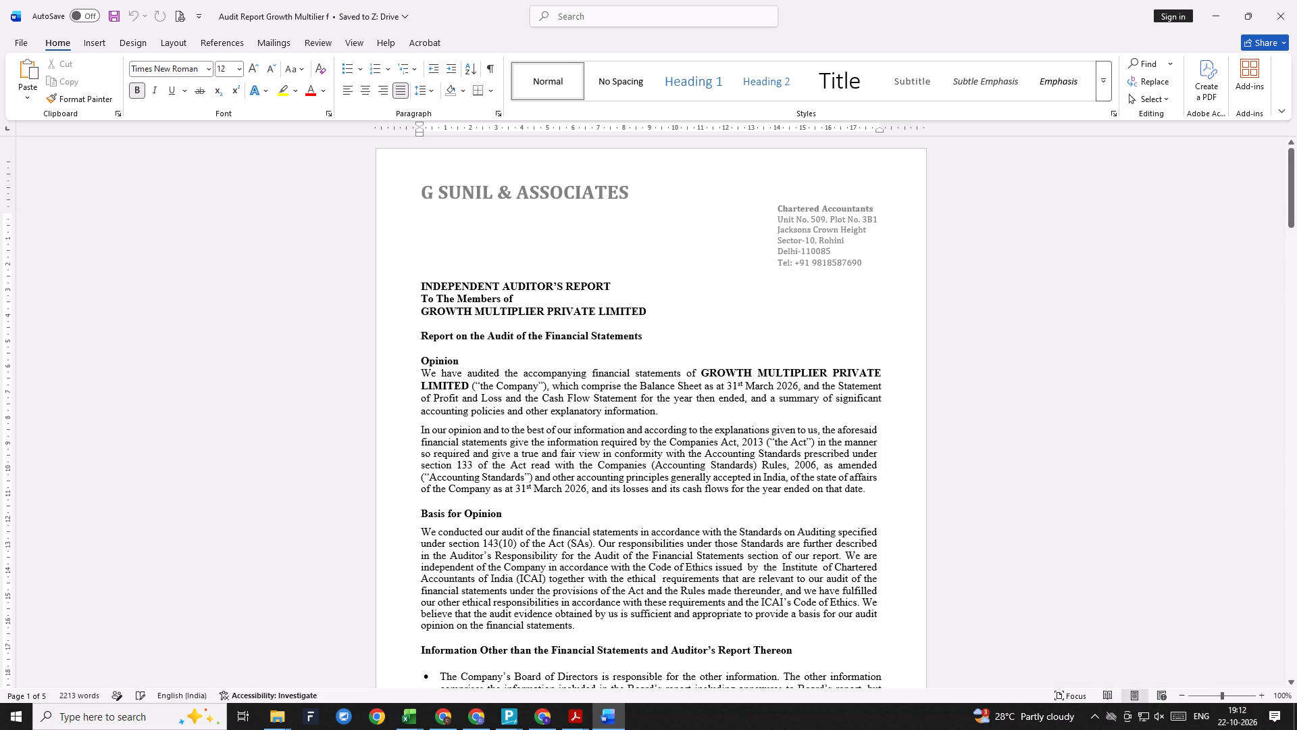
Check the cash flow and BS sheets of the Hundreds 16.10.26 workbook in Excel against the audit report, ending in Word.
left_click(574, 719)
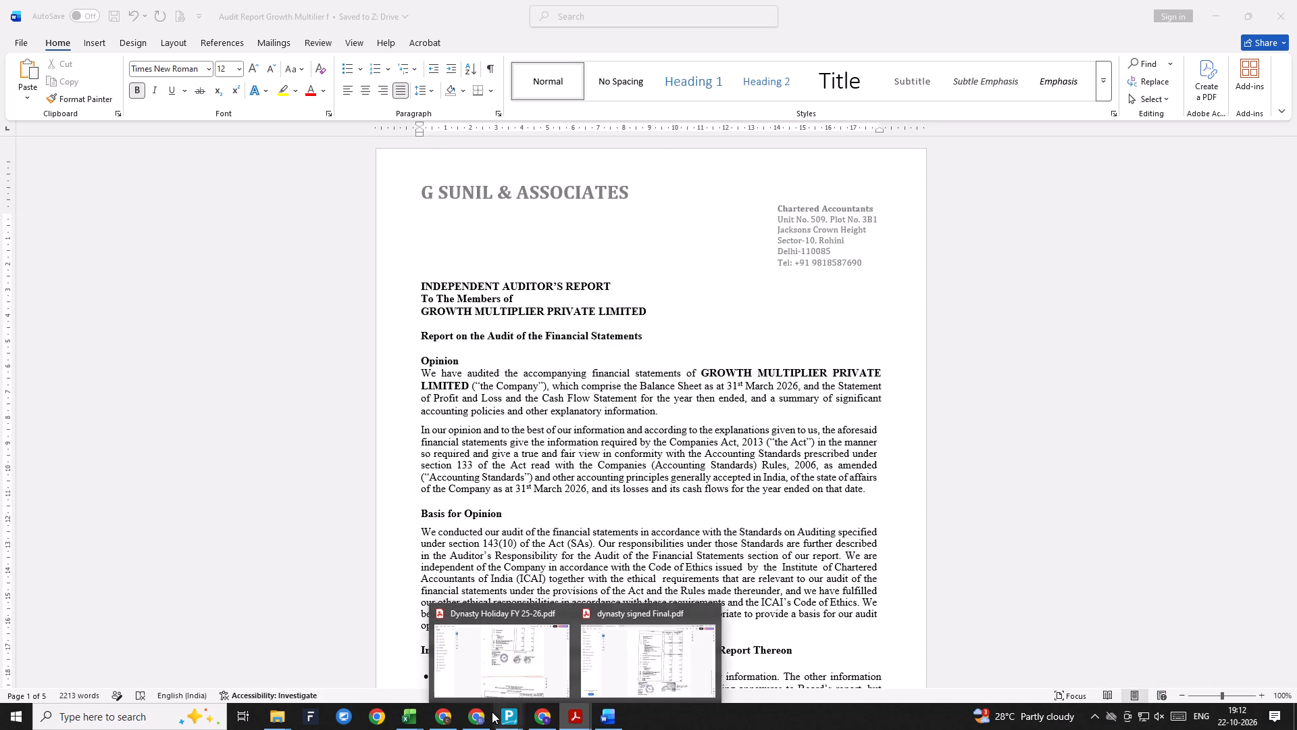
left_click(413, 718)
left_click(581, 655)
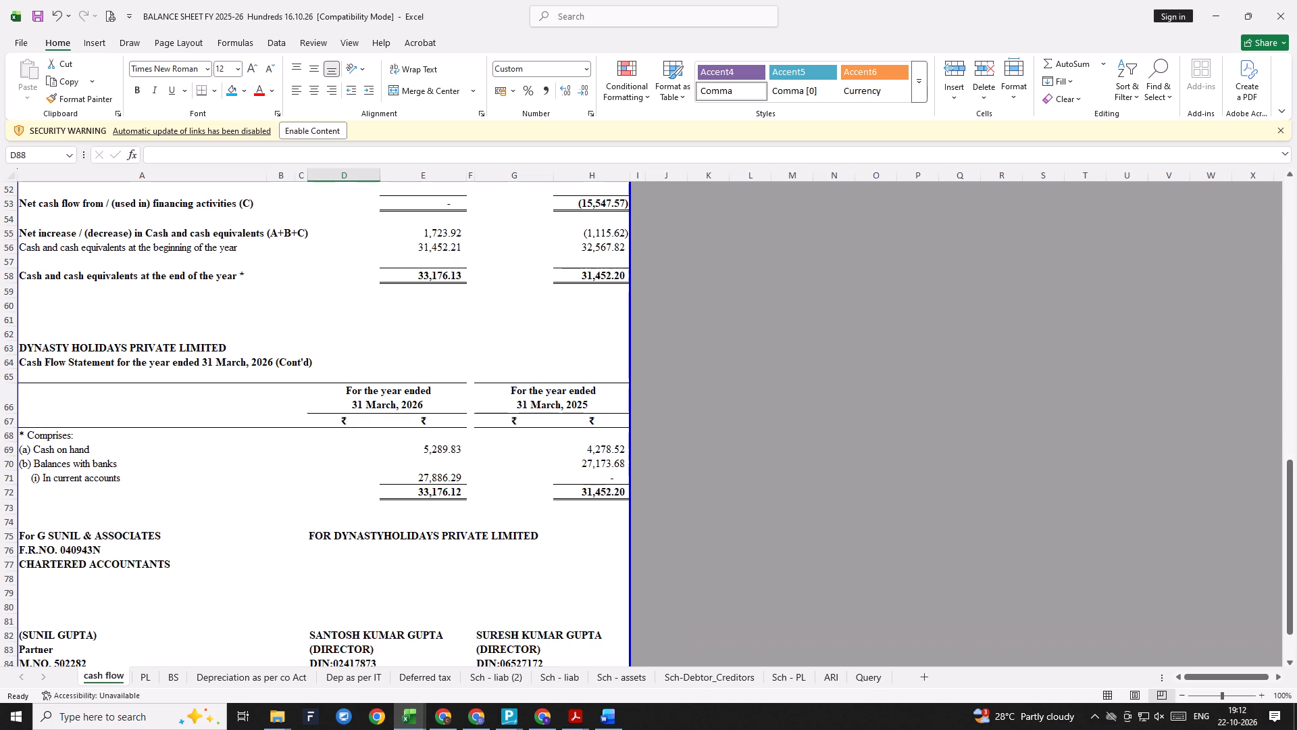
scroll(67, 465, "up", 20)
scroll(67, 465, "up", 2)
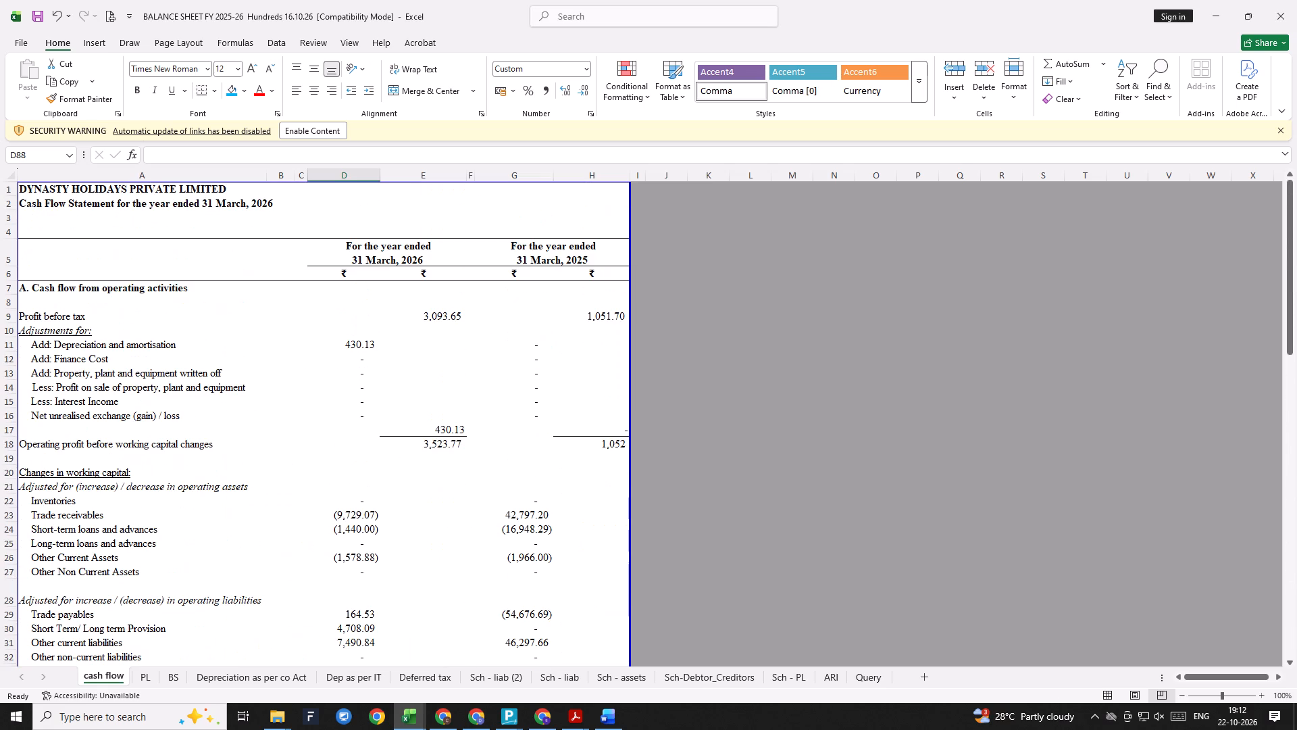
left_click(612, 713)
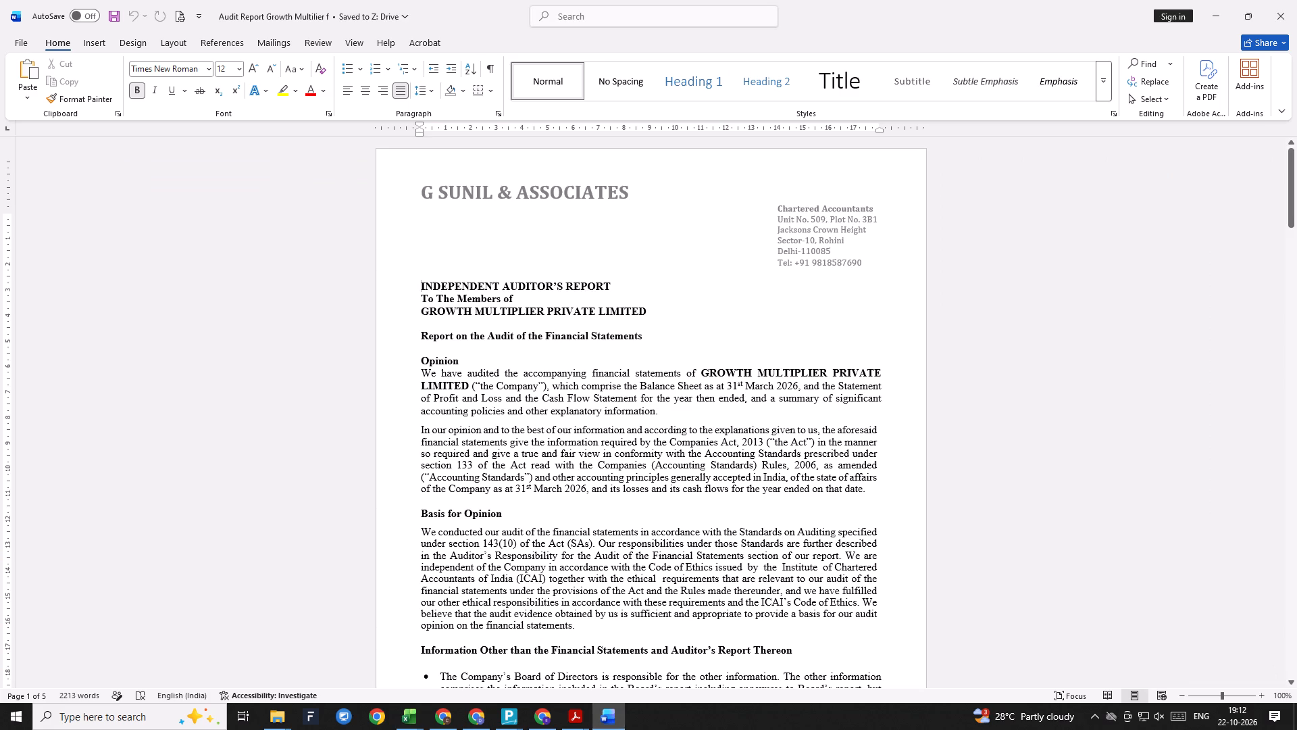
key("alt+Tab")
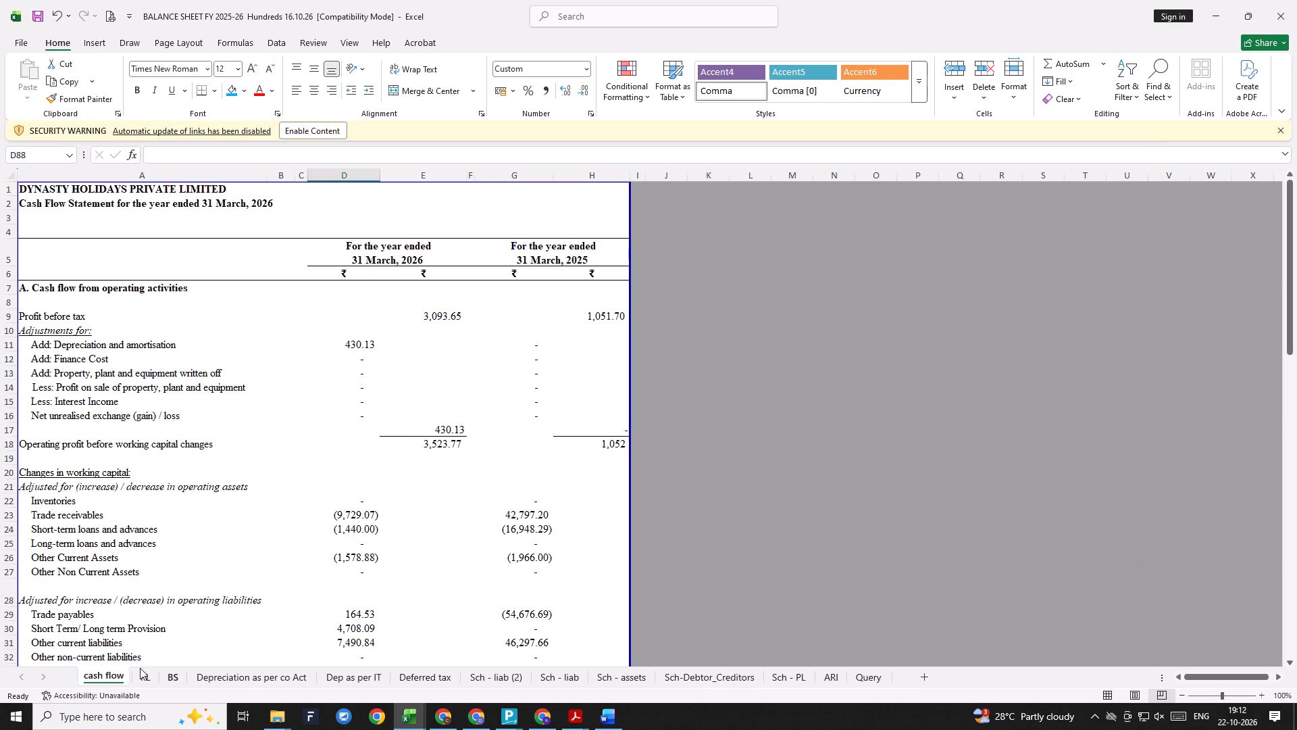
left_click(176, 679)
scroll(431, 448, "up", 3)
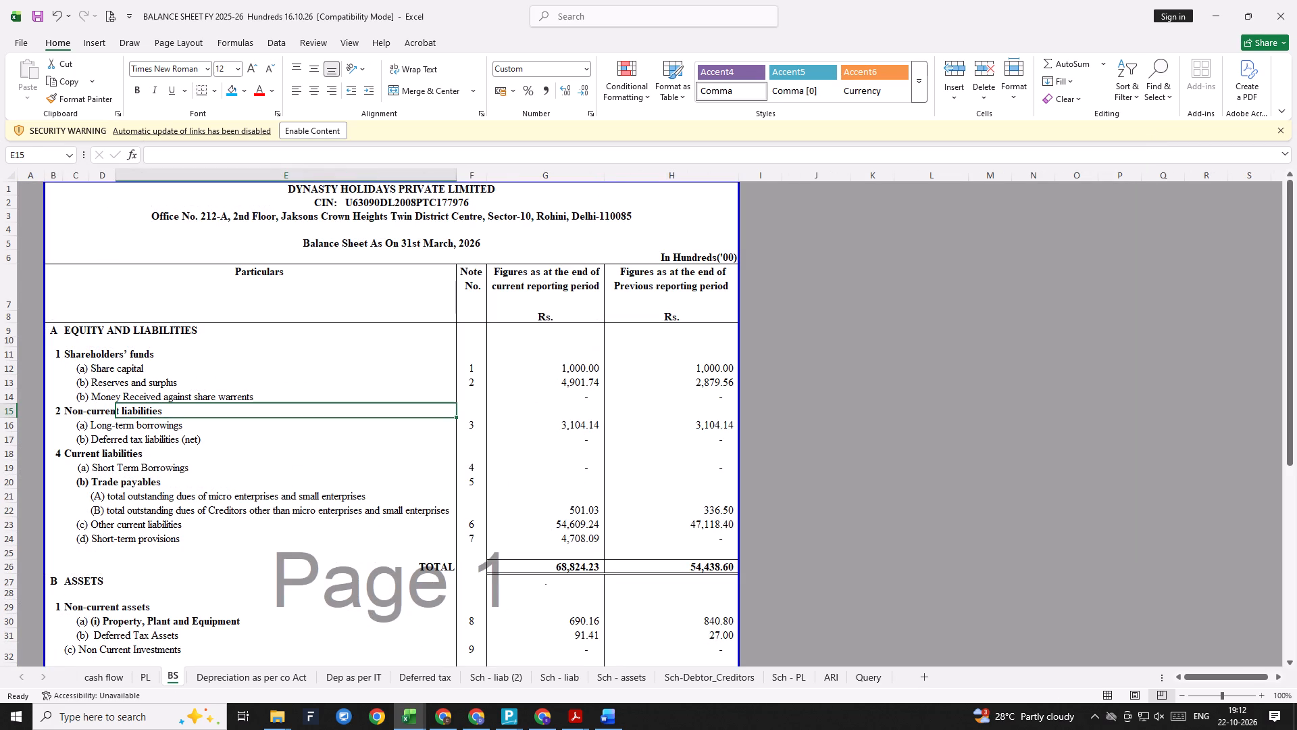
key("alt+Tab")
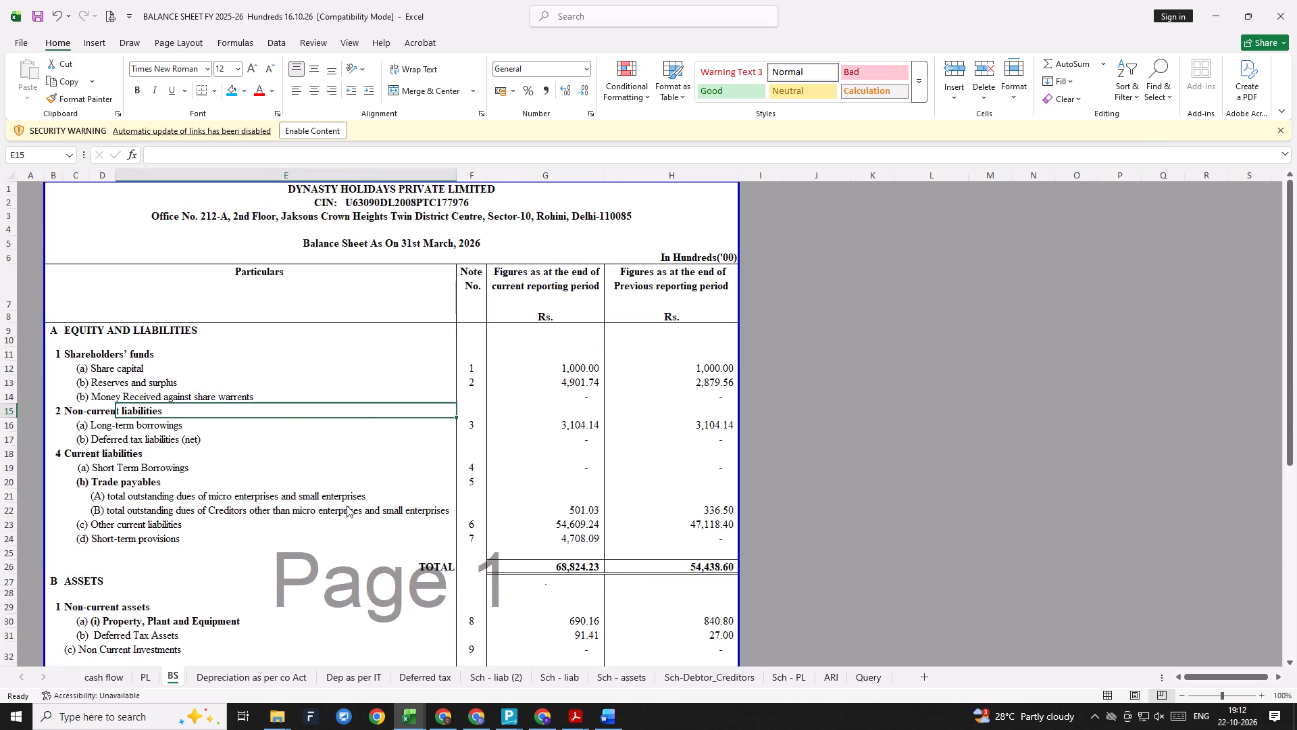
Replace GROWTH MULTIPLIER with DYNASTY HOLIDAYS in the company name under "To The Members of".
left_click(540, 315)
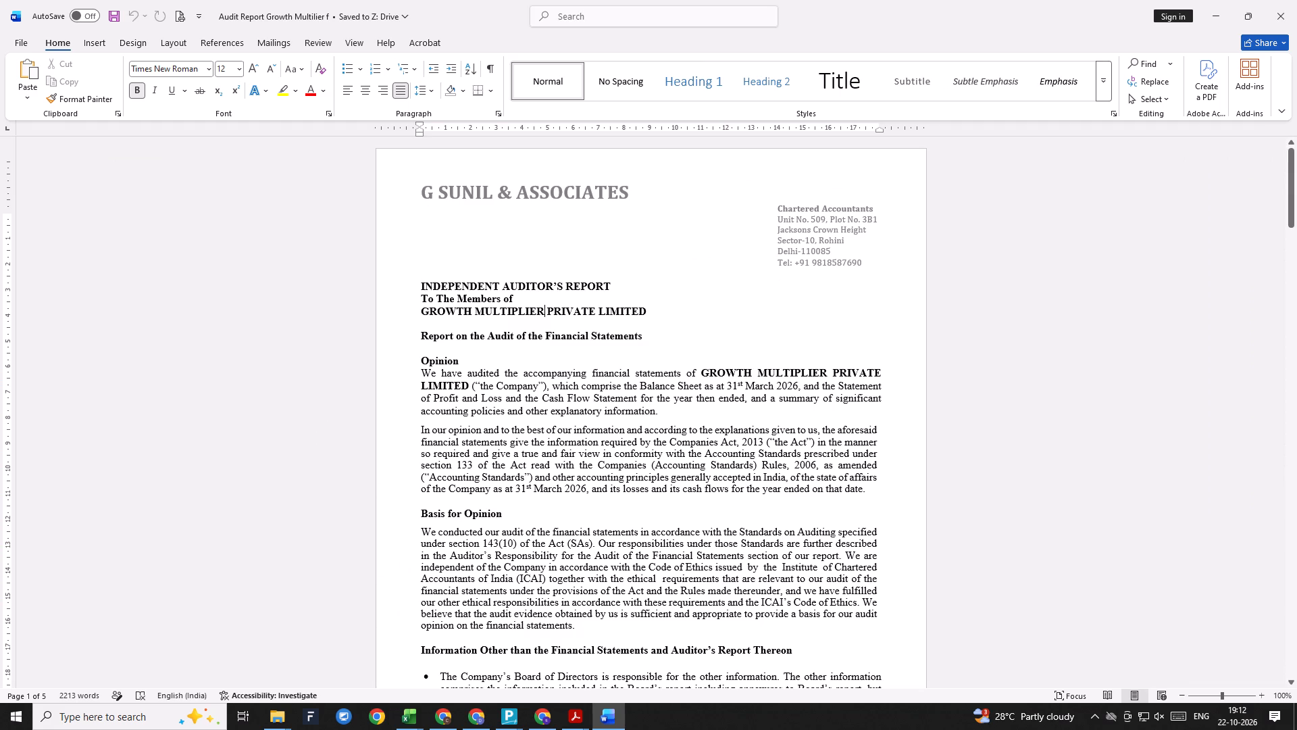
key("BackSpace")
key("BackSpace")
key("BackSpace")
key("BackSpace")
key("BackSpace")
key("BackSpace")
key("BackSpace")
key("BackSpace")
key("BackSpace")
key("BackSpace")
key("BackSpace")
key("BackSpace")
key("BackSpace")
key("BackSpace")
key("BackSpace")
key("BackSpace")
key("BackSpace")
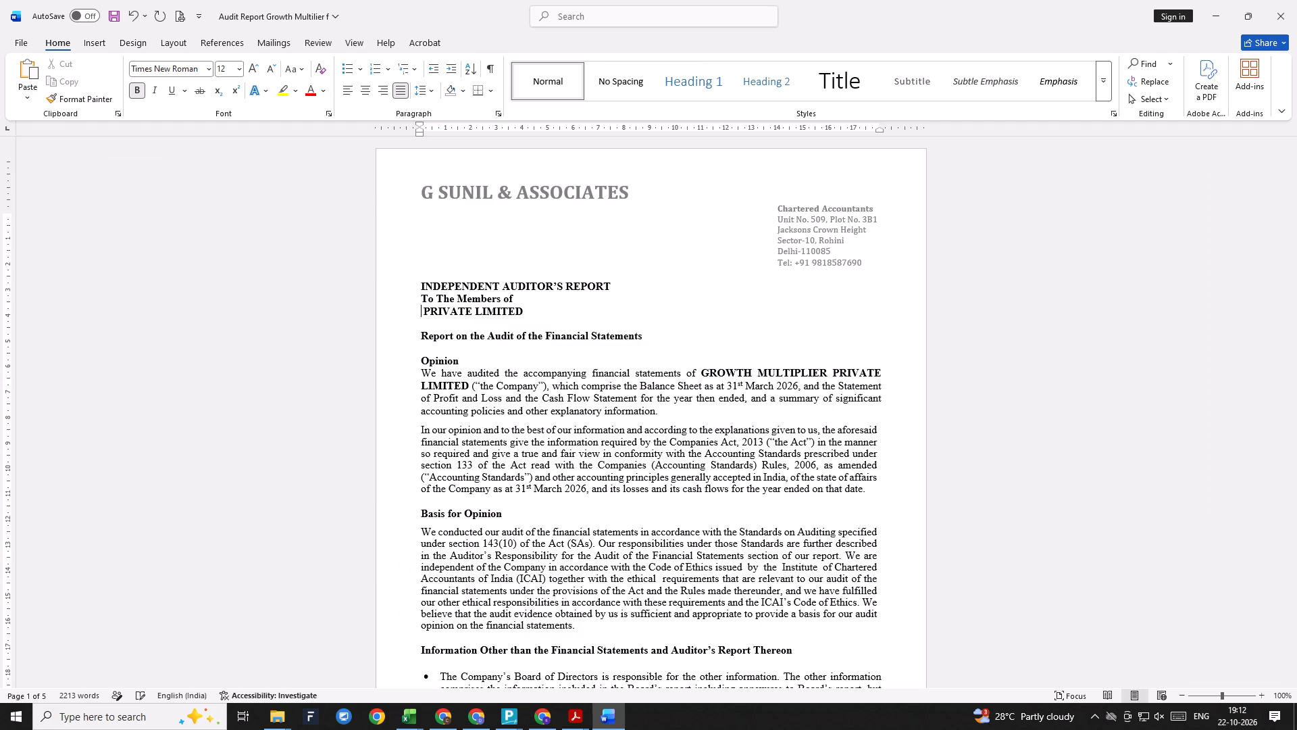
type("DYSN")
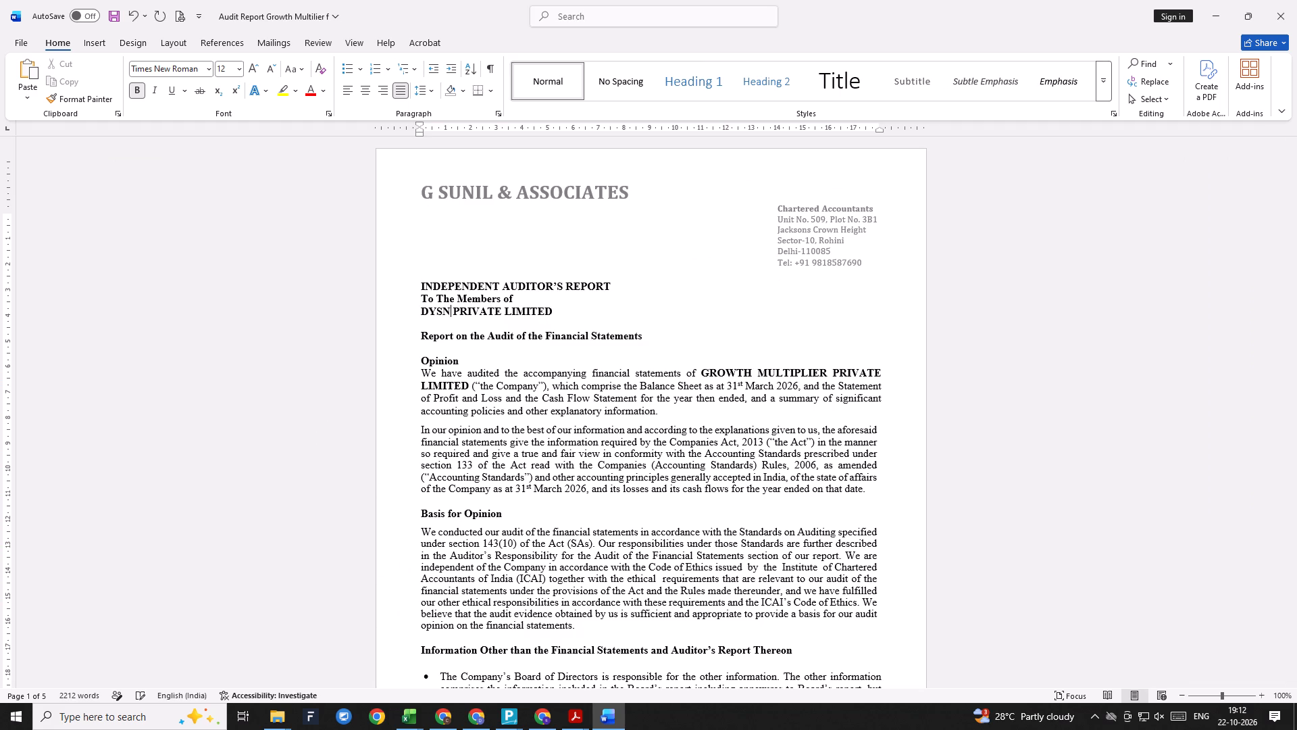
key("alt+Tab")
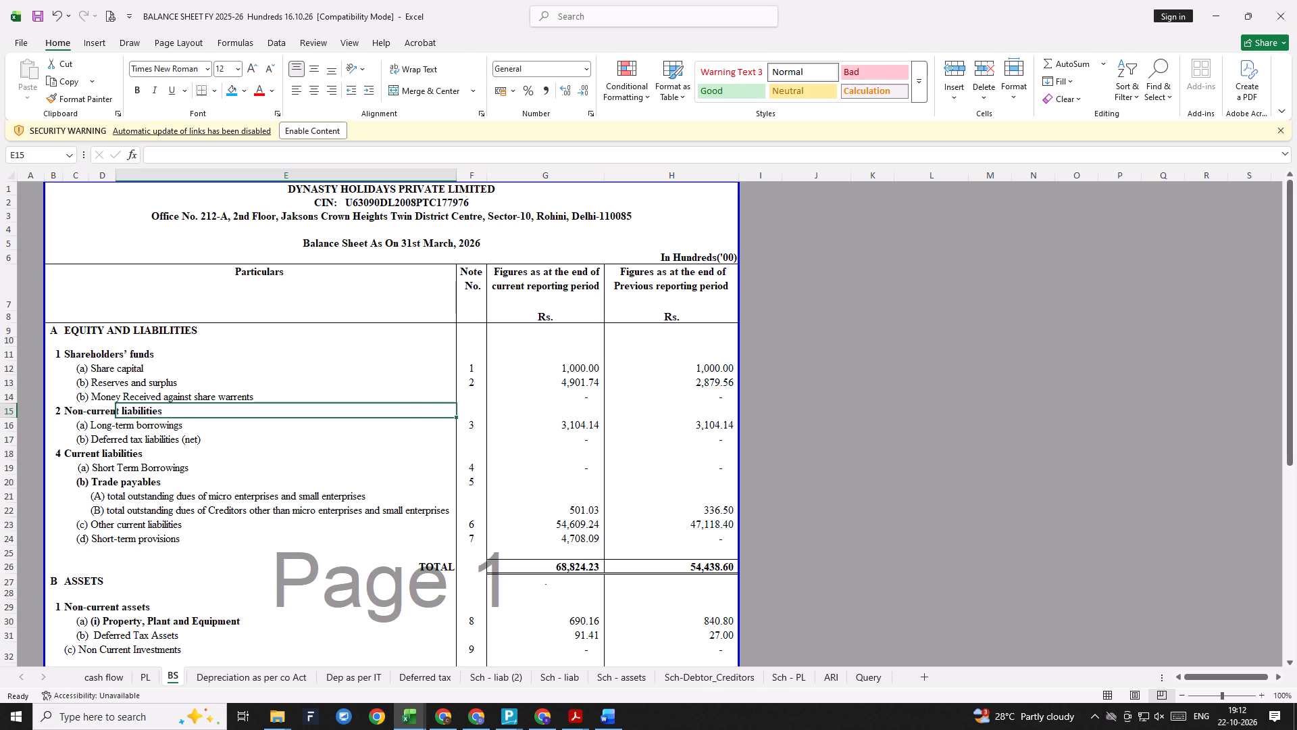
key("alt+Tab")
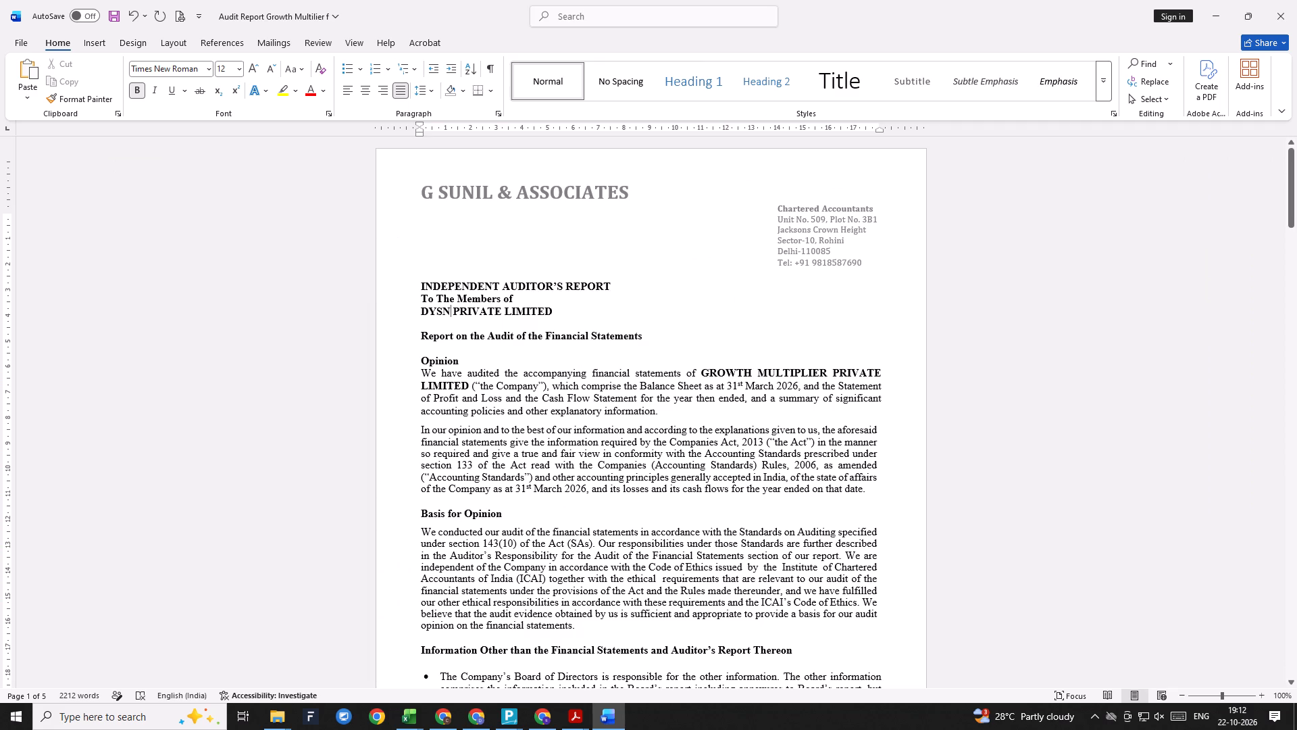
key("alt+Tab")
key("alt+Tab")
key("BackSpace")
key("BackSpace")
type("NASTY")
key("space")
type("HOLIDAYS")
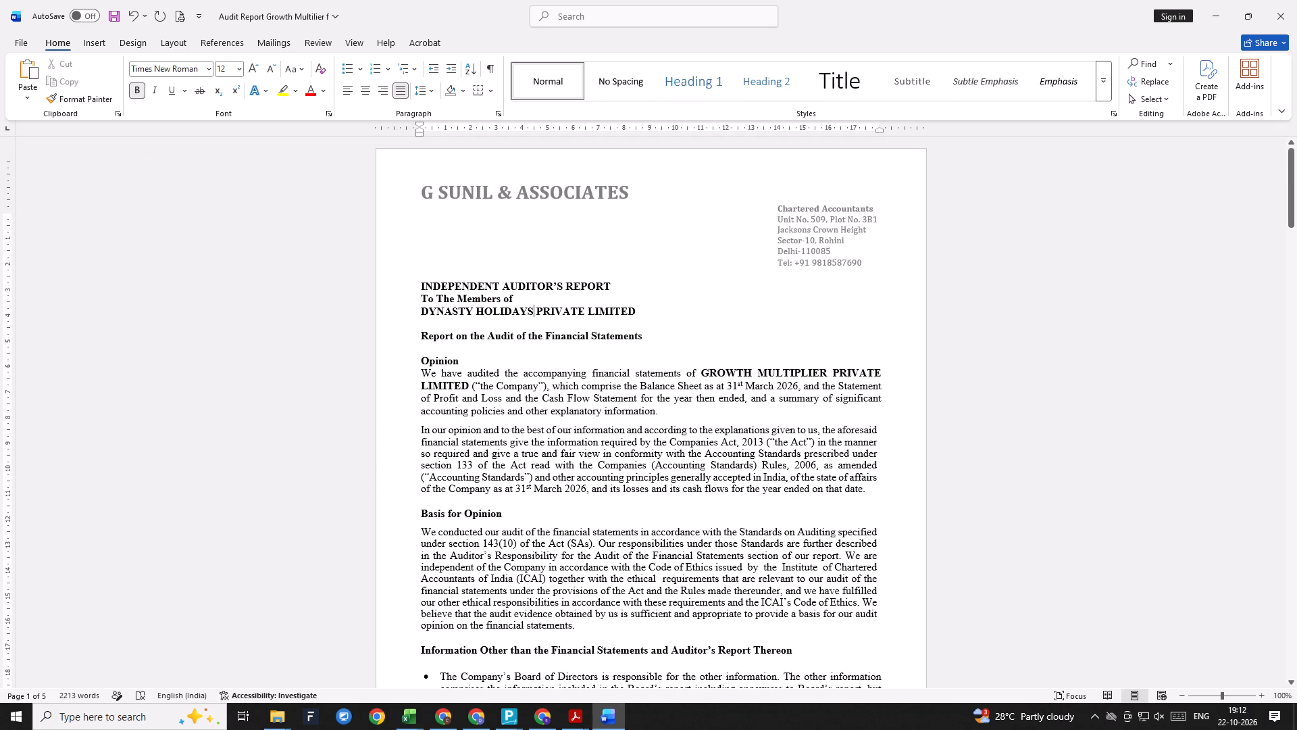
Copy DYNASTY HOLIDAYS from the addressee line and paste it over GROWTH MULTIPLIER in the Opinion paragraph.
left_click(426, 314)
key("Left")
key("shift+Right")
key("shift+Right")
key("shift+Right")
key("shift+Right")
key("shift+Right")
key("shift+Right")
key("shift+Right")
key("shift+Right")
key("shift+Right")
key("shift+Right")
key("shift+Right")
key("shift+Right")
key("shift+Right")
key("shift+Right")
key("shift+Right")
key("shift+Right")
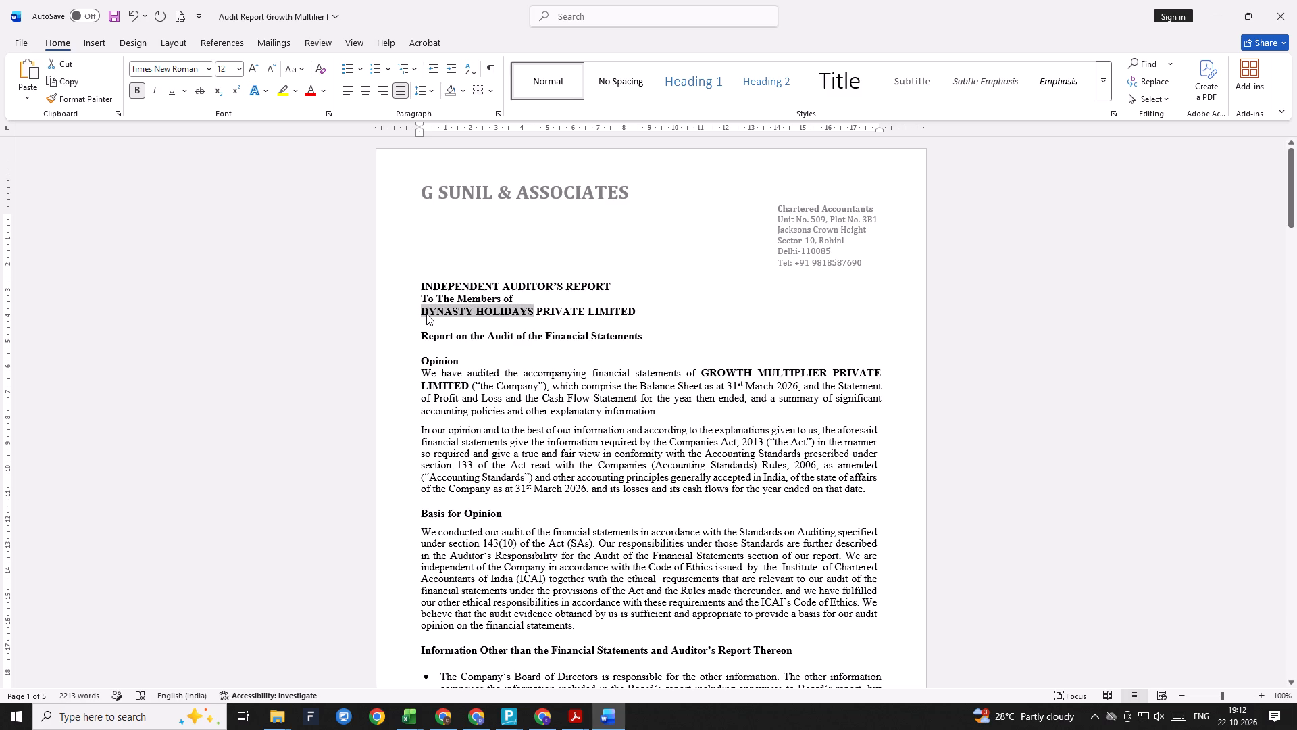
key("ctrl+c")
left_click(704, 370)
key("shift+Right")
key("shift+Right")
key("shift+Right")
key("shift+Right")
key("shift+Right")
key("shift+Right")
key("shift+Right")
key("shift+Right")
key("shift+Right")
key("shift+Right")
key("shift+Right")
key("shift+Right")
key("shift+Right")
key("shift+Right")
key("shift+Right")
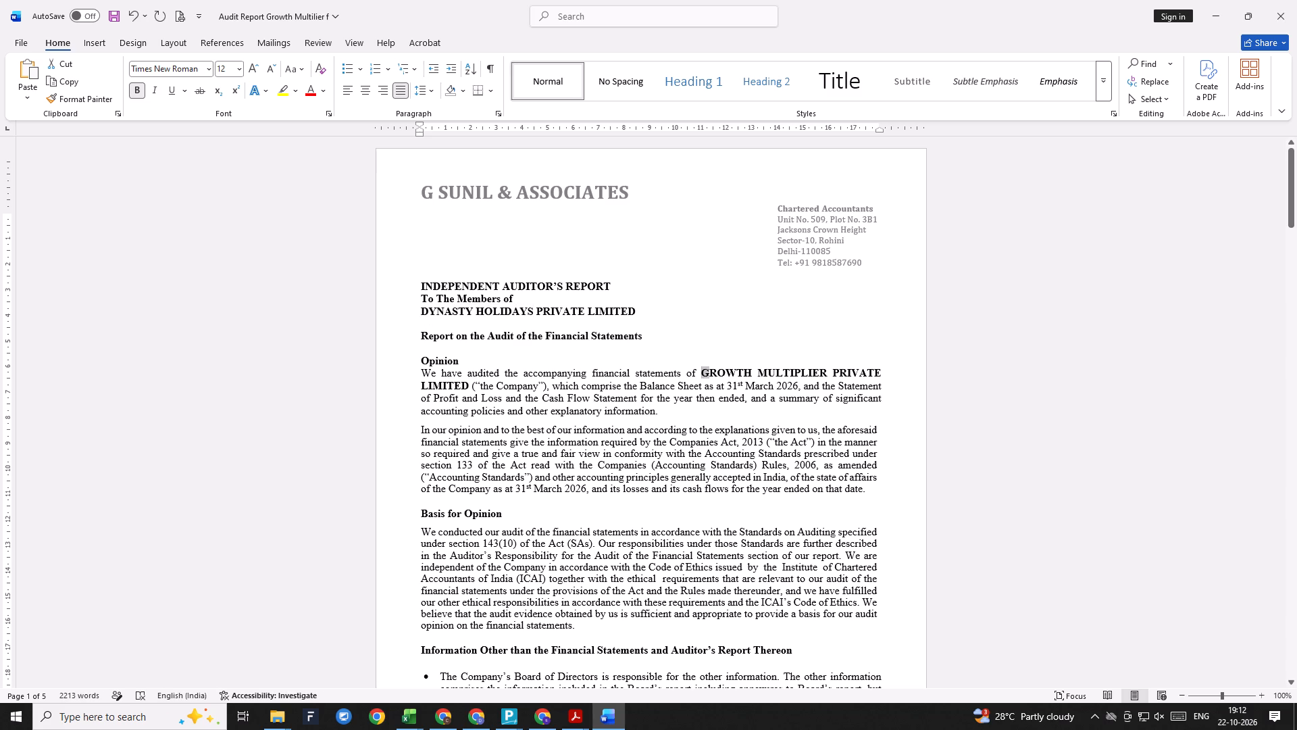
key("shift+Right")
key("shift+Right")
key("ctrl+v")
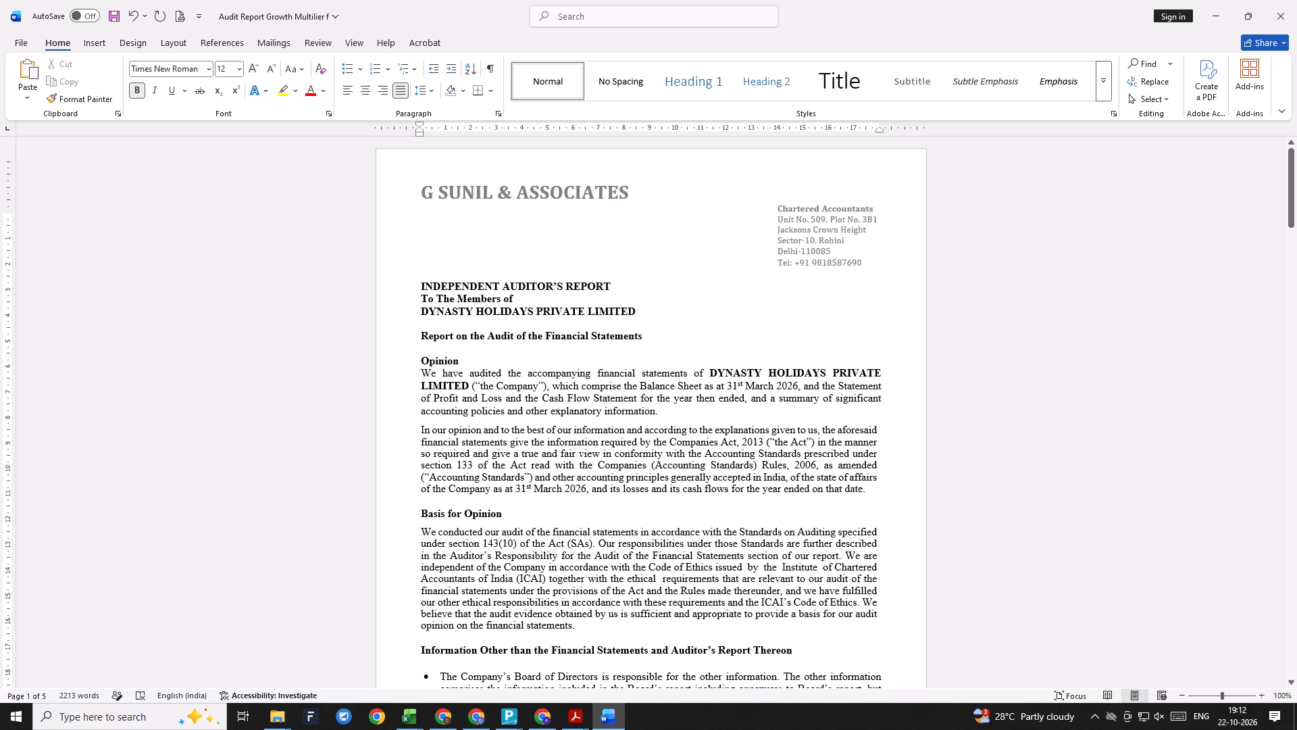
Replace "losses" with "profit" in the second Opinion paragraph of the audit report.
scroll(590, 528, "down", 1)
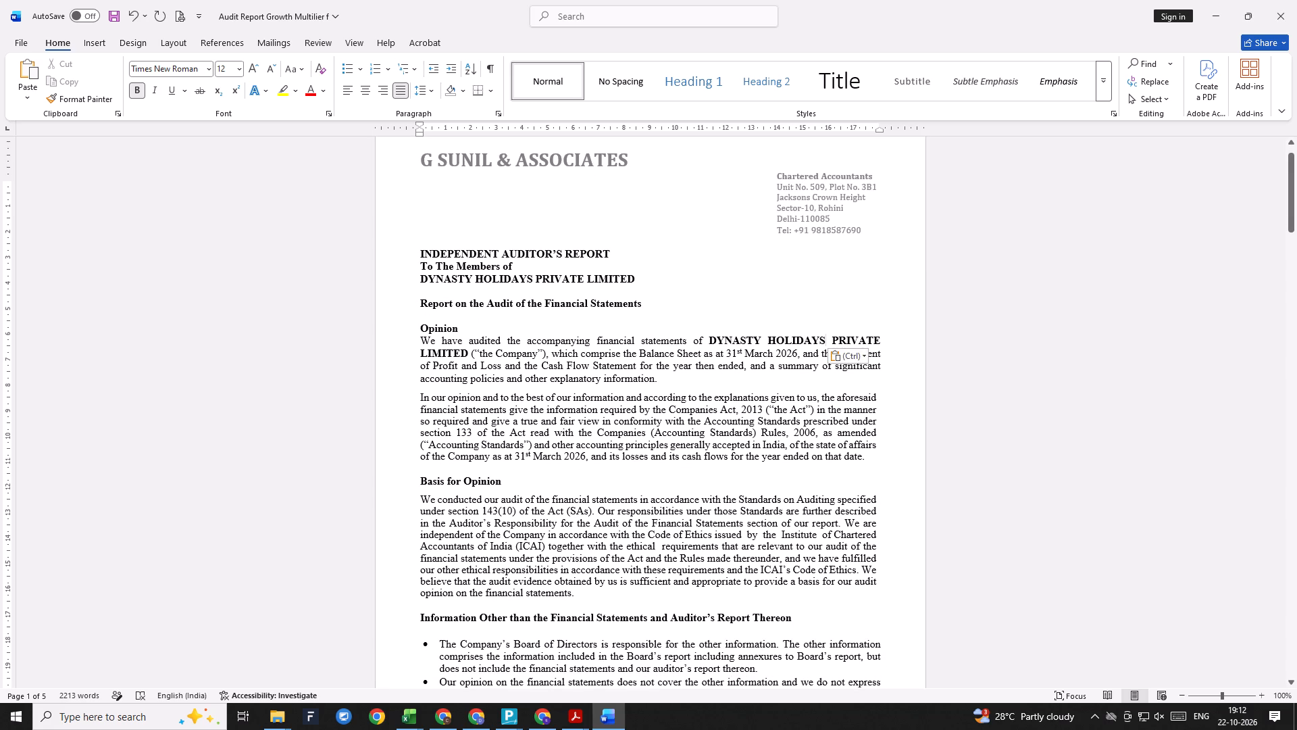
left_click(647, 458)
key("BackSpace")
key("BackSpace")
key("BackSpace")
key("BackSpace")
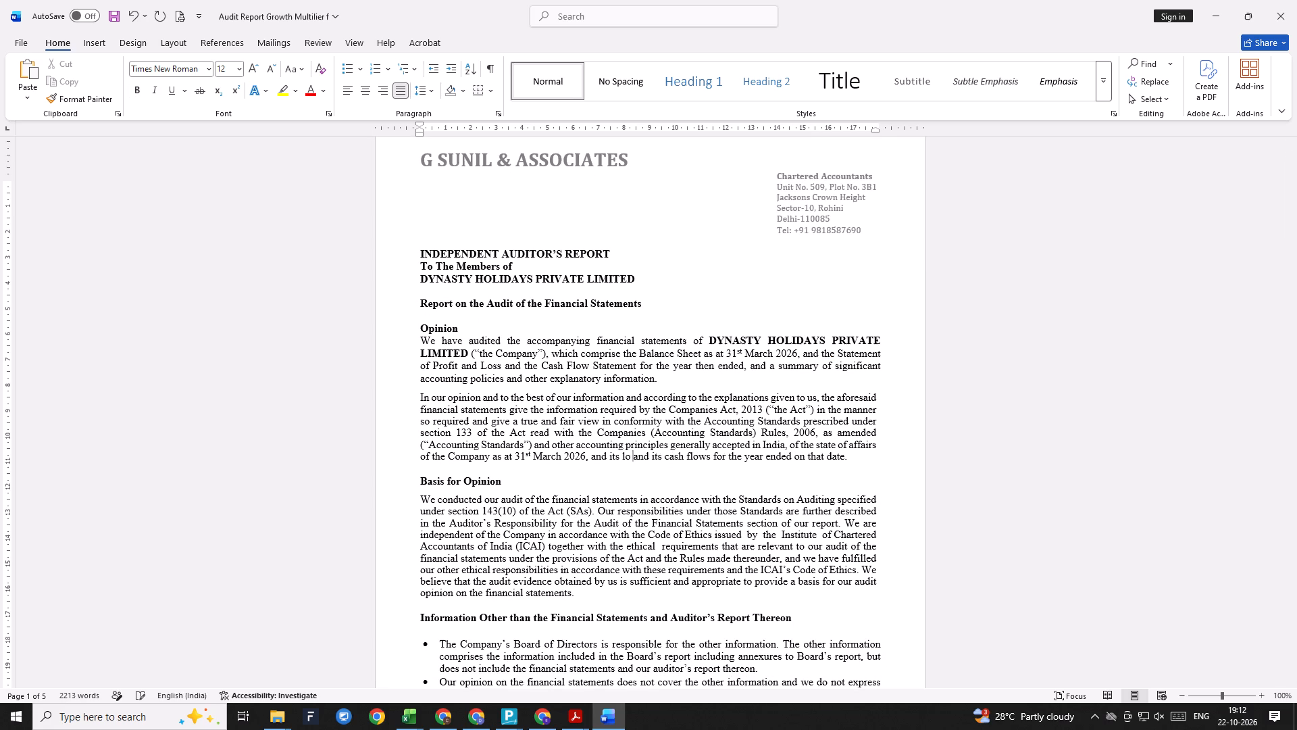
key("BackSpace")
key("BackSpace")
type("profit")
Read through the rest of the audit report down to the auditor's signature block on the last page.
scroll(646, 457, "down", 3)
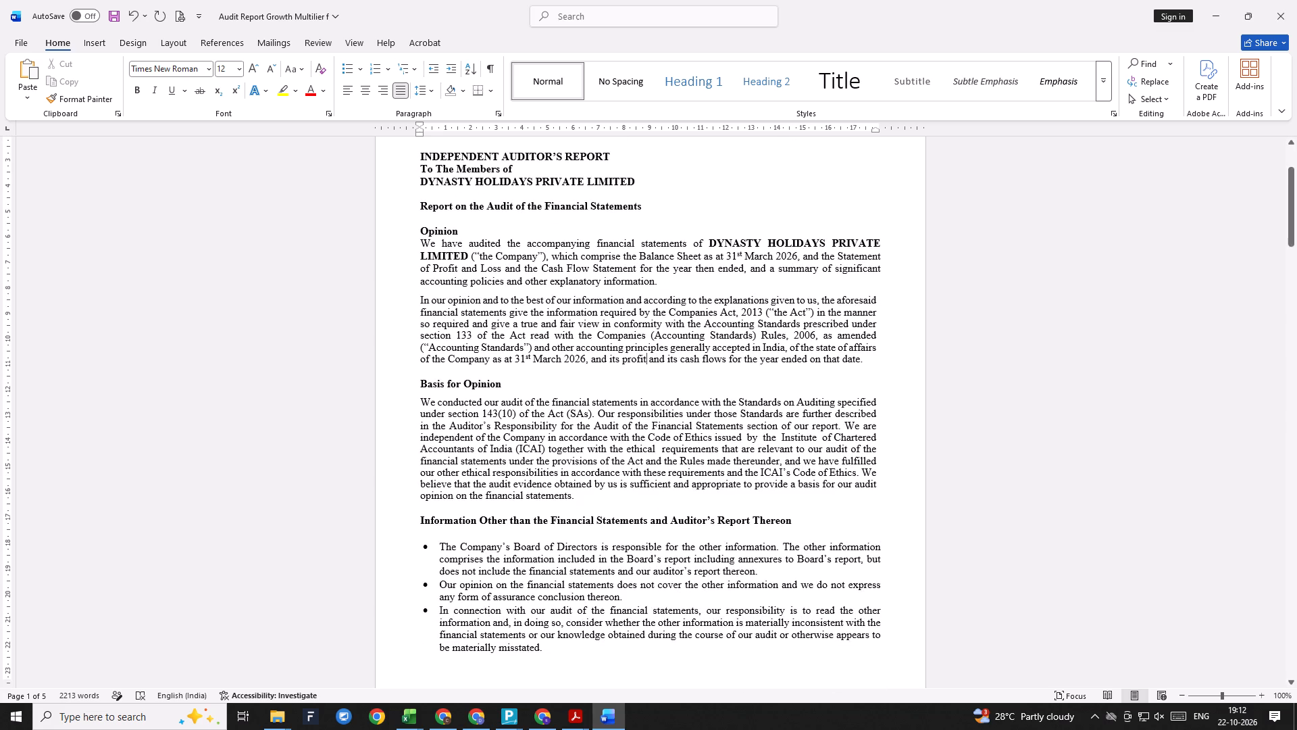
scroll(644, 513, "down", 13)
scroll(584, 495, "down", 9)
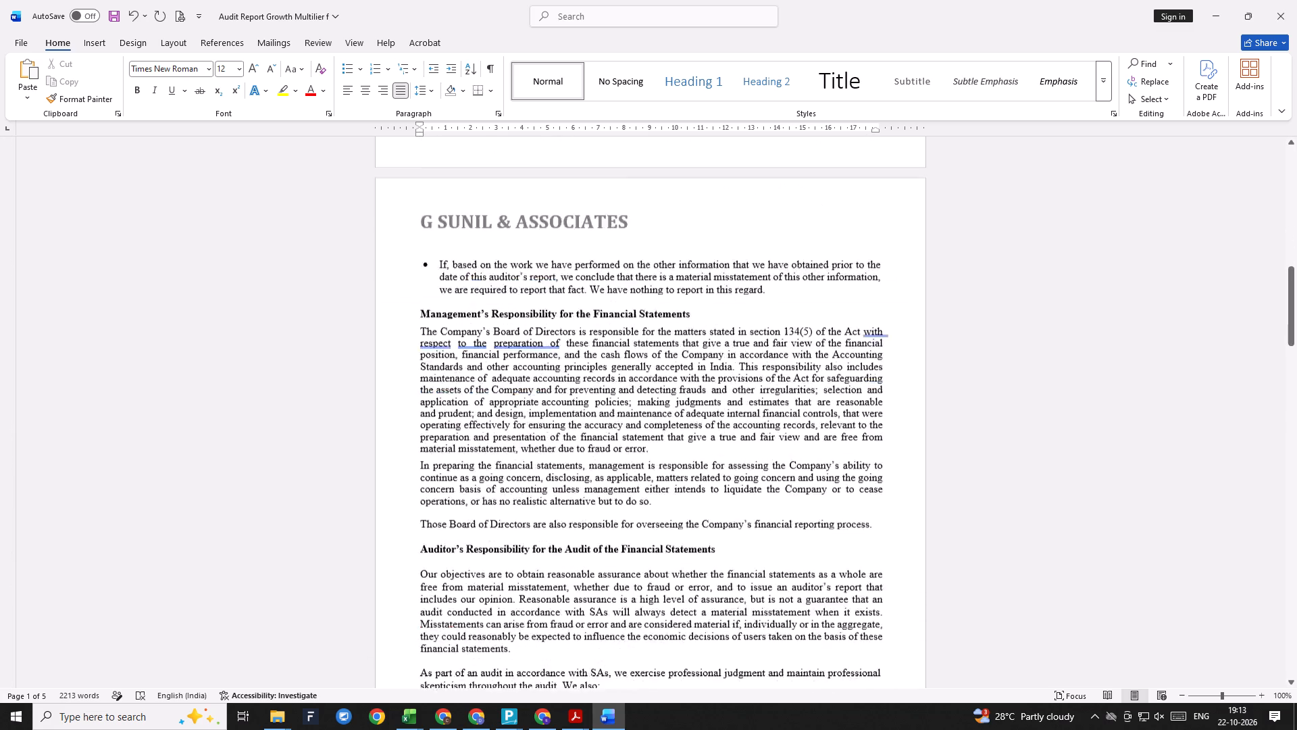
scroll(569, 481, "up", 20)
scroll(569, 481, "up", 5)
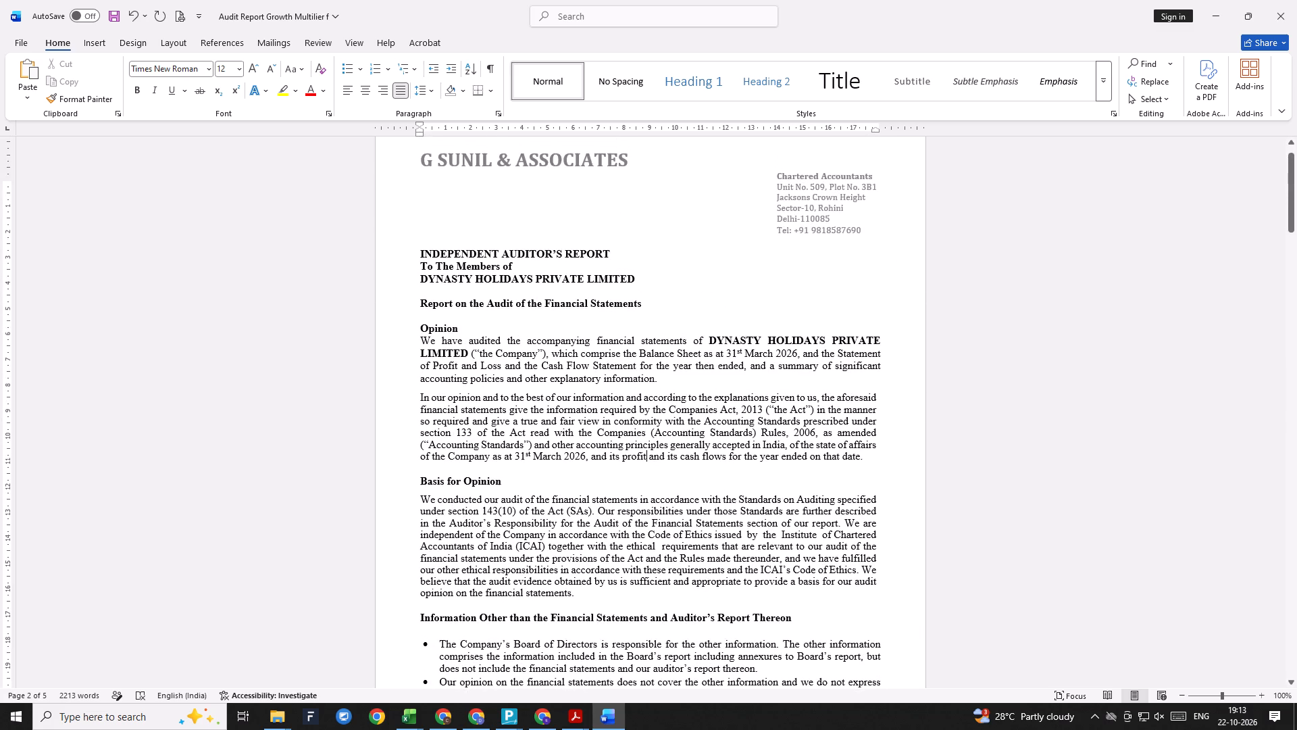
scroll(569, 493, "down", 17)
scroll(587, 507, "up", 1)
scroll(587, 507, "down", 14)
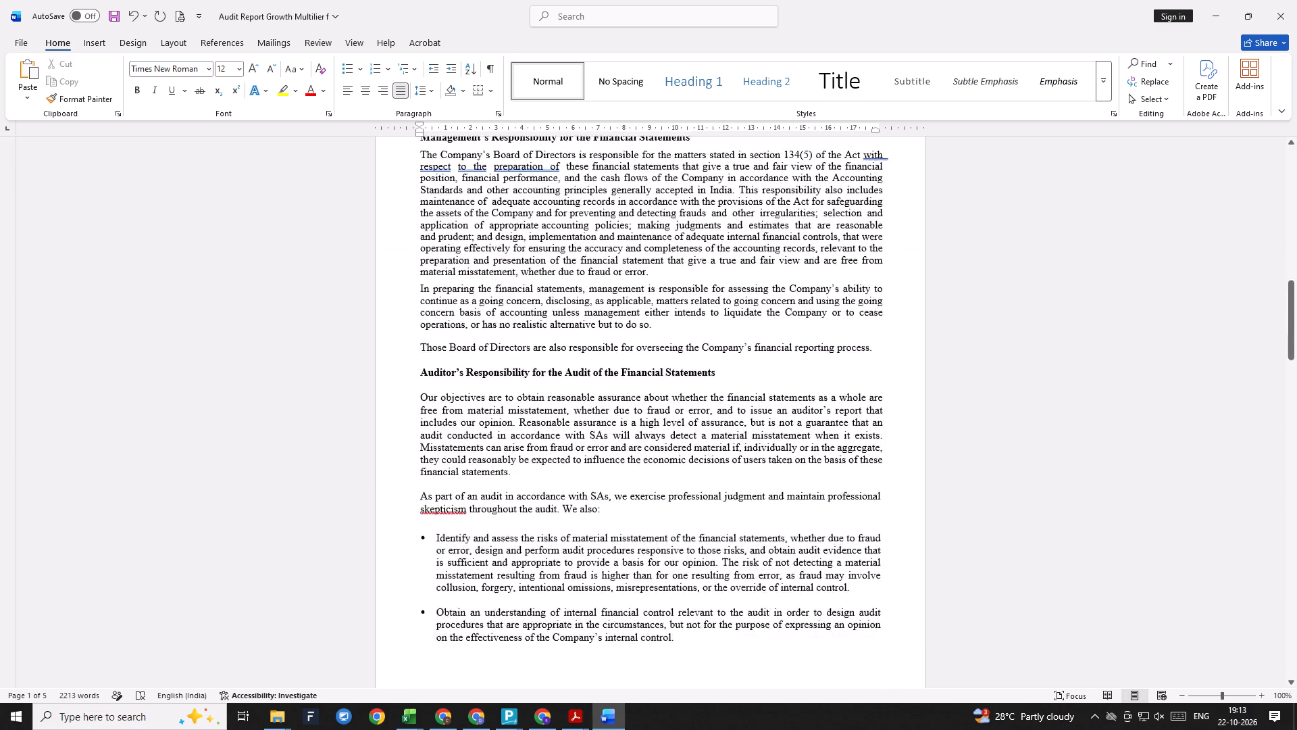
scroll(666, 517, "down", 20)
scroll(666, 517, "down", 12)
scroll(565, 542, "up", 1)
scroll(565, 542, "down", 6)
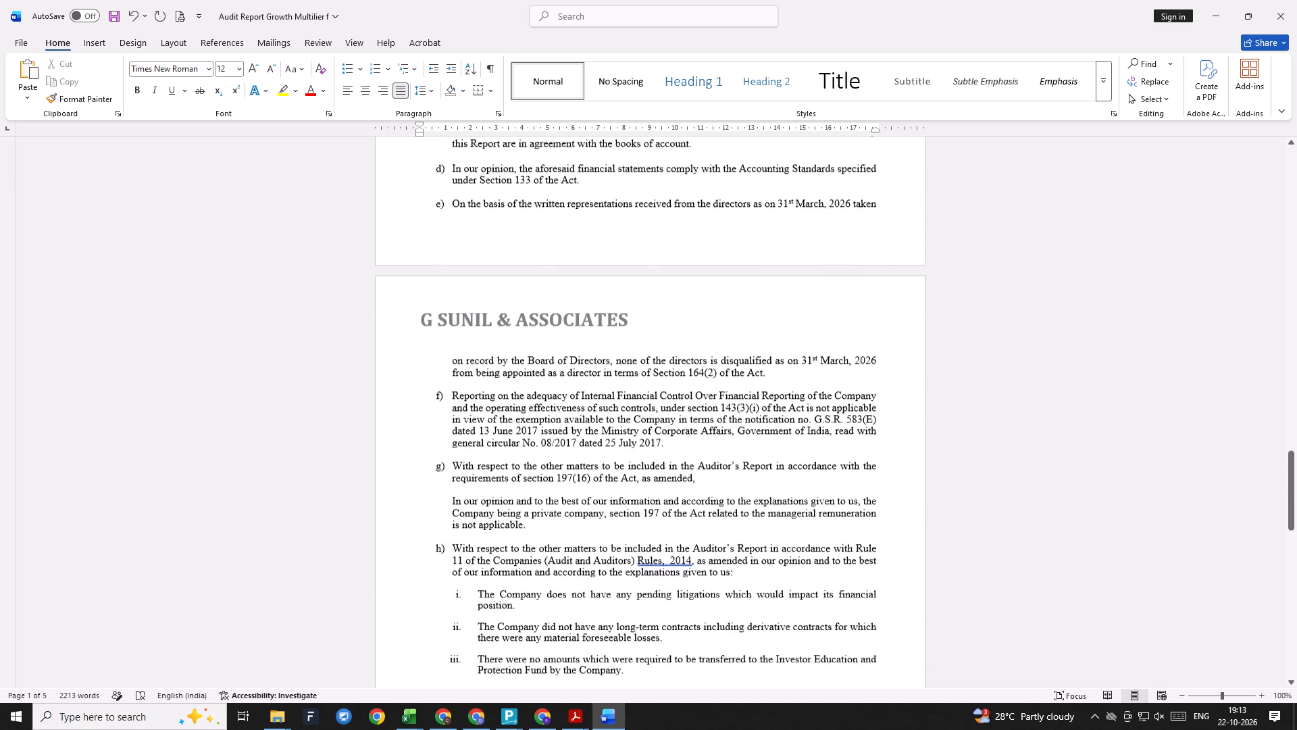
scroll(565, 542, "down", 20)
scroll(565, 542, "down", 4)
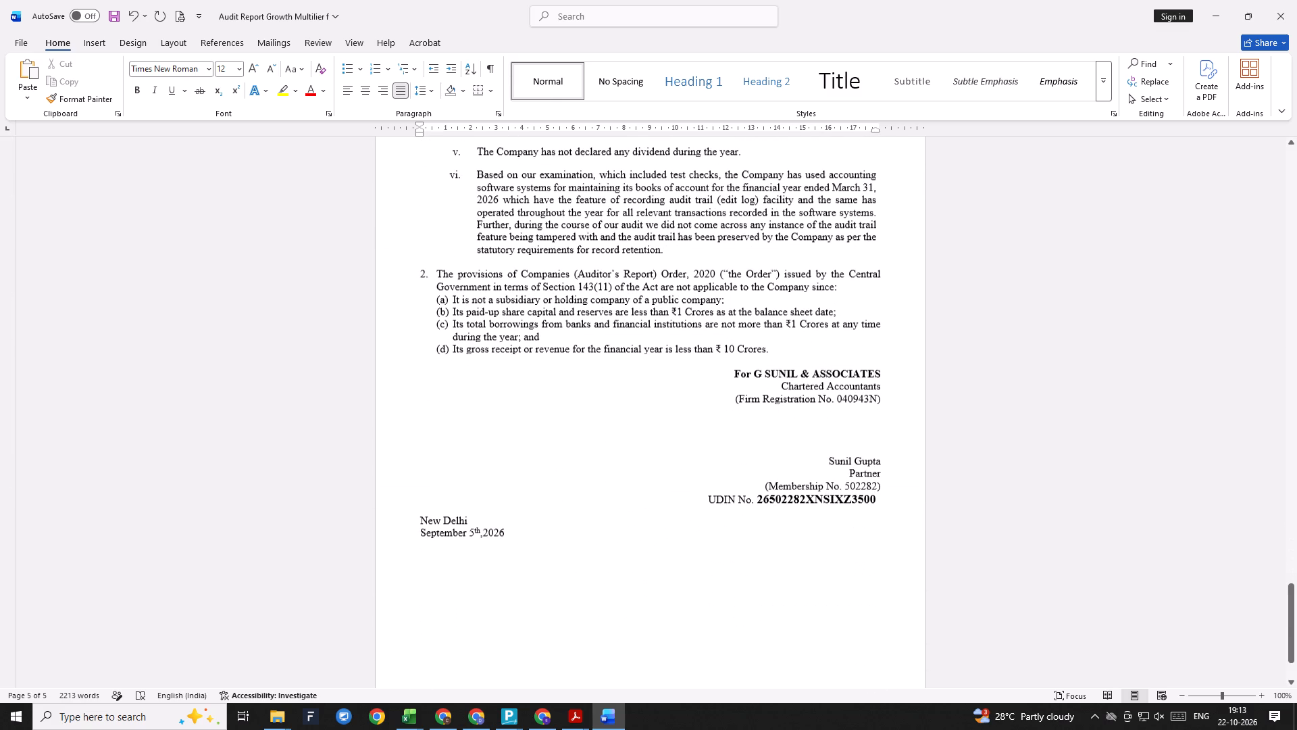
Check the signing details in dynasty signed Final.pdf, then copy the UDIN from the BS sheet of the Hundreds 16.10.26 workbook in Excel.
left_click(586, 719)
left_click(603, 675)
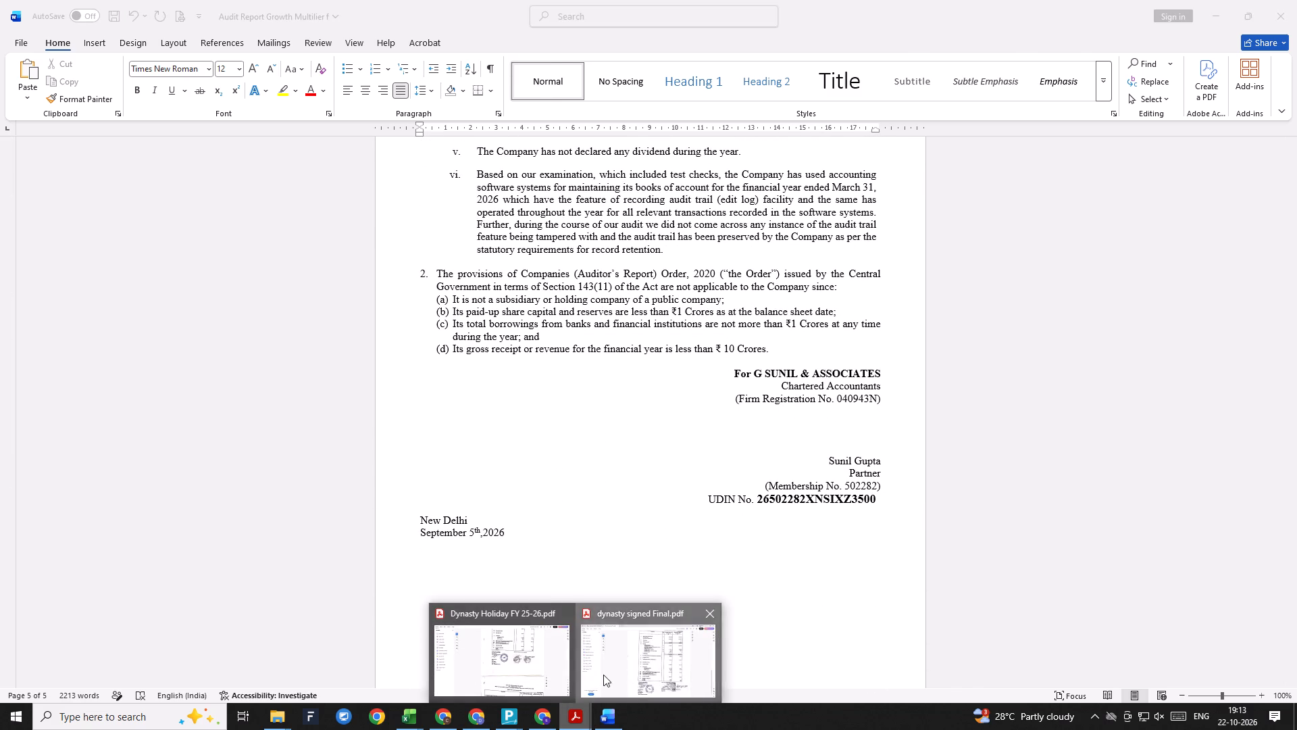
scroll(626, 550, "down", 4)
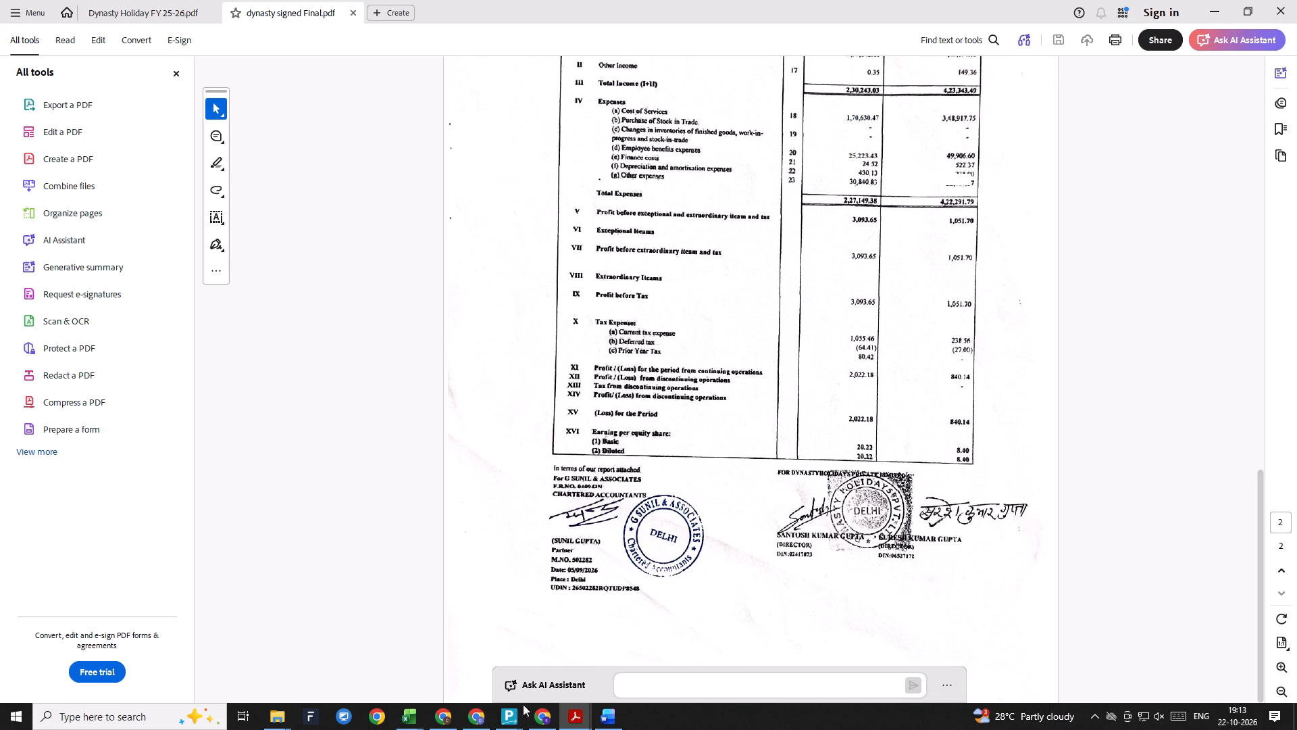
left_click(401, 719)
left_click(607, 654)
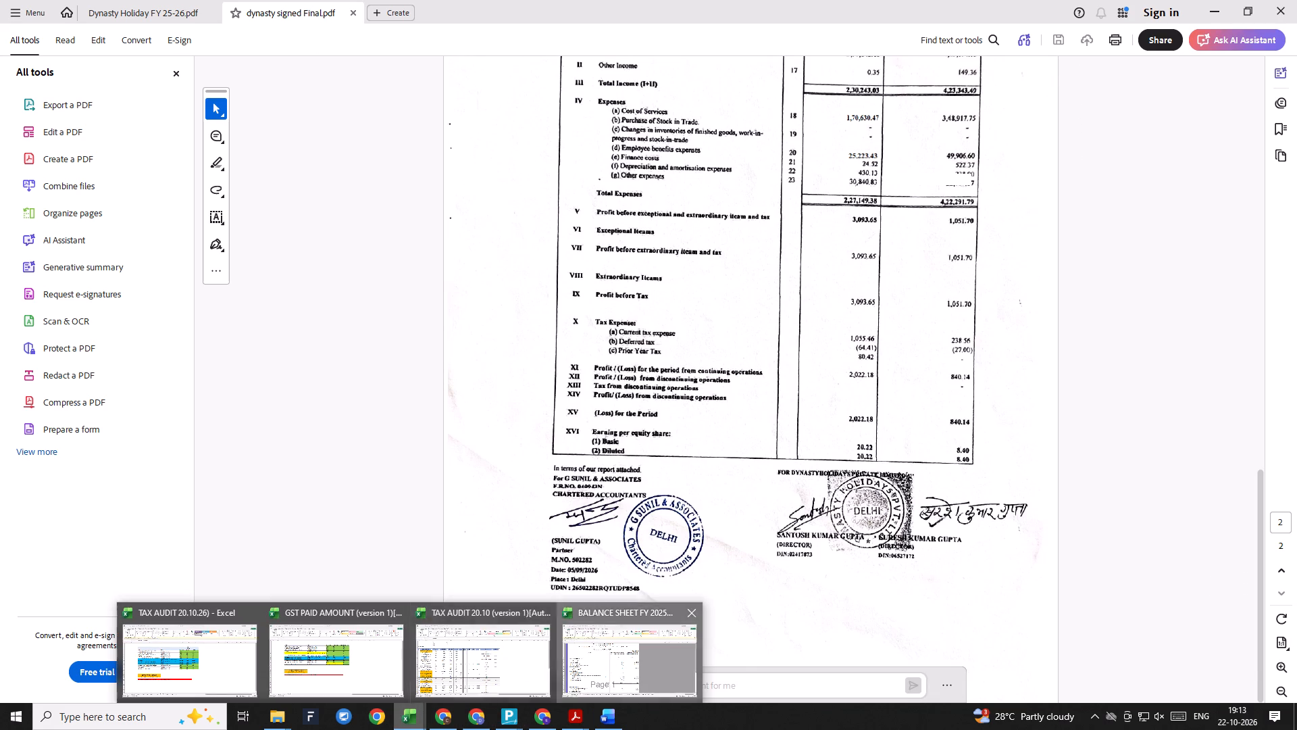
scroll(204, 610, "down", 8)
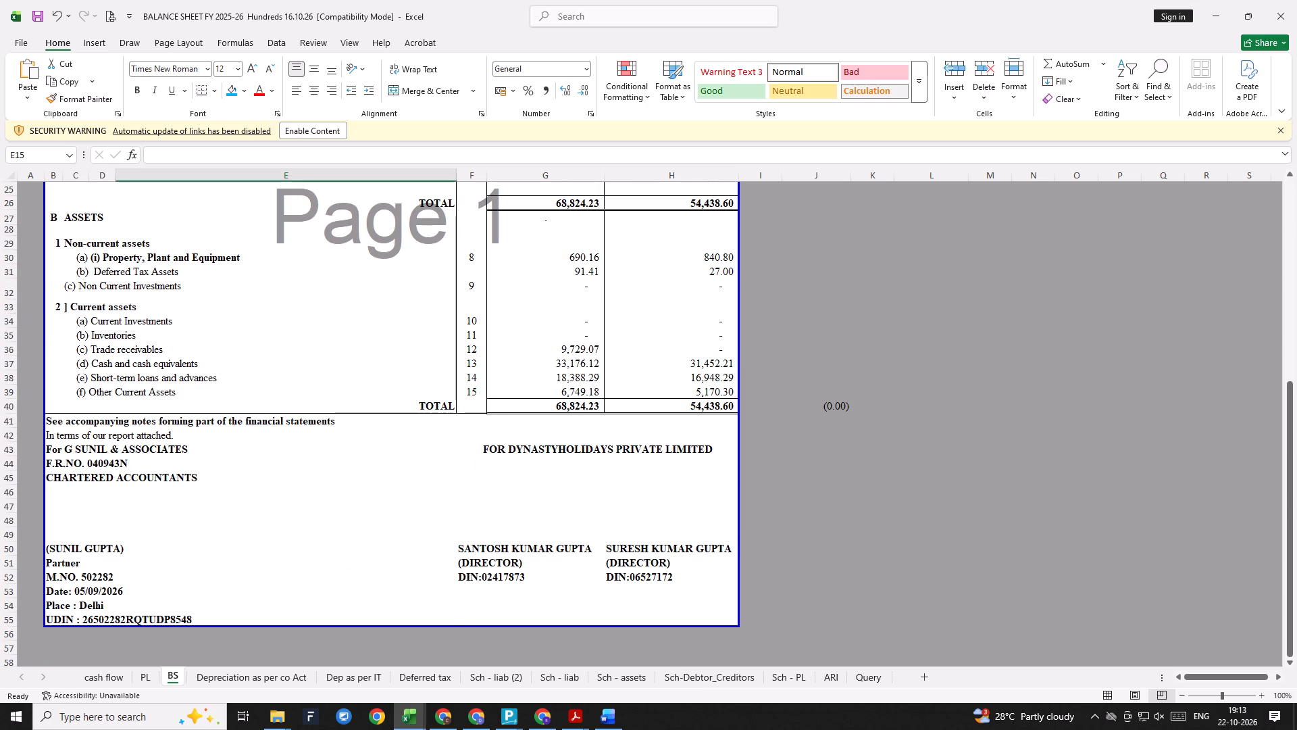
left_click(65, 623)
left_click(180, 152)
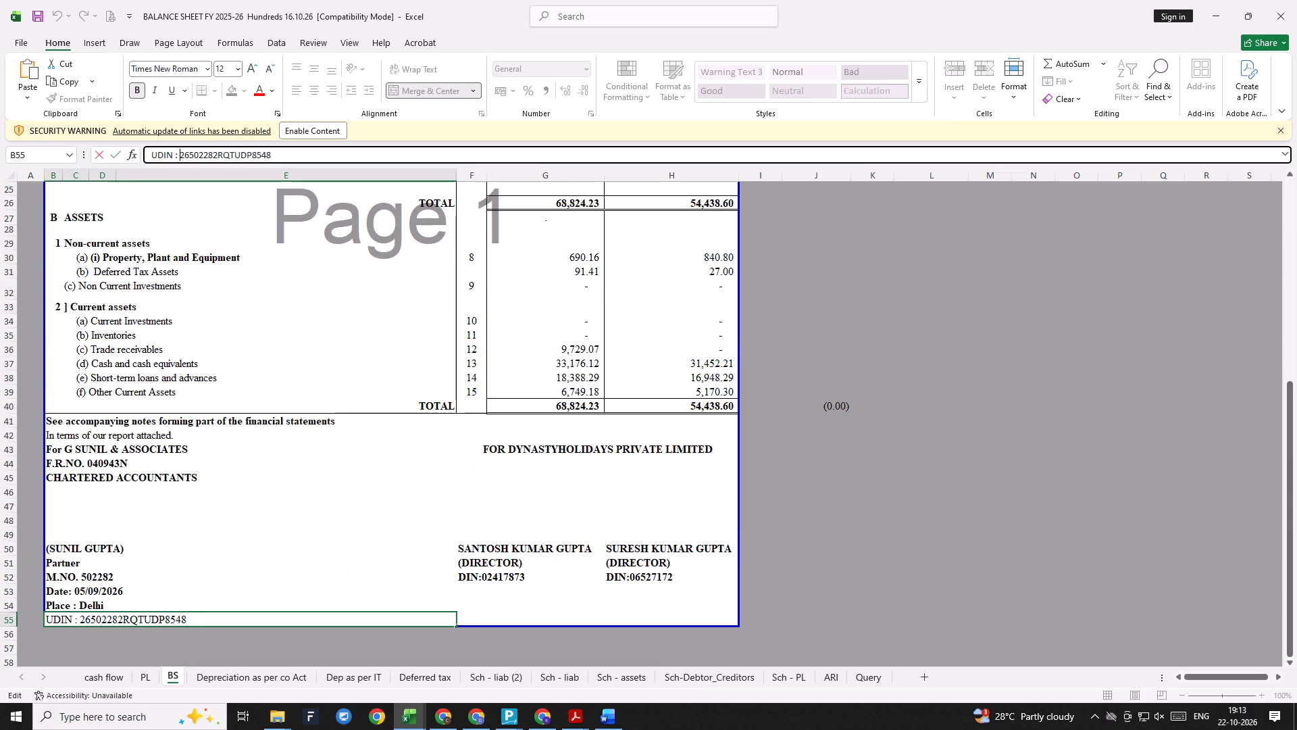
key("shift+Down")
key("ctrl+c")
In the Word audit report, replace the UDIN in the signature block with the copied Dynasty UDIN and save the document.
left_click(617, 726)
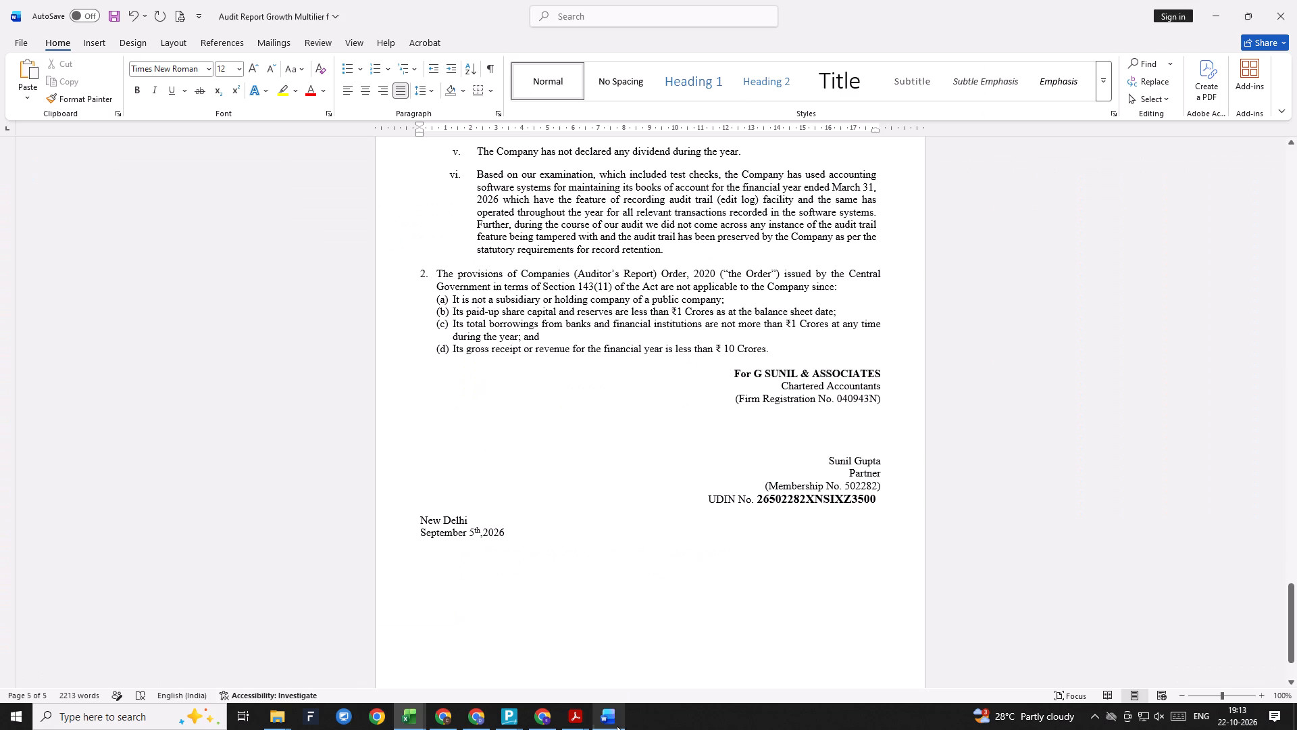
left_click(872, 494)
right_click(872, 494)
left_click(878, 497)
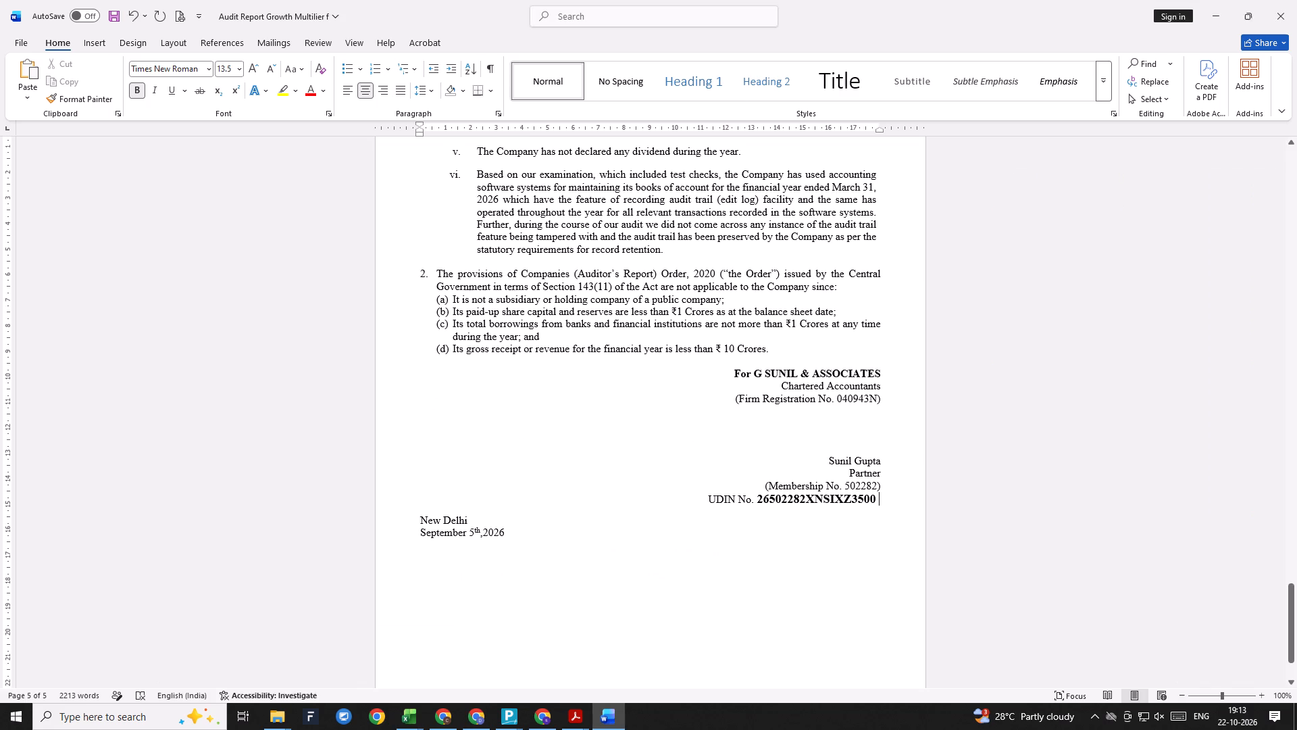
key("BackSpace")
key("BackSpace")
key("BackSpace")
key("BackSpace")
key("BackSpace")
key("BackSpace")
key("BackSpace")
key("BackSpace")
key("BackSpace")
key("BackSpace")
key("BackSpace")
key("BackSpace")
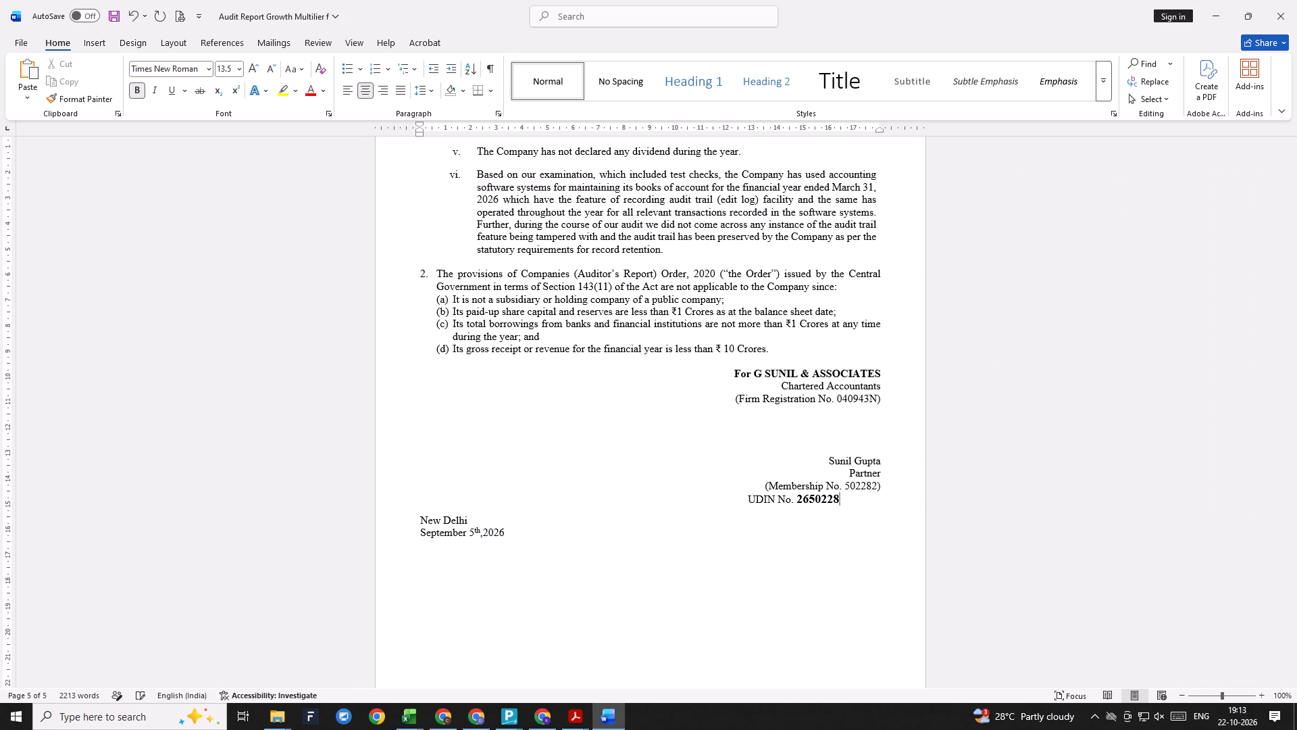
key("BackSpace")
key("BackSpace")
key("BackSpace")
key("BackSpace")
key("BackSpace")
key("BackSpace")
key("BackSpace")
key("ctrl+v")
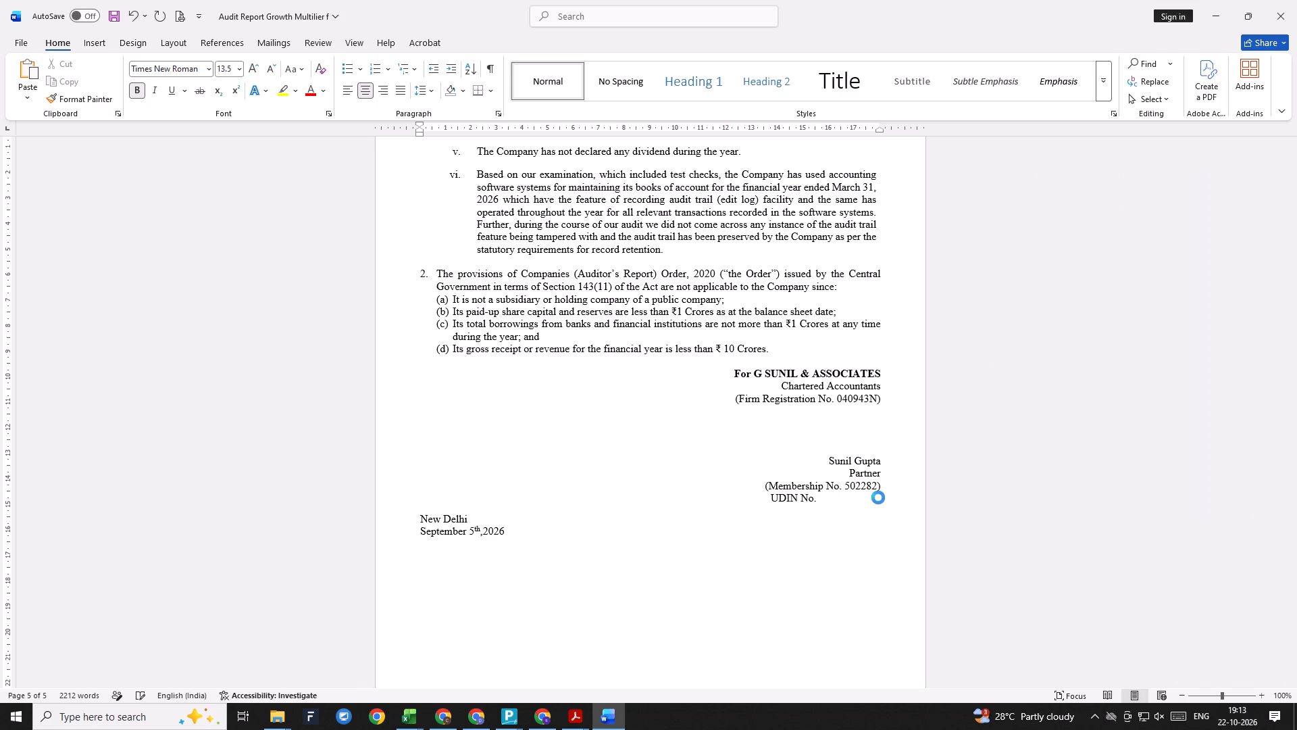
key("ctrl+s")
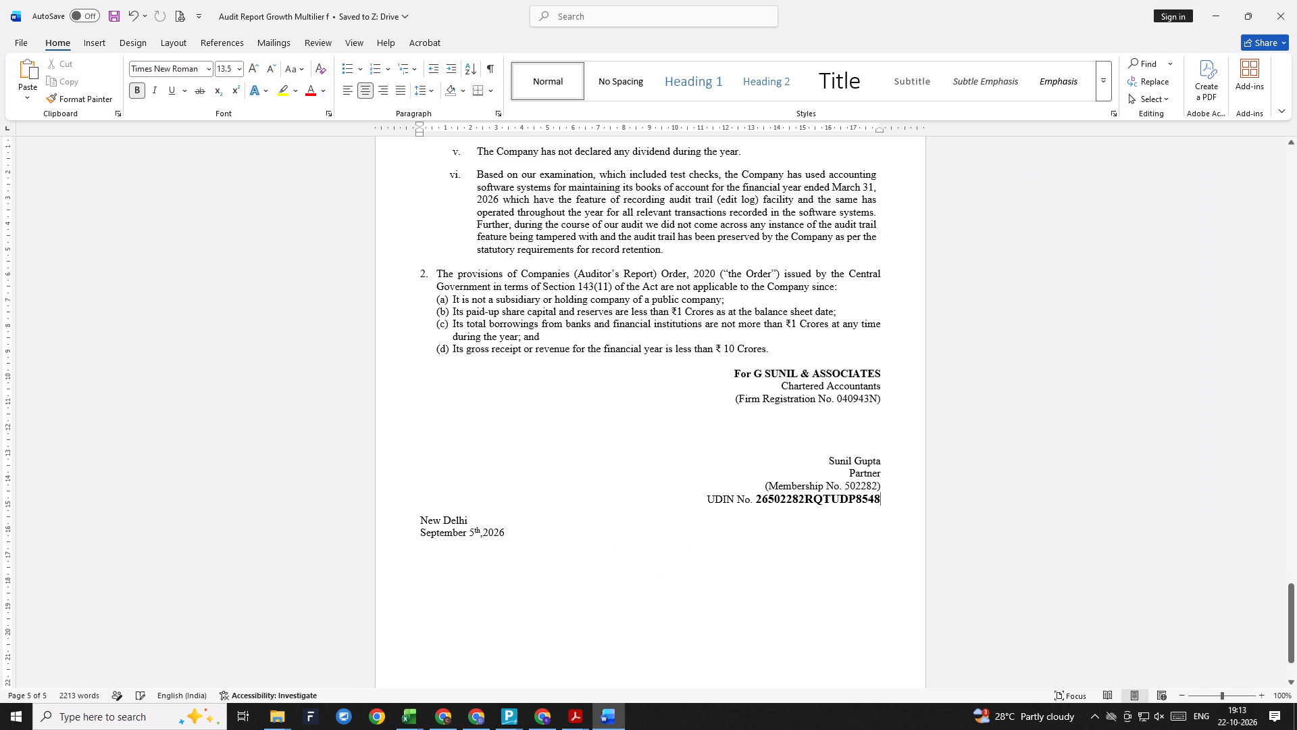
Review the audit report from its last page back to the first, then save and close it.
scroll(542, 481, "down", 5)
scroll(680, 520, "up", 14)
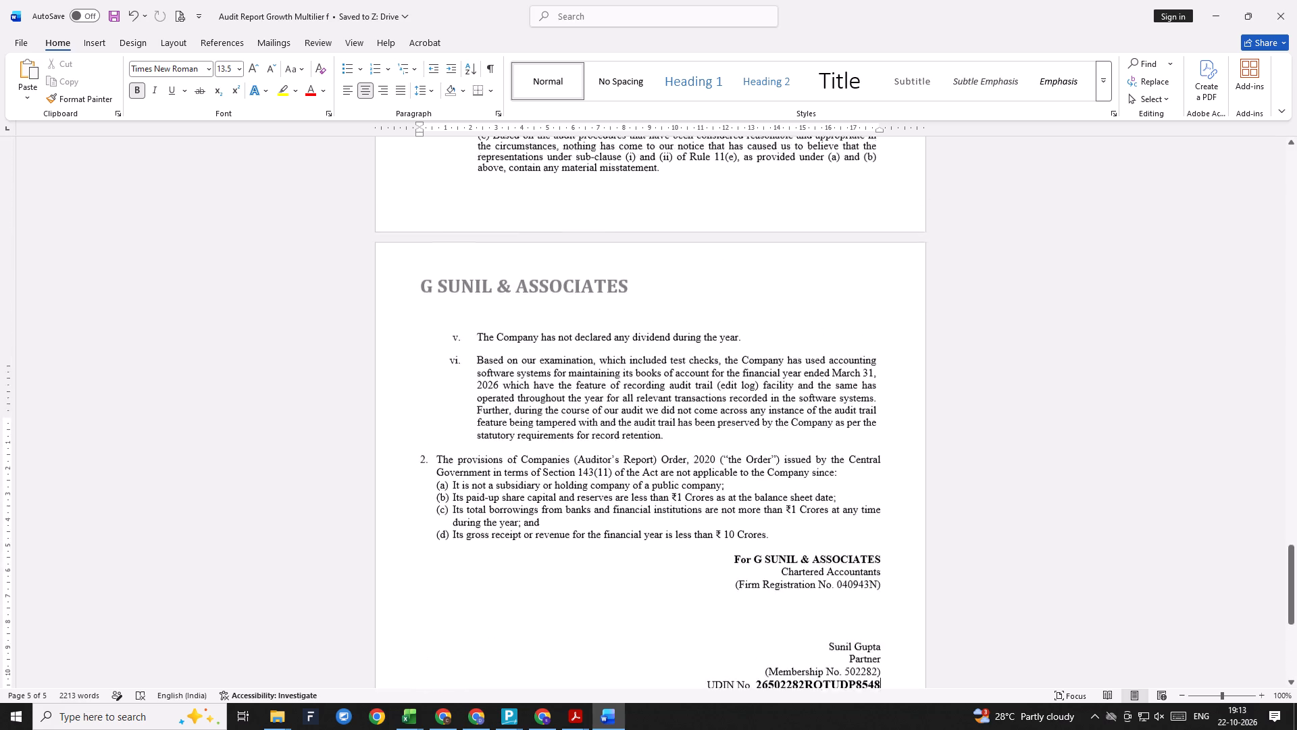
scroll(680, 520, "up", 20)
scroll(680, 520, "up", 18)
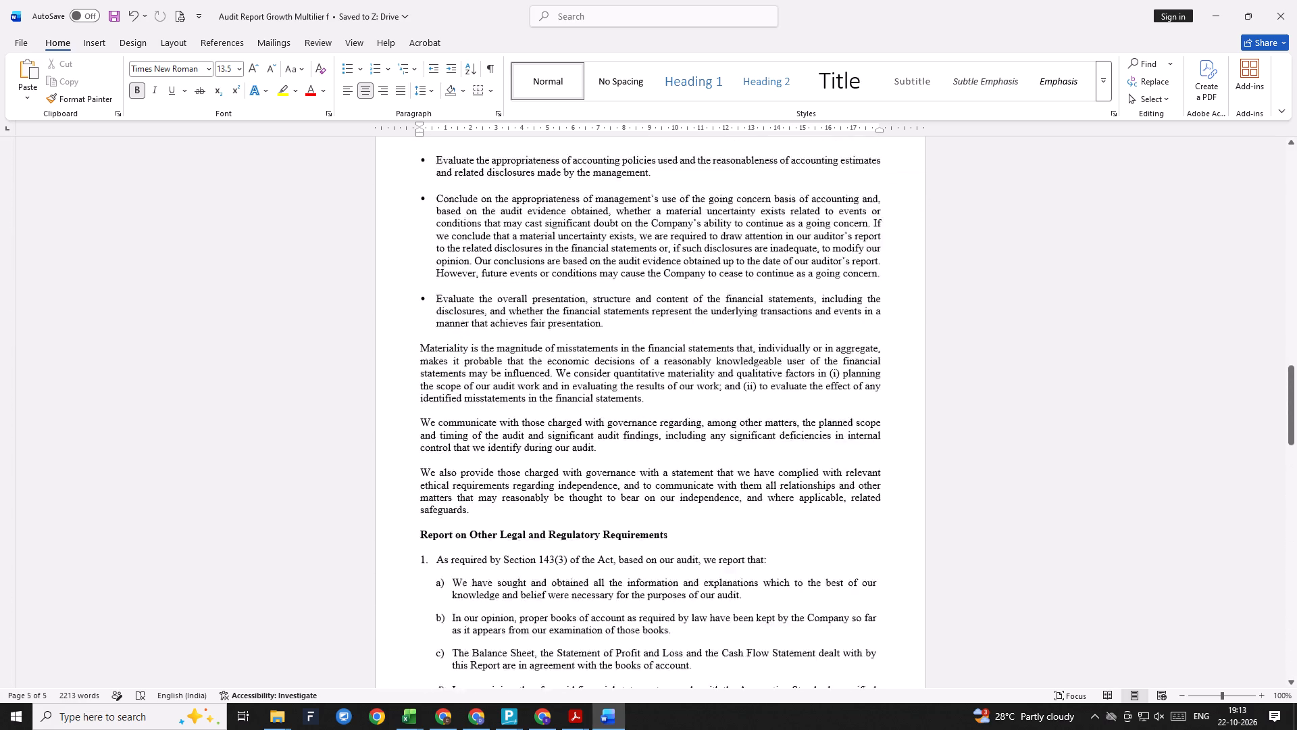
scroll(680, 520, "up", 20)
scroll(680, 520, "up", 17)
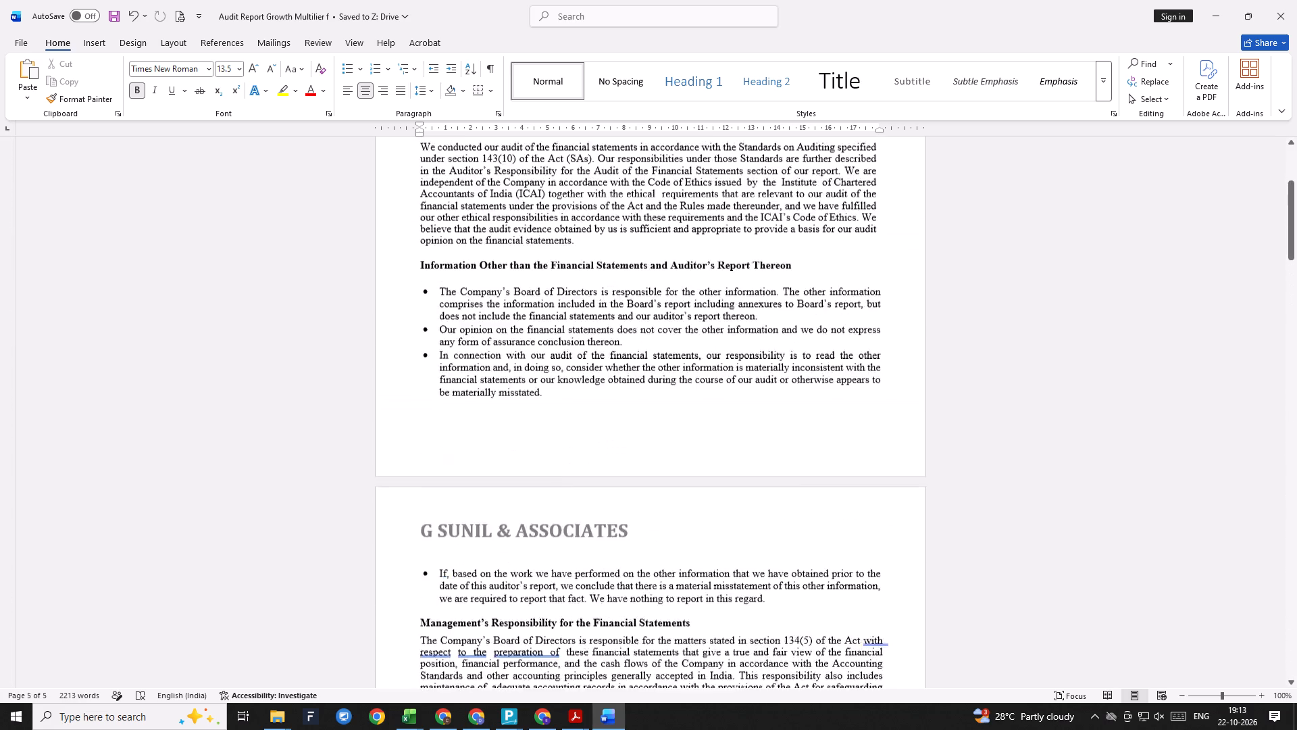
scroll(680, 520, "up", 9)
key("ctrl+s")
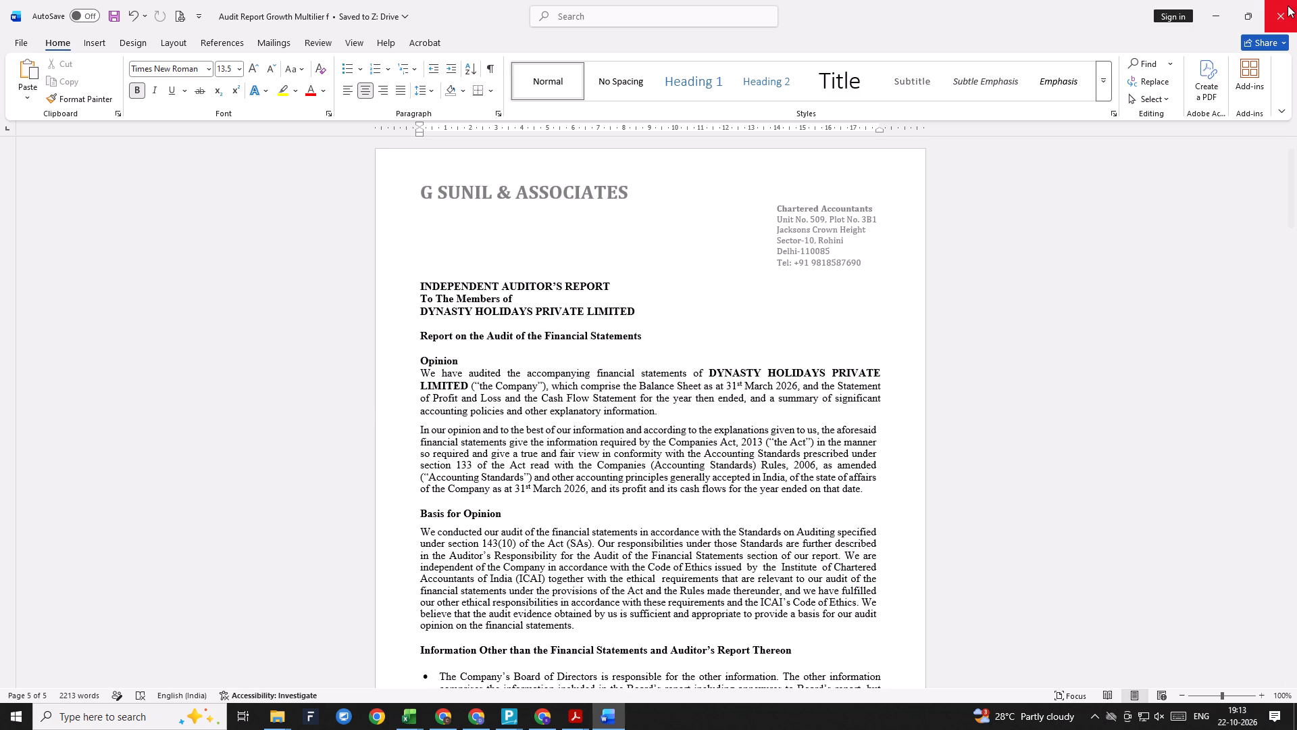
left_click(1284, 16)
Save the Hundreds workbook into Dynasty Holiday's signed folder as "BALANCE SHEET FY 2025-26 Hundreds" and close it.
key("alt+Tab")
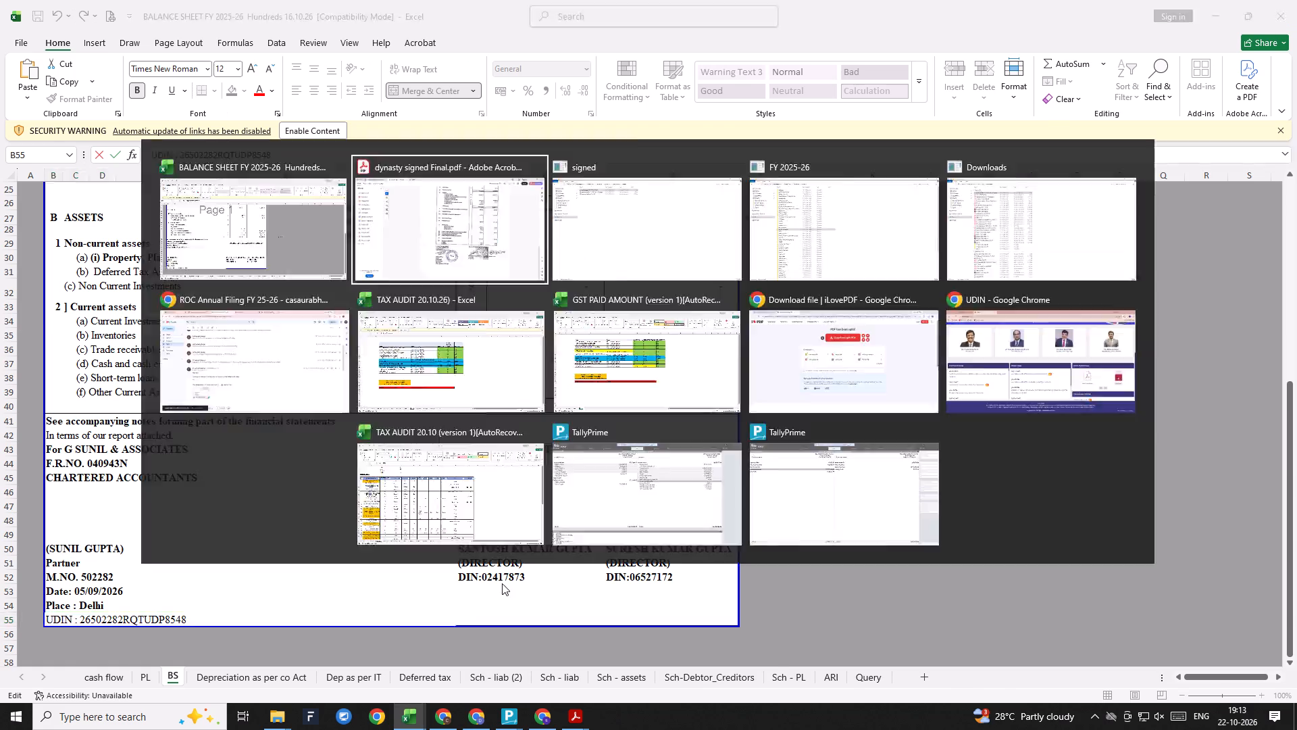
key("alt+Tab")
left_click(22, 40)
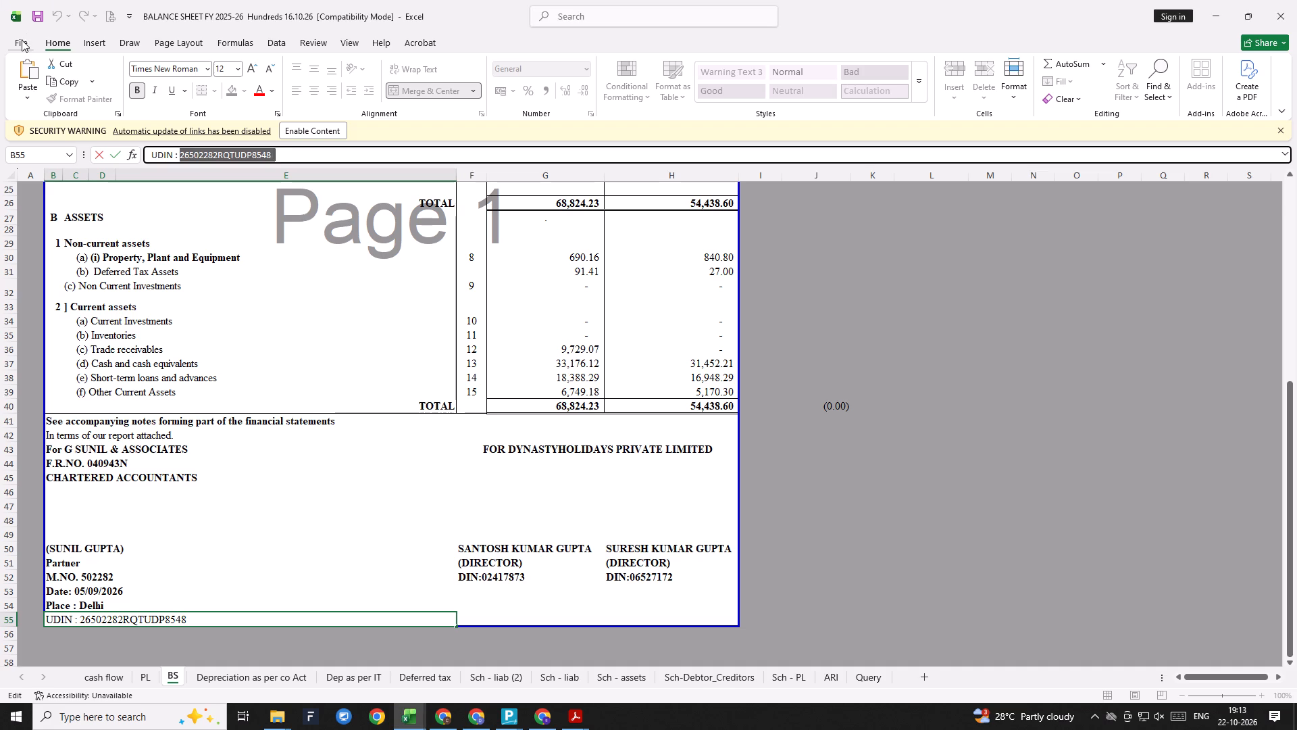
left_click(39, 222)
left_click(215, 336)
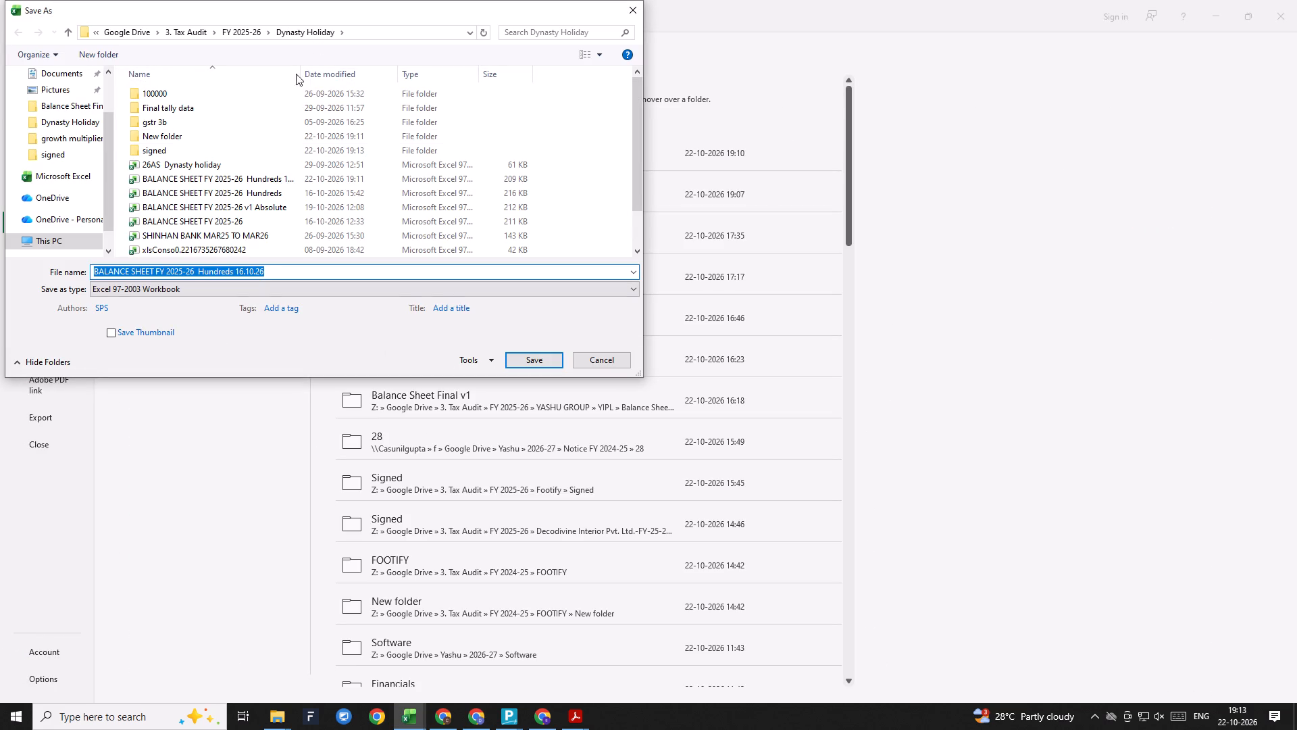
double_click(167, 149)
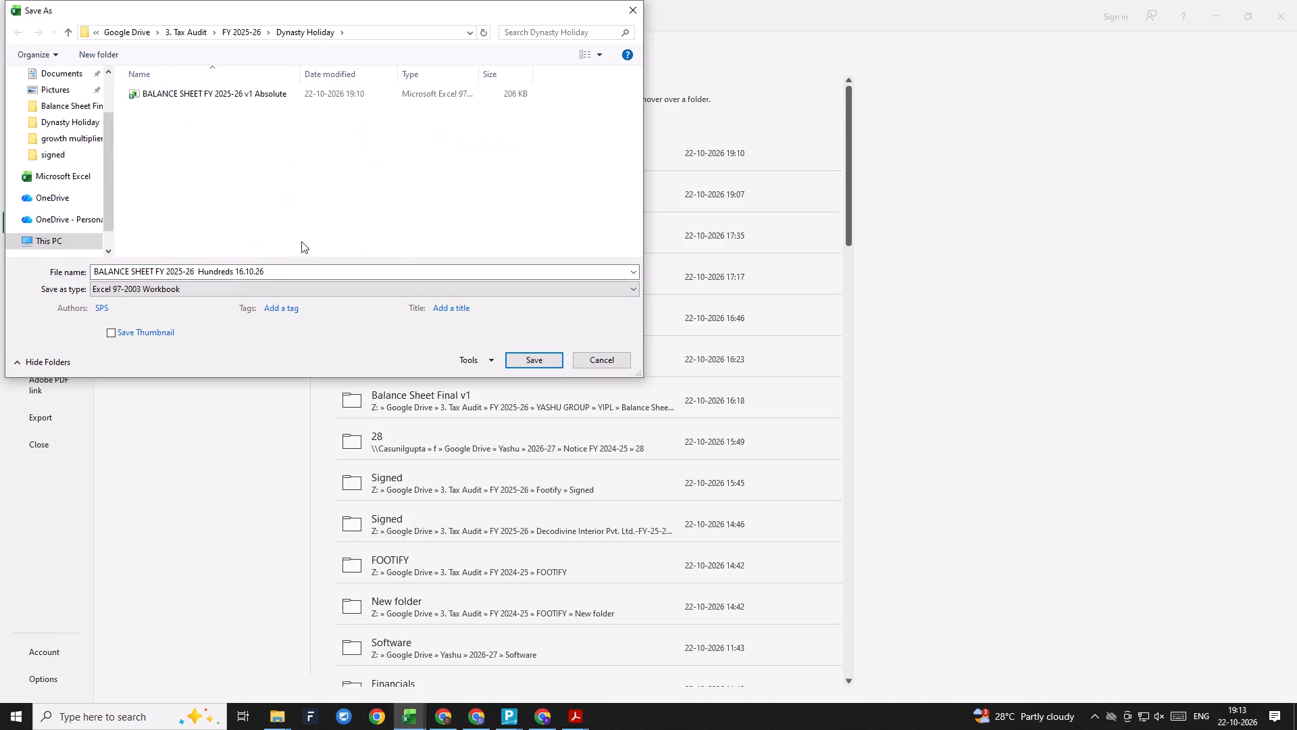
left_click(288, 270)
key("Right")
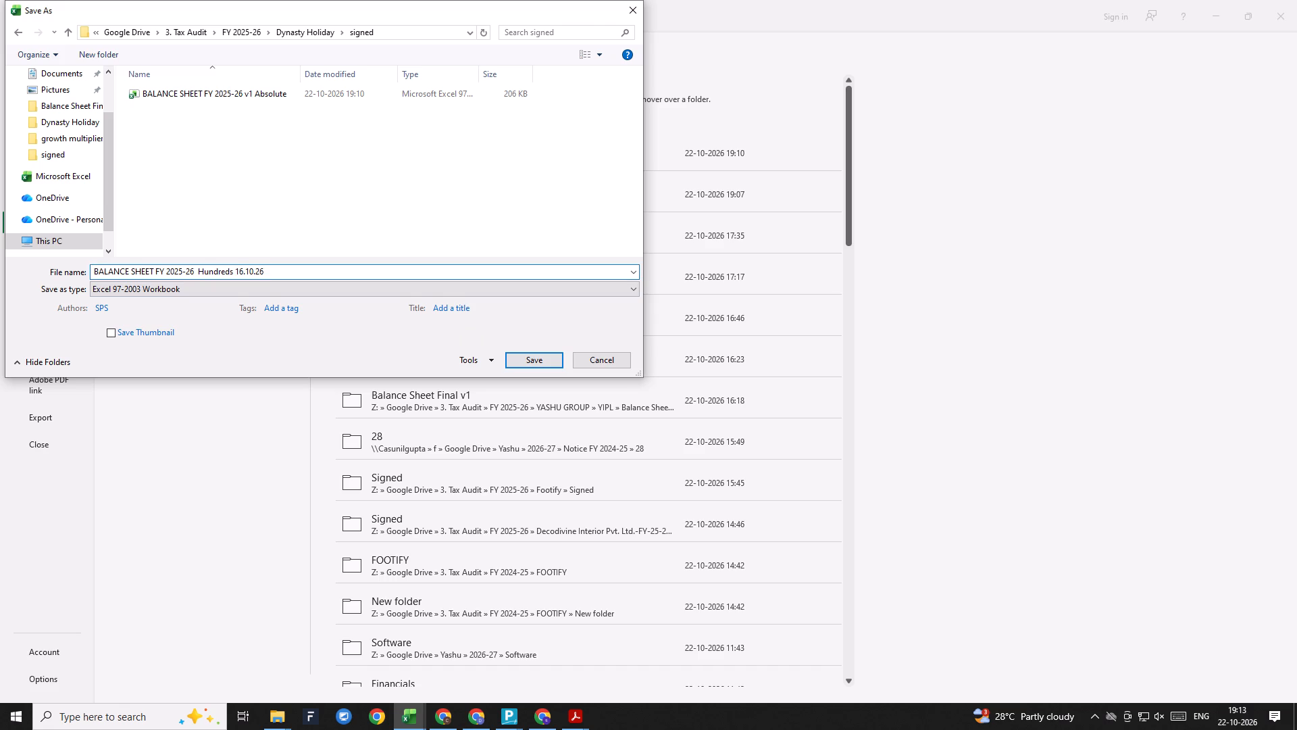
key("BackSpace")
key("BackSpace")
key("BackSpace")
key("BackSpace")
key("BackSpace")
key("BackSpace")
key("BackSpace")
key("BackSpace")
left_click(521, 354)
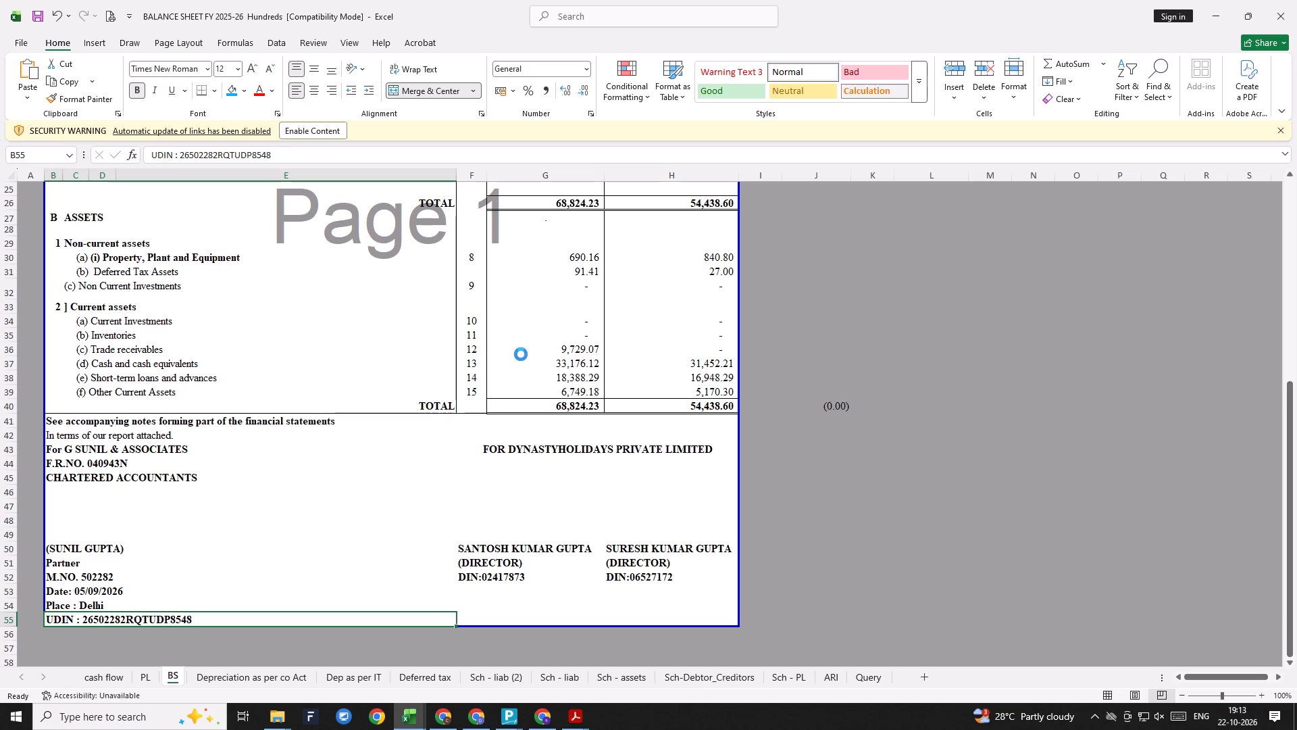
key("ctrl+s")
left_click(1290, 0)
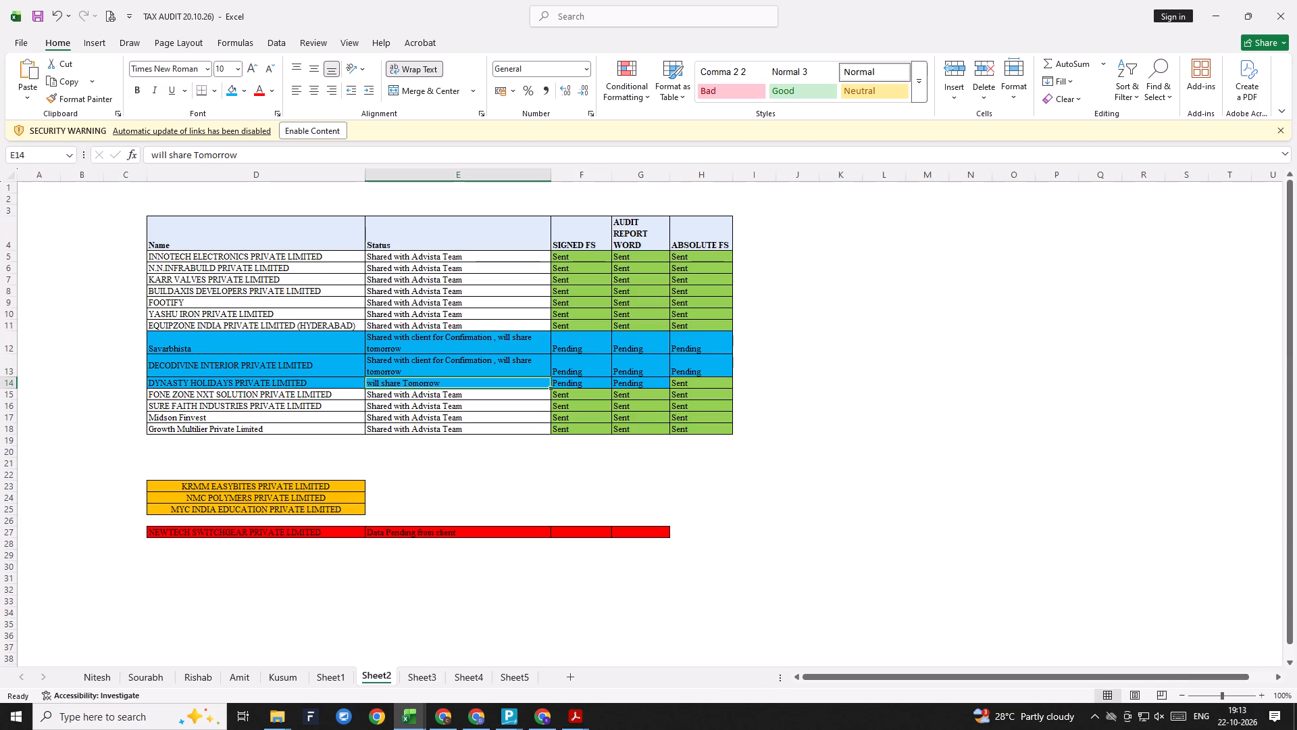
Copy the Sent status from ABSOLUTE FS into AUDIT REPORT WORD for DYNASTY HOLIDAYS in the TAX AUDIT 20.10.26 tracker.
left_click(643, 385)
key("Right")
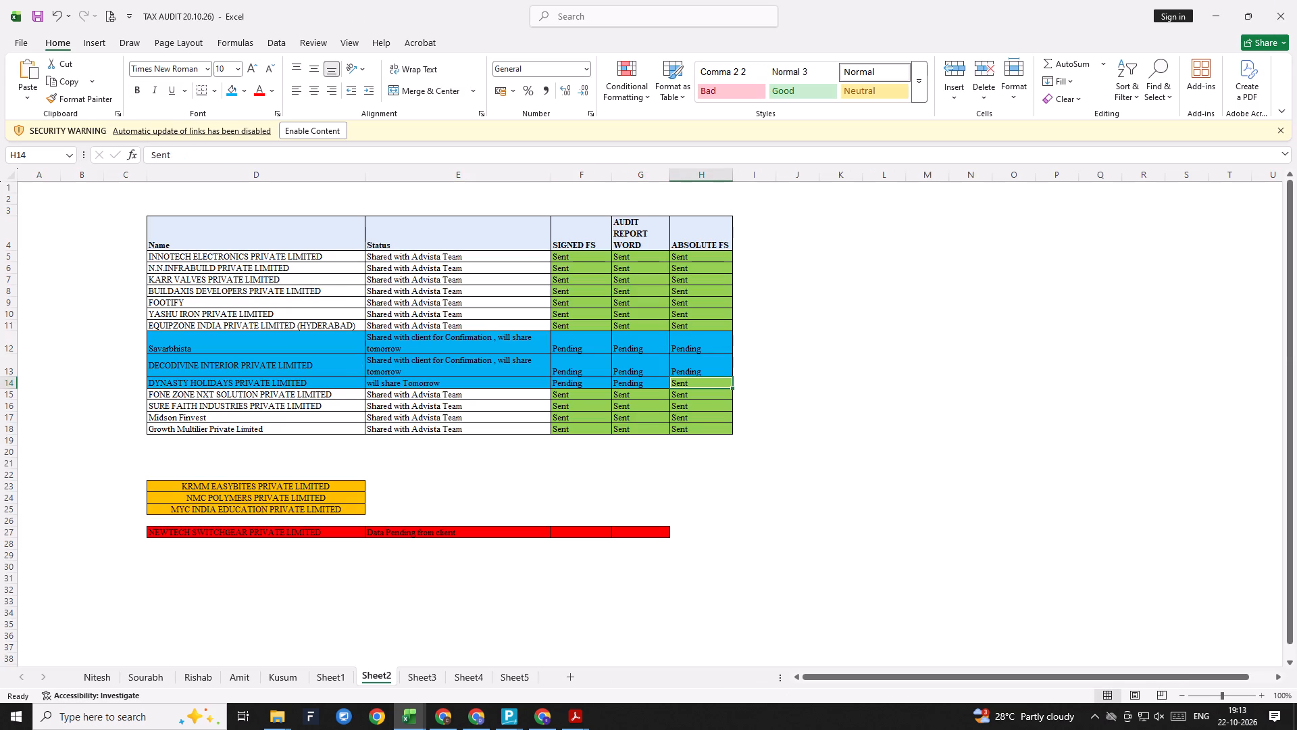
key("ctrl+c")
key("Left")
key("ctrl+v")
key("Escape")
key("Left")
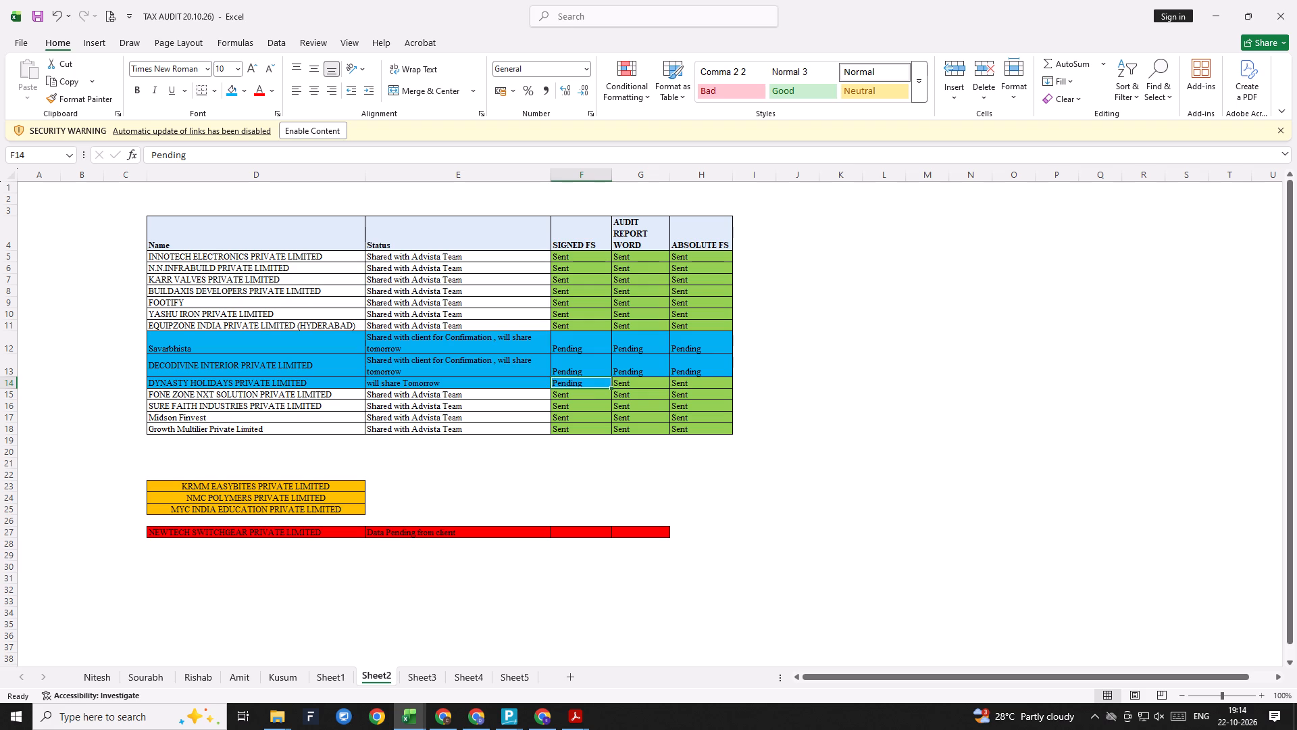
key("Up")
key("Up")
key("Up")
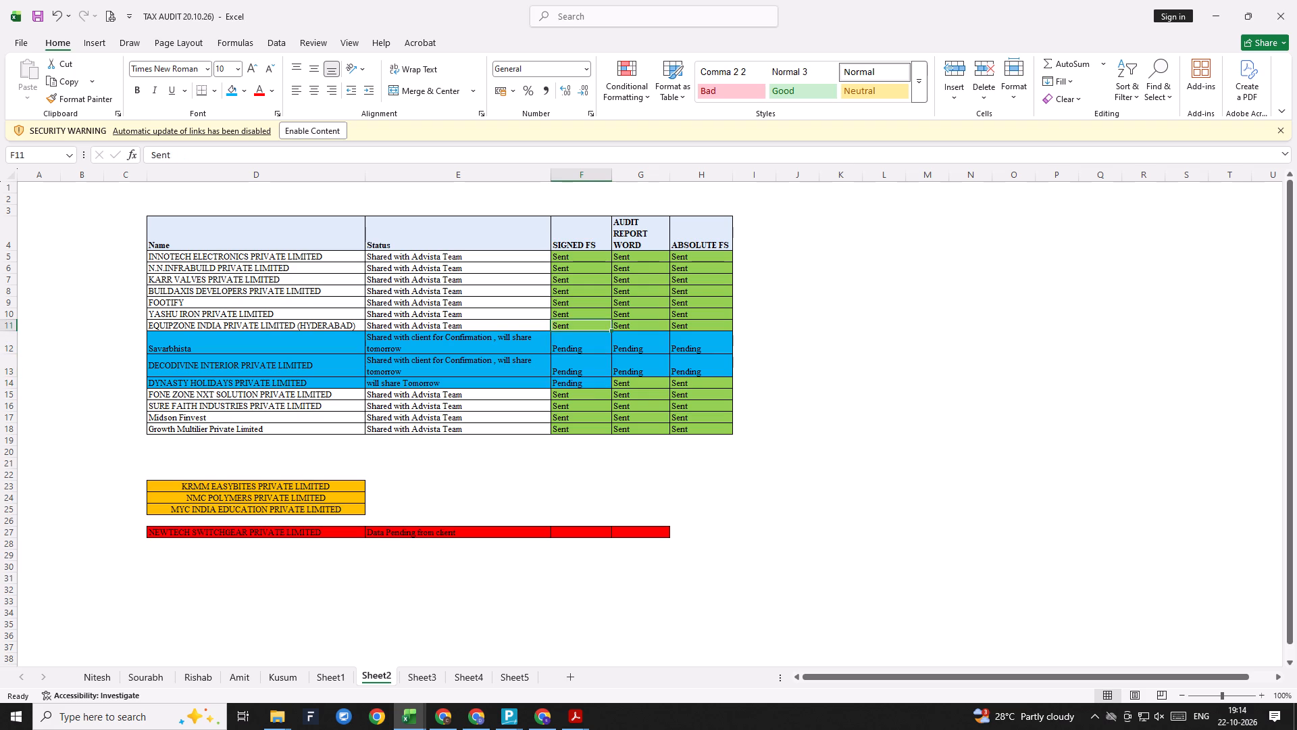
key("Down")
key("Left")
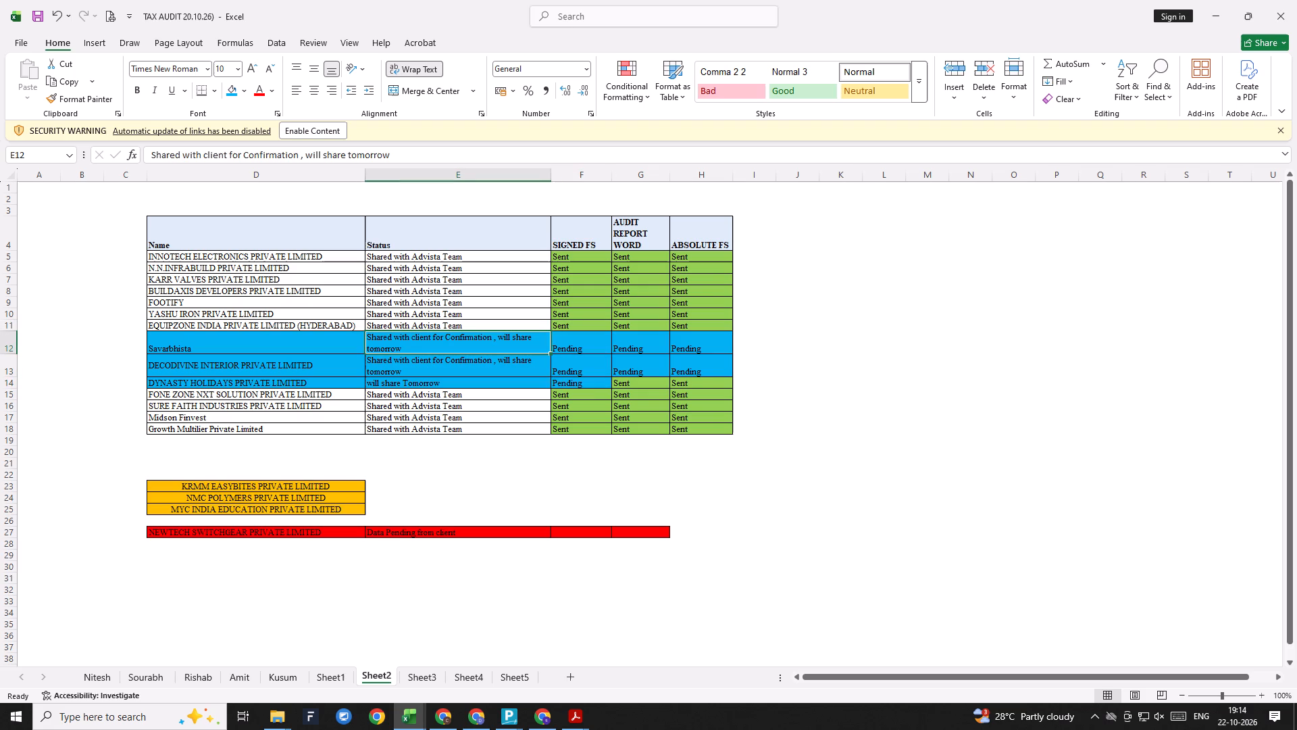
Change Savarbhista's status to "Shared with client for Confirmation , will try to share by tomorrow".
key("F2")
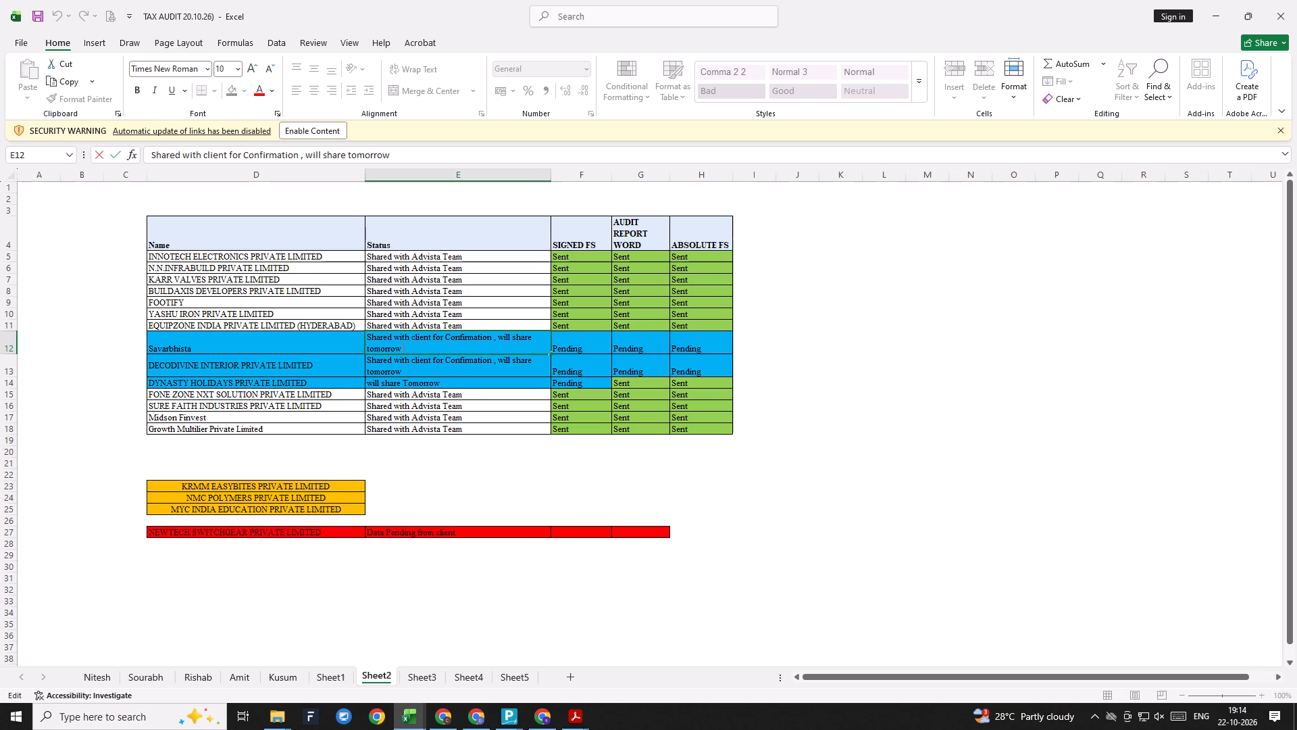
key("BackSpace")
key("BackSpace")
key("BackSpace")
key("BackSpace")
key("BackSpace")
key("BackSpace")
key("BackSpace")
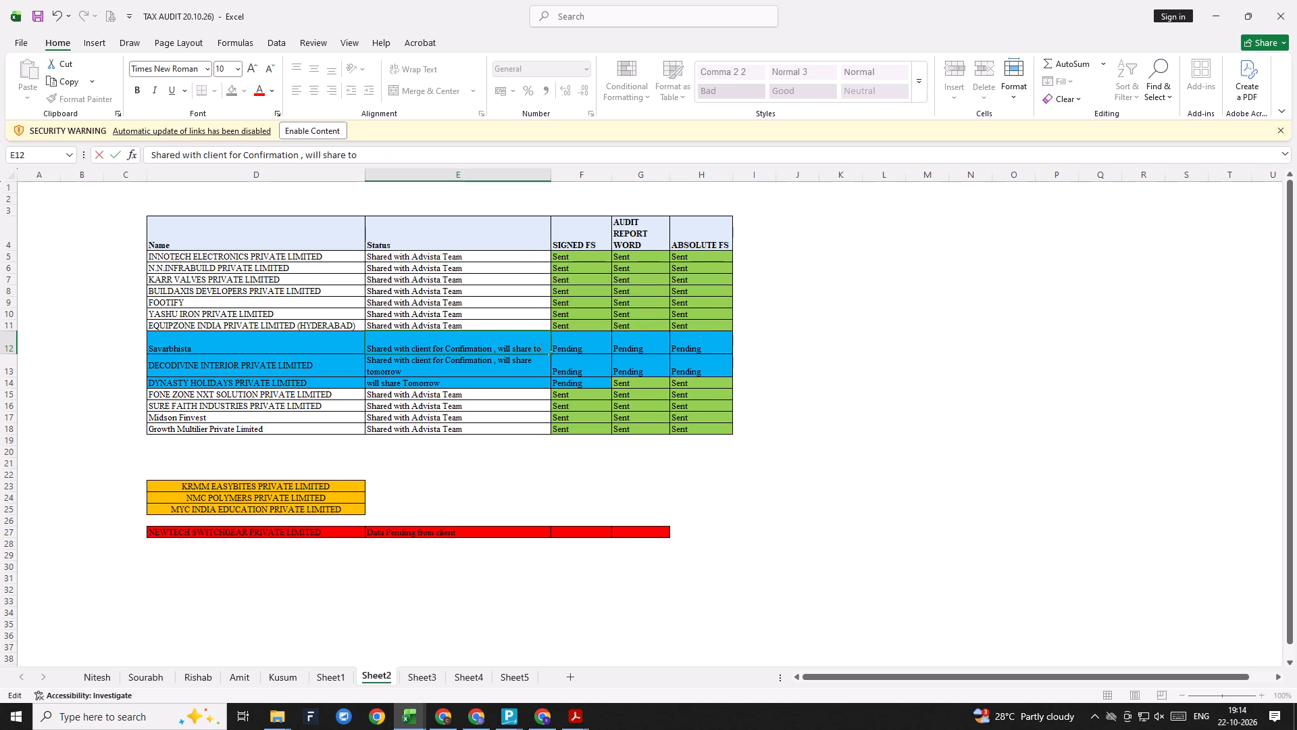
key("BackSpace")
key("BackSpace")
key("BackSpace")
key("BackSpace")
key("BackSpace")
key("BackSpace")
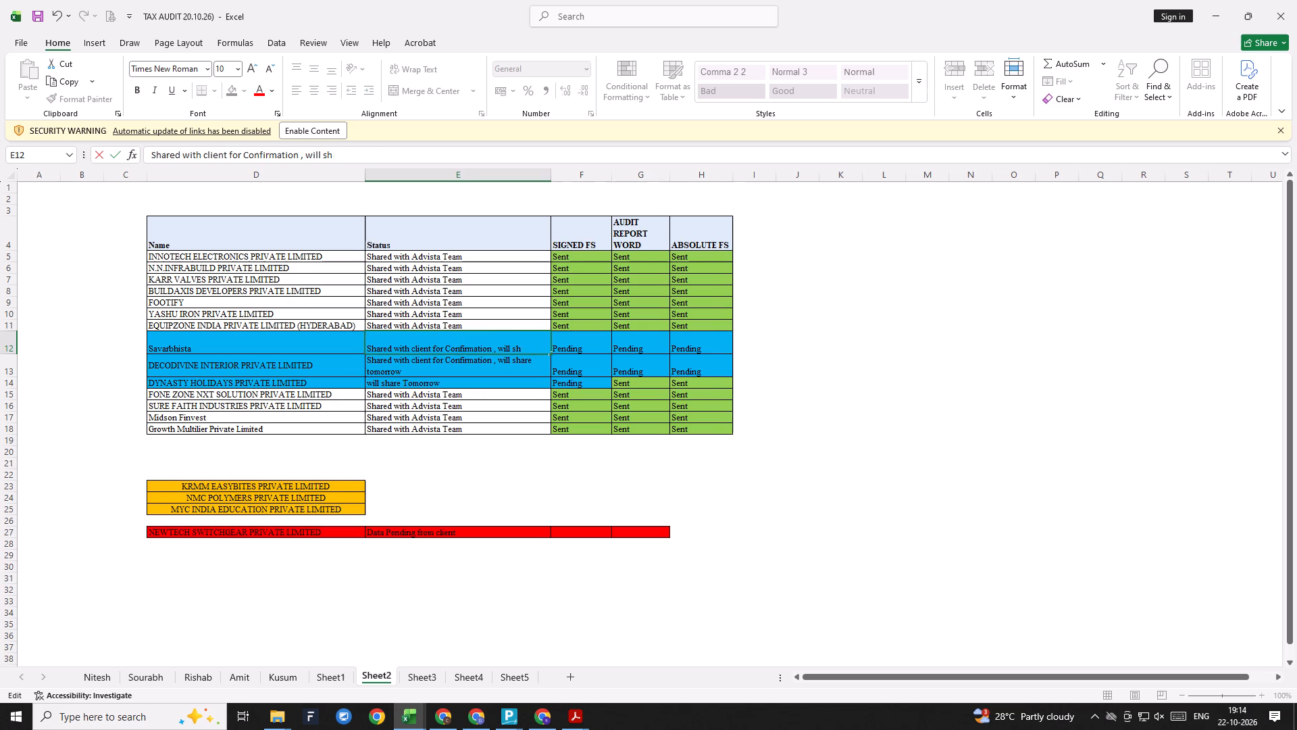
key("BackSpace")
key("BackSpace")
key("space")
type("try to sj")
key("BackSpace")
type("hare u")
key("BackSpace")
type("by tm")
key("BackSpace")
type("omorroq")
key("space")
key("BackSpace")
key("BackSpace")
key("w")
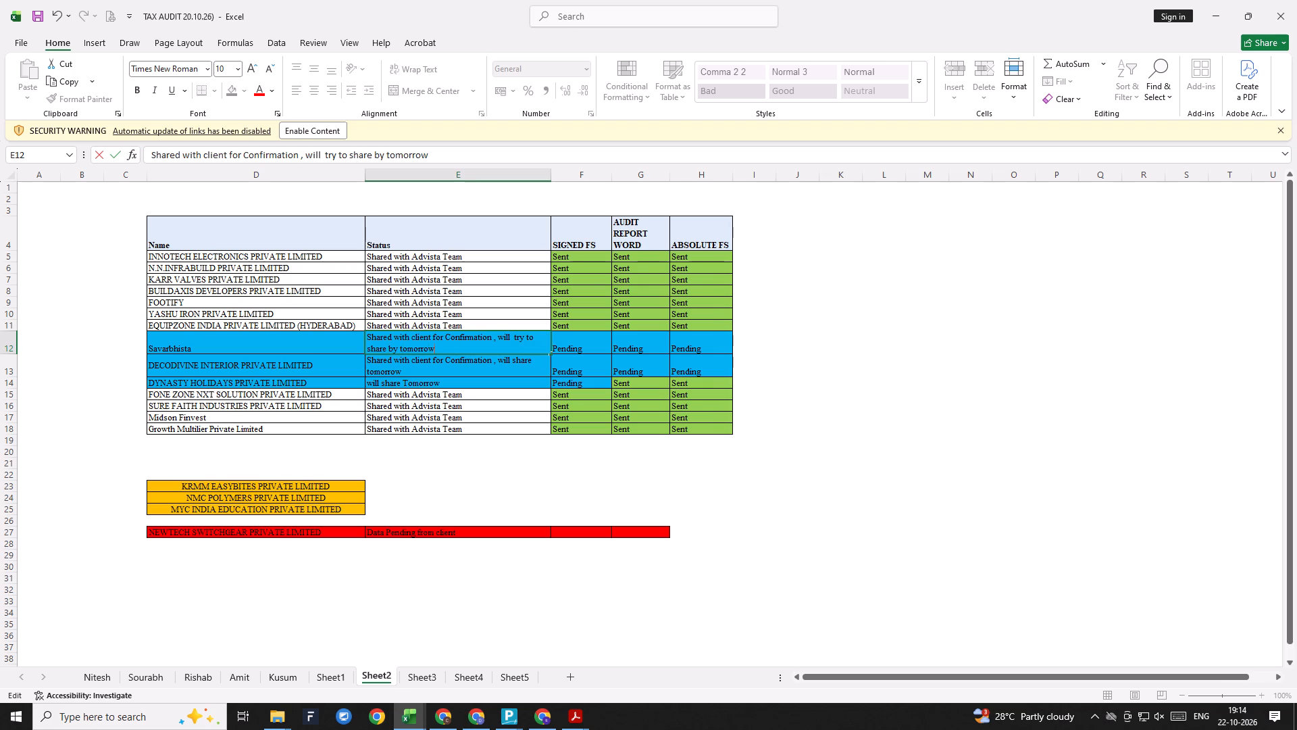
key("Return")
Copy Savarbhista's status text into the Status cell of DECODIVINE INTERIOR PRIVATE LIMITED.
key("Up")
key("c")
key("Down")
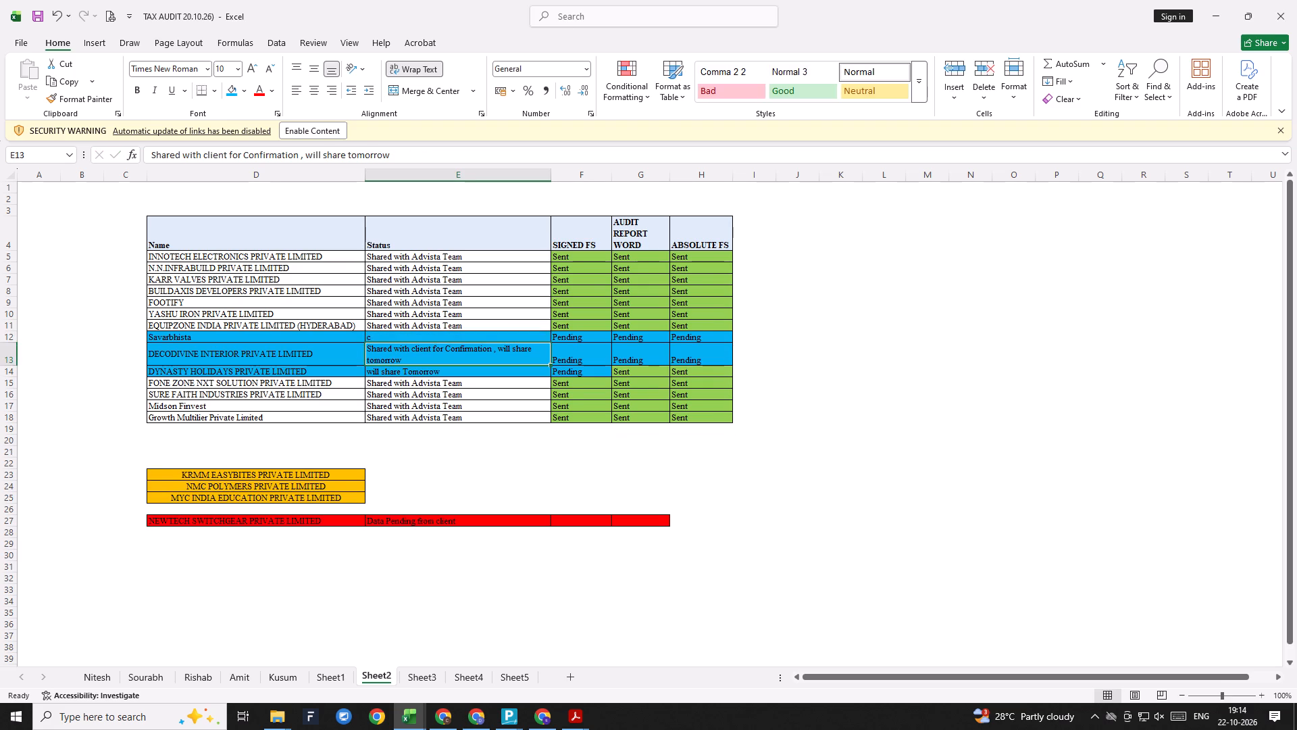
key("ctrl+z")
key("ctrl+c")
key("Down")
key("ctrl+v")
key("Escape")
key("Right")
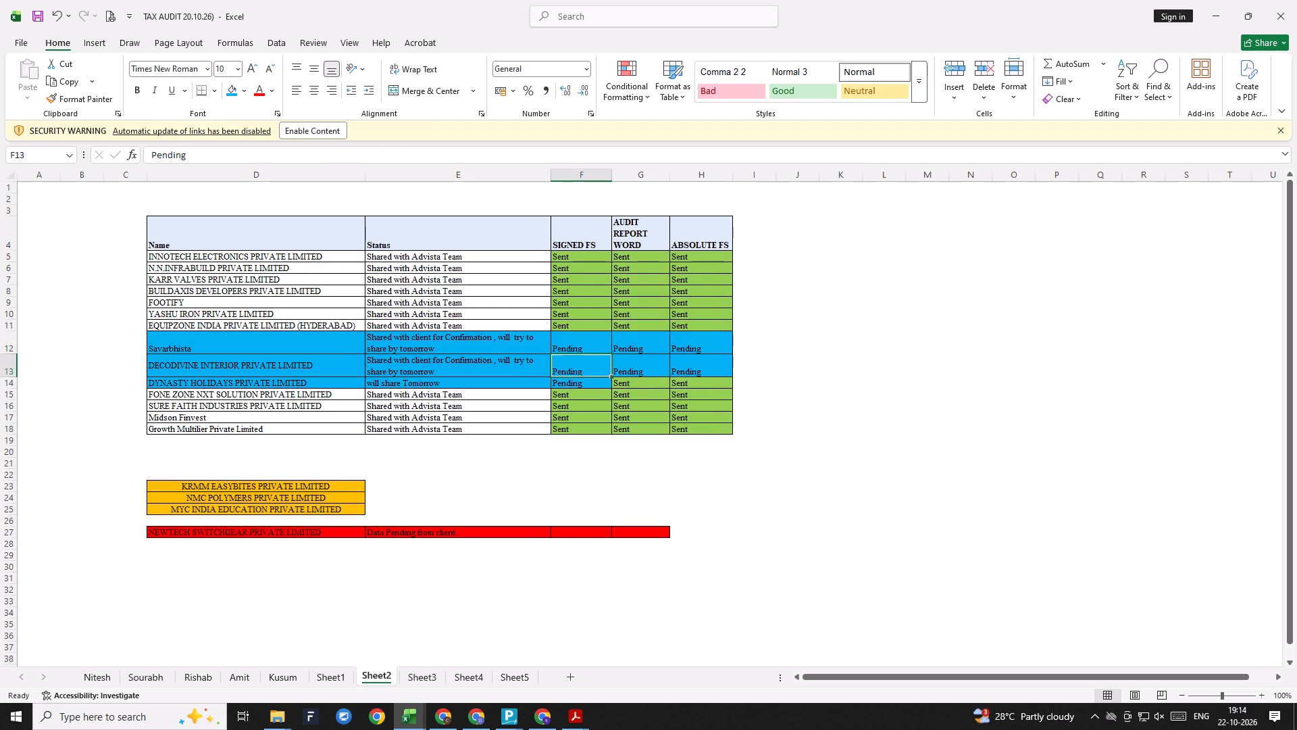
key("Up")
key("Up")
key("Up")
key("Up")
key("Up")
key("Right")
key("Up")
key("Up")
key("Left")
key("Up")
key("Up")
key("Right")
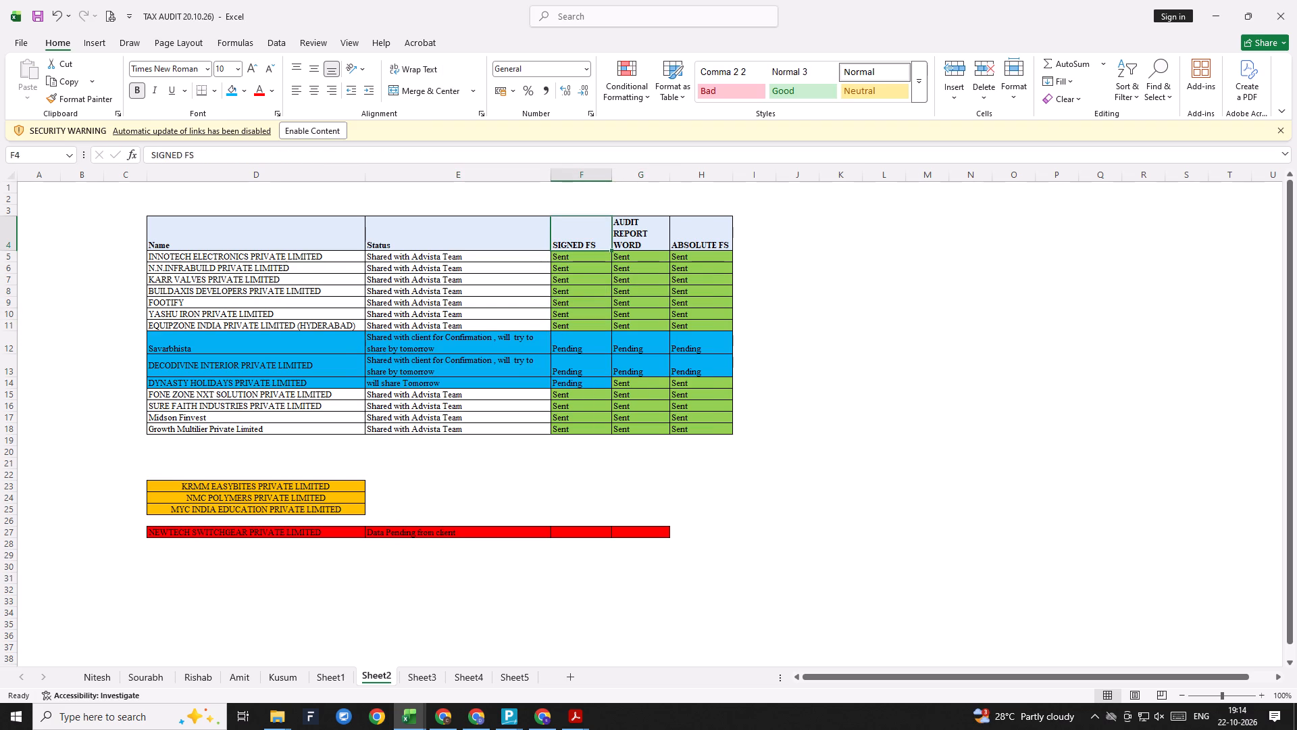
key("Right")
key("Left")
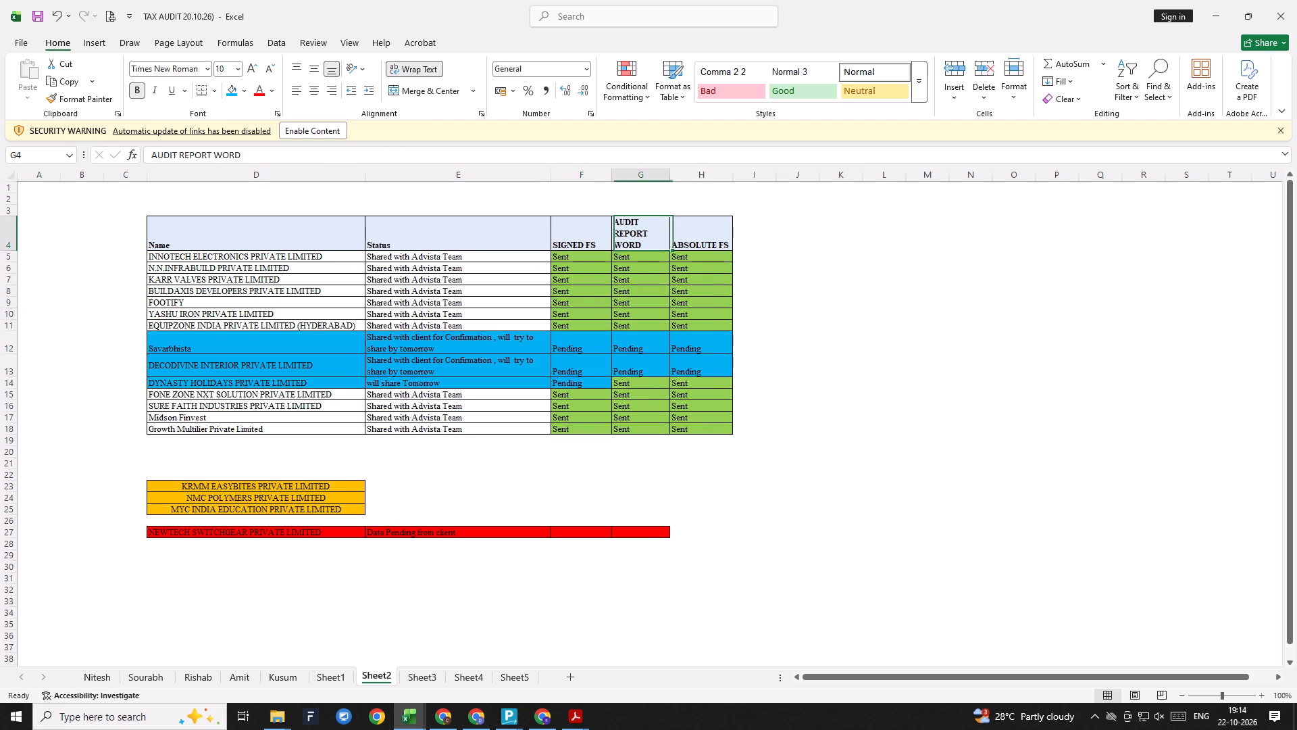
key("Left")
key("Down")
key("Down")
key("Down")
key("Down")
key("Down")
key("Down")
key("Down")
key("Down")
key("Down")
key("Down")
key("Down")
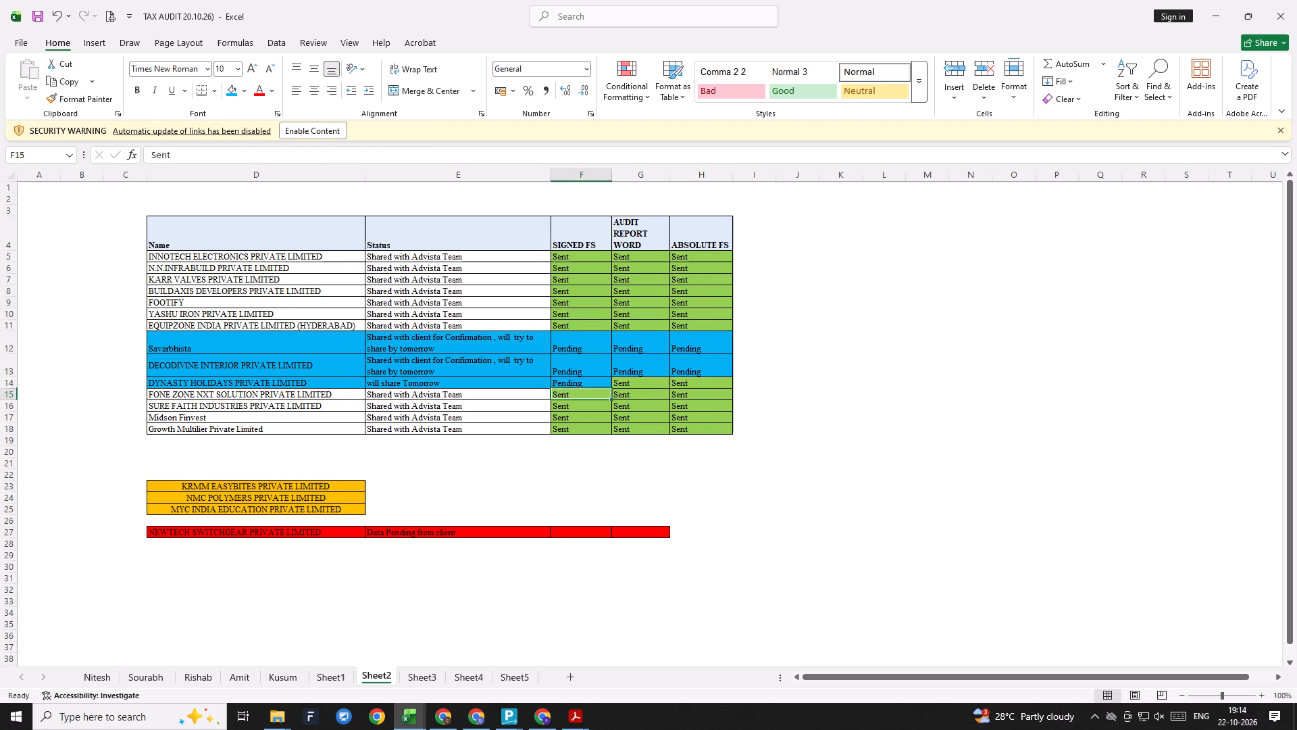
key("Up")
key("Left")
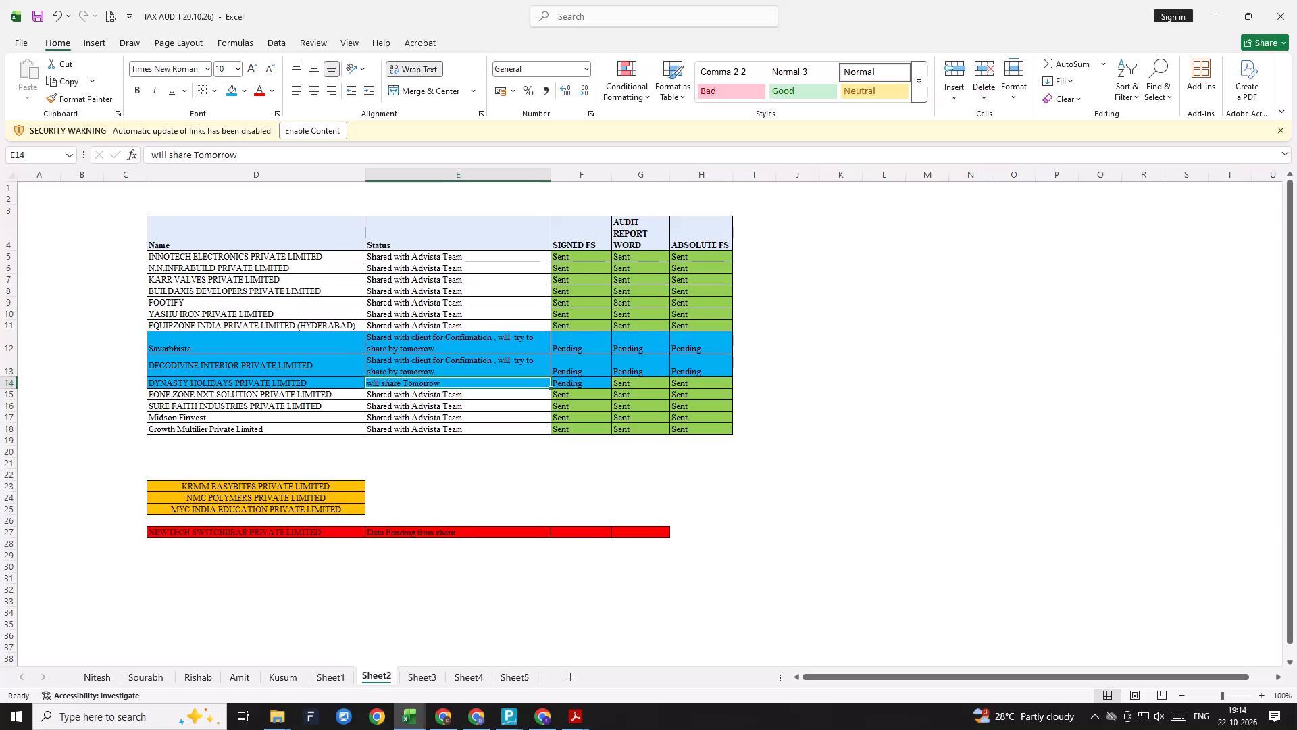
Enter the title "ROC Filing Data Status" in cell D2 above the status table.
left_click(245, 216)
left_click(260, 201)
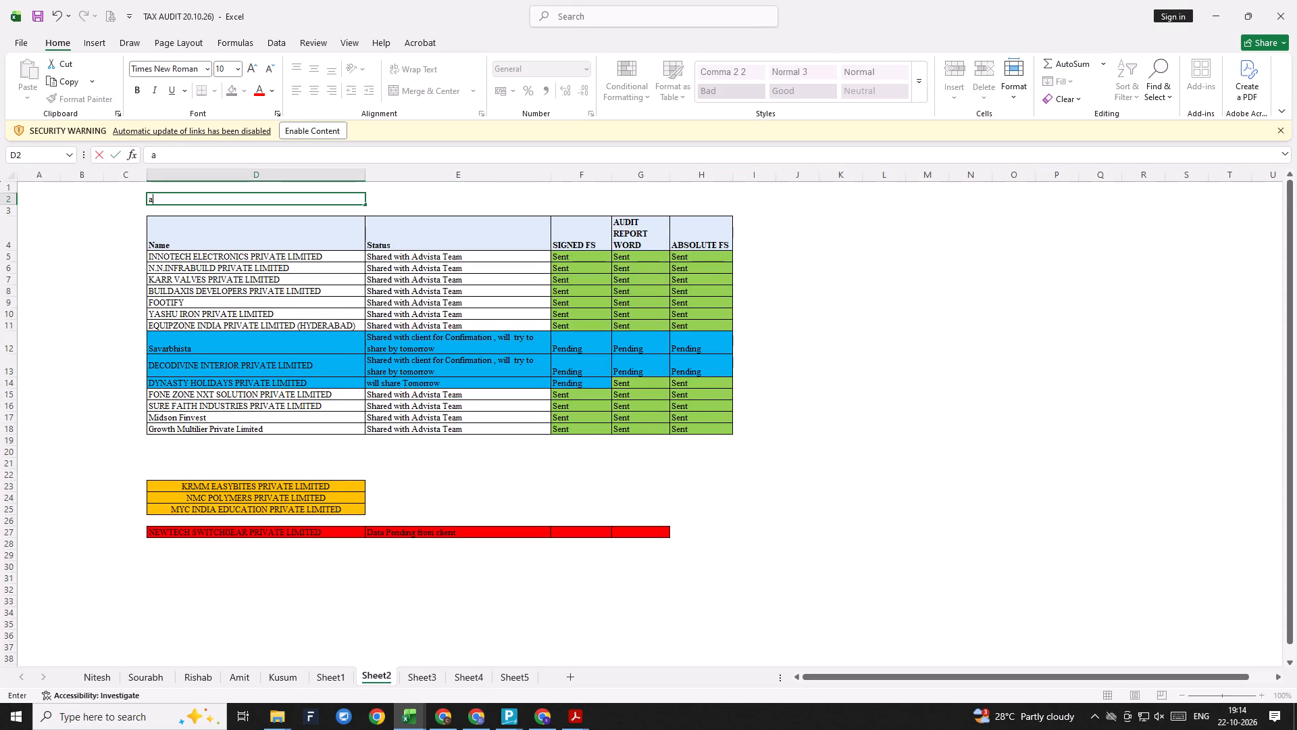
key("BackSpace")
key("BackSpace")
key("BackSpace")
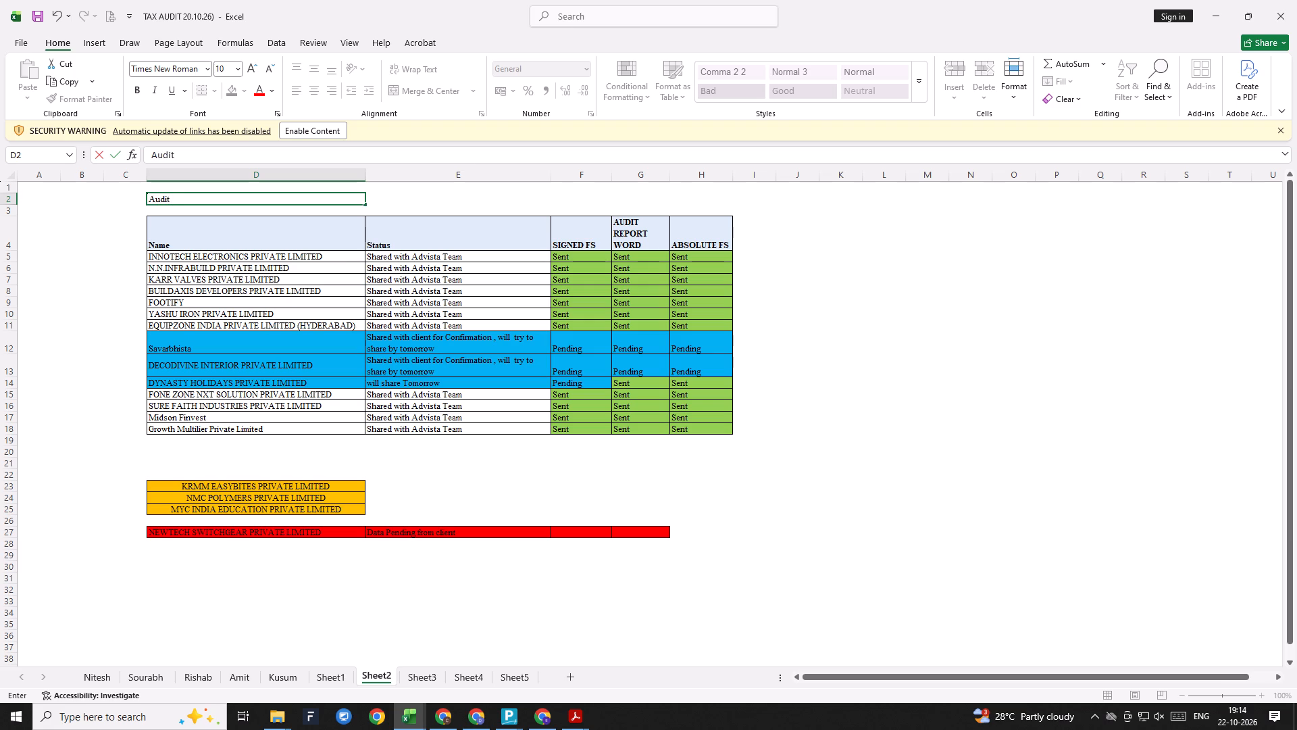
key("BackSpace")
key("BackSpace")
key("BackSpace")
key("BackSpace")
key("BackSpace")
key("BackSpace")
type("ROC F")
key("BackSpace")
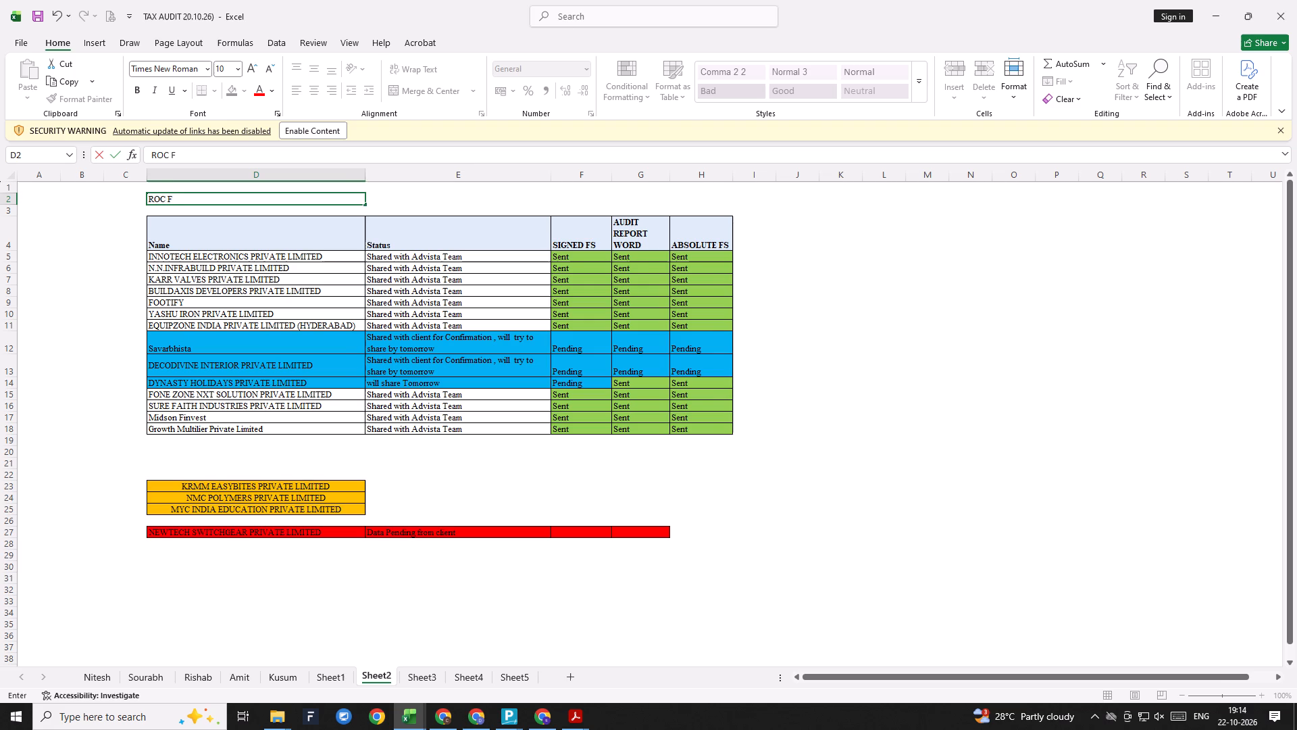
key("o")
key("BackSpace")
type("iling")
key("space")
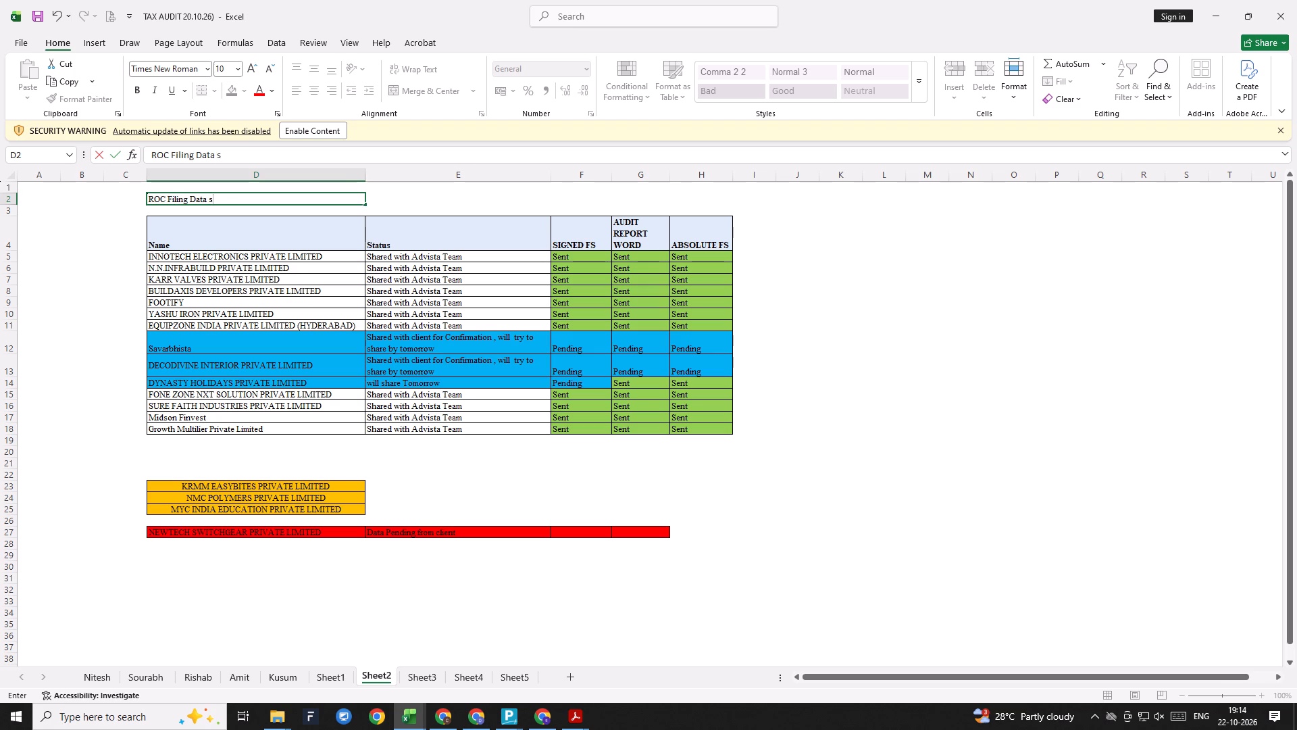
key("BackSpace")
key("BackSpace")
key("BackSpace")
key("s")
type("tus")
key("space")
key("Return")
Make the title in D2 bold and underlined.
key("Up")
key("F2")
key("Left")
key("Right")
key("Return")
key("Up")
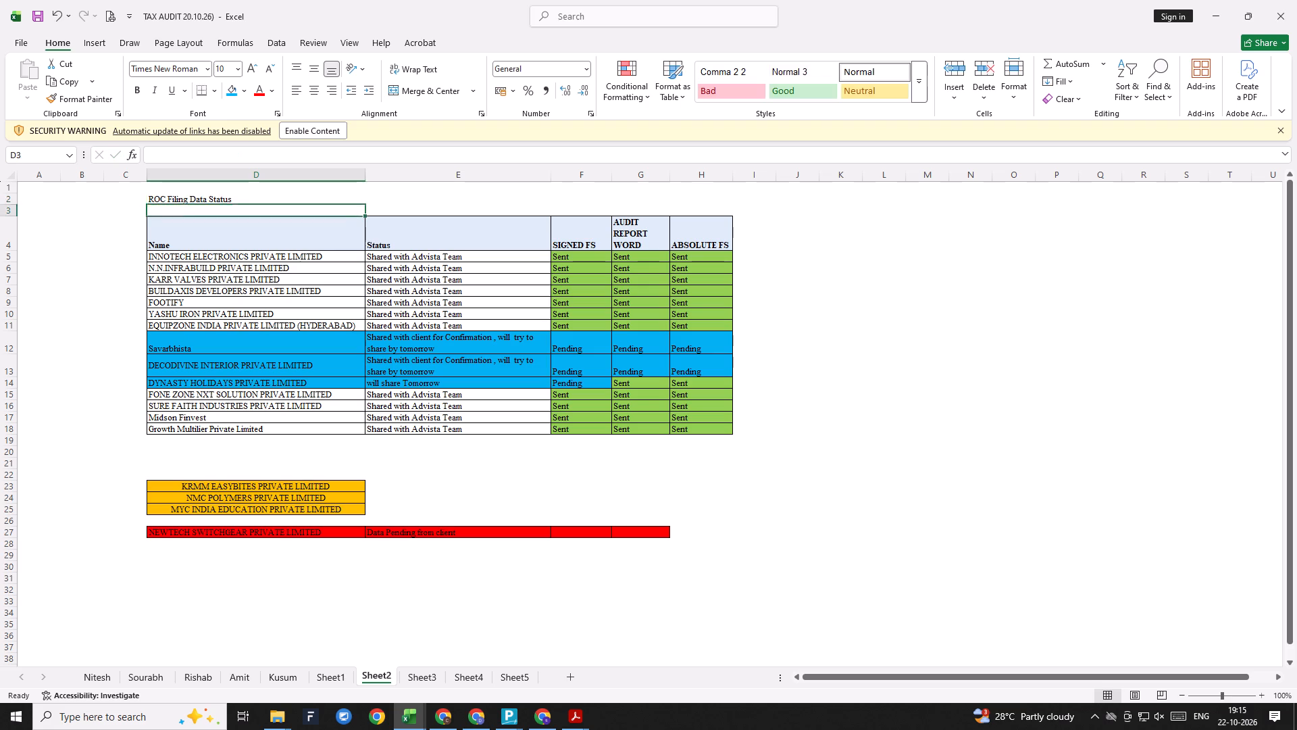
key("ctrl+b")
key("ctrl+u")
key("Down")
key("Up")
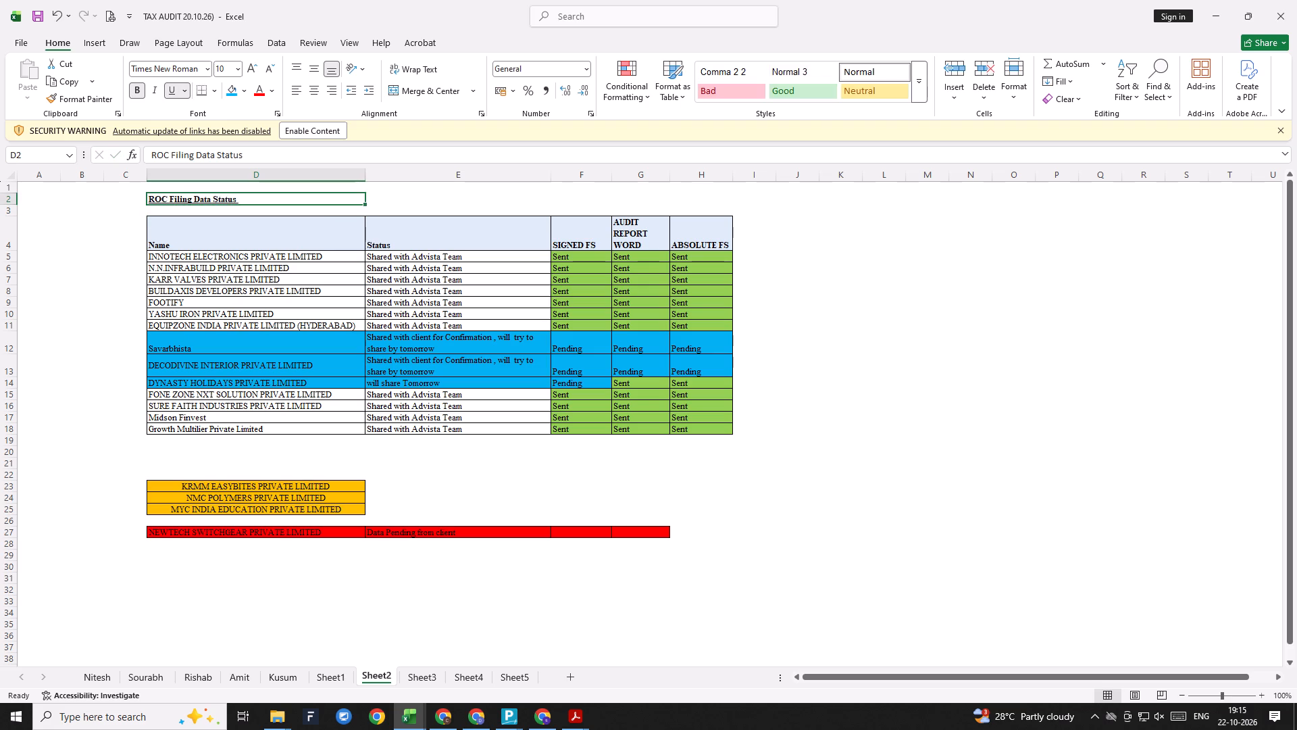
Append "FY 25-26" to the end of the title in D2.
key("F2")
type("FY 25-26")
key("Return")
key("Up")
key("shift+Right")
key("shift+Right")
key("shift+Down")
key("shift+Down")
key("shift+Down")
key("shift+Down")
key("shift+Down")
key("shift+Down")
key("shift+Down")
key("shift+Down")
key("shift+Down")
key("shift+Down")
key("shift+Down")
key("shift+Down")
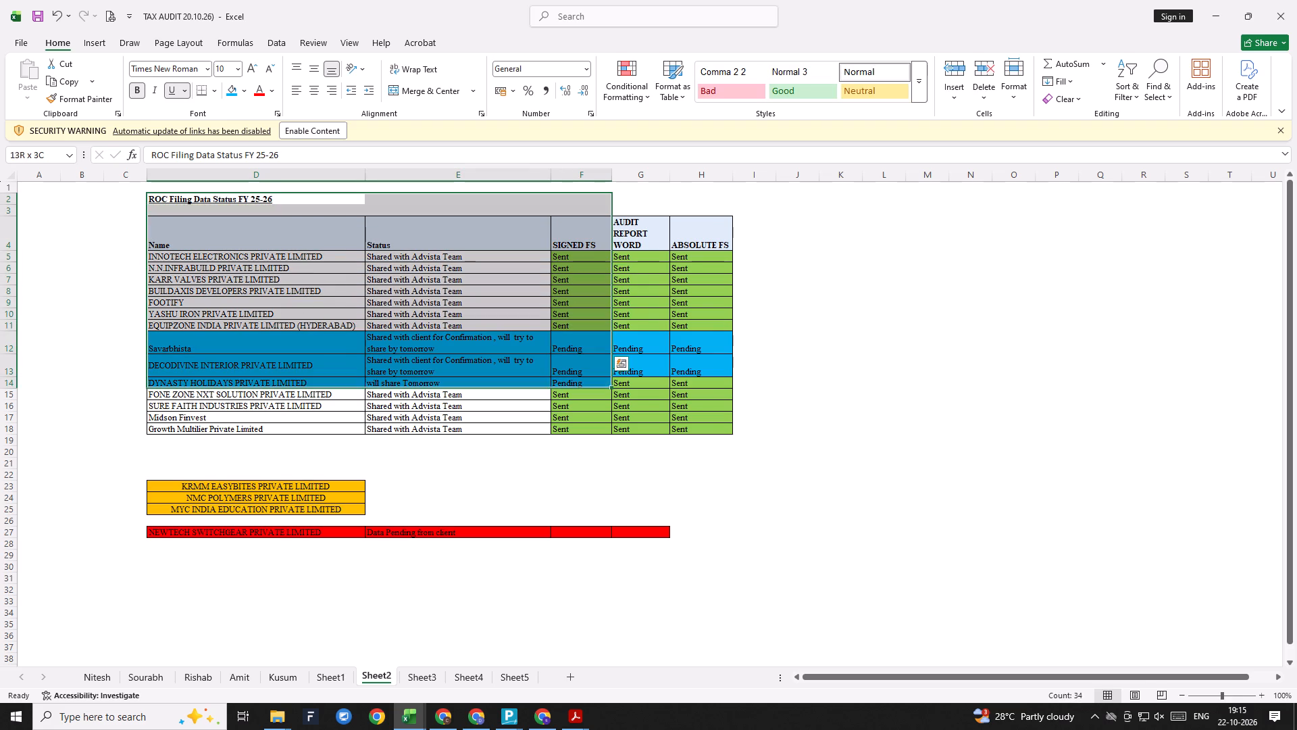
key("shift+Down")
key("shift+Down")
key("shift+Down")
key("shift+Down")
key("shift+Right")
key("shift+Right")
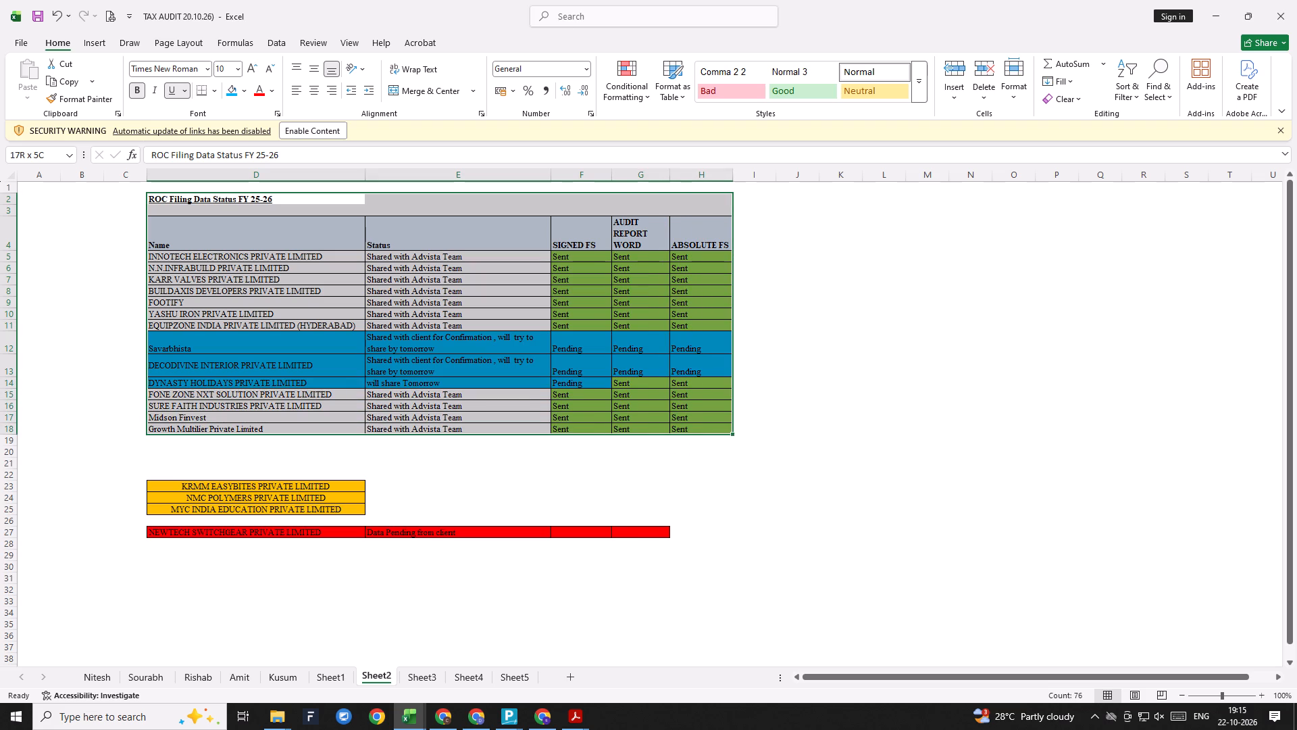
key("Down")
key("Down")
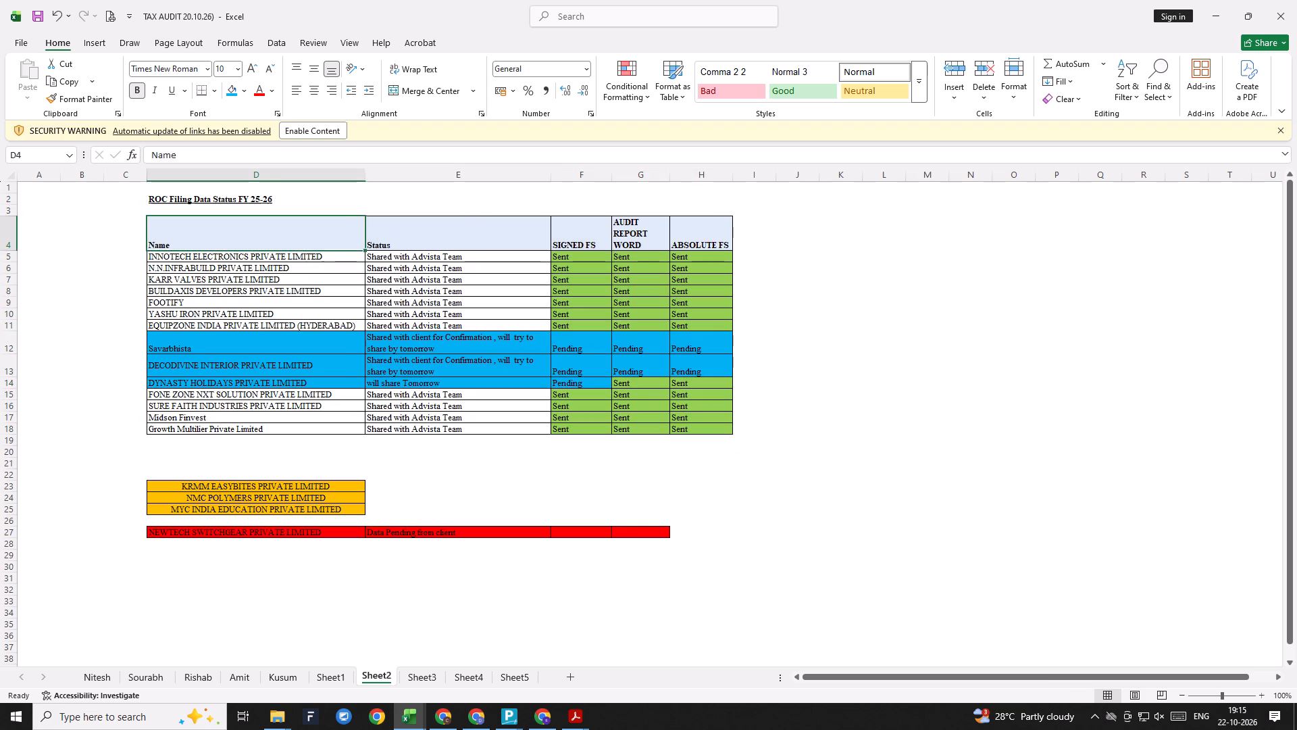
Select the status cells under SIGNED FS, AUDIT REPORT WORD and ABSOLUTE FS, starting from the INNOTECH ELECTRONICS row.
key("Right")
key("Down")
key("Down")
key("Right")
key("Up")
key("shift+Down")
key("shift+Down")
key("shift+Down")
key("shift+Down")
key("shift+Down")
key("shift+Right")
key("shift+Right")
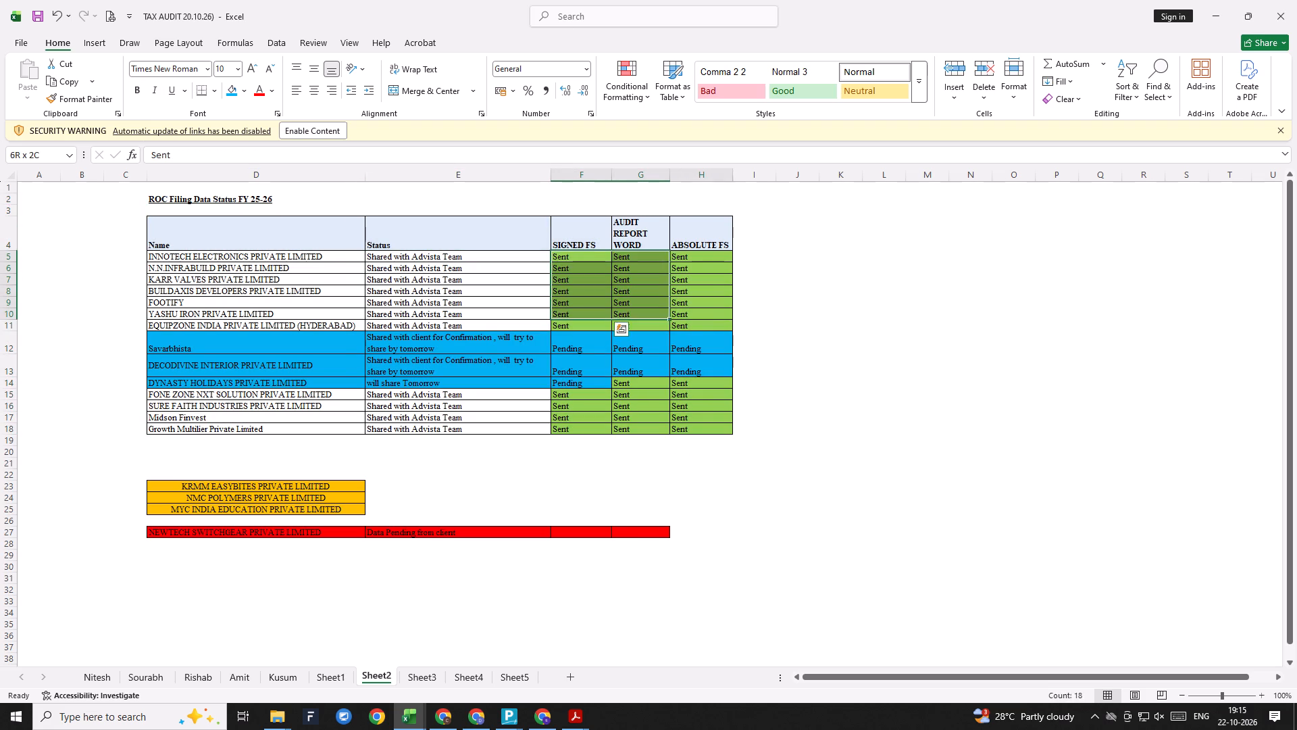
Remove the fill colour from the status cells F5:H11, covering INNOTECH ELECTRONICS through EQUIPZONE INDIA.
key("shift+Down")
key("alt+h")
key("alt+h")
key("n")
Remove the fill colour from the status cells F15:H18, covering FONE ZONE NXT SOLUTION through Growth Multilier.
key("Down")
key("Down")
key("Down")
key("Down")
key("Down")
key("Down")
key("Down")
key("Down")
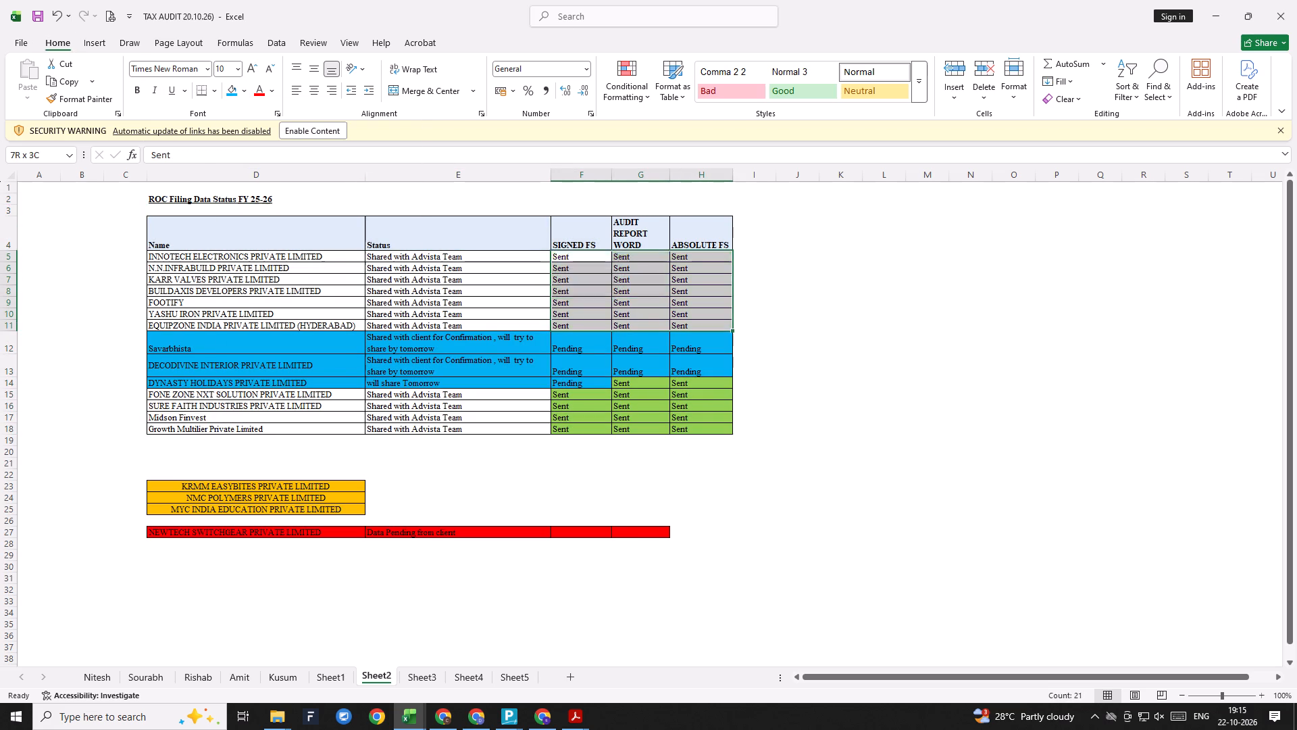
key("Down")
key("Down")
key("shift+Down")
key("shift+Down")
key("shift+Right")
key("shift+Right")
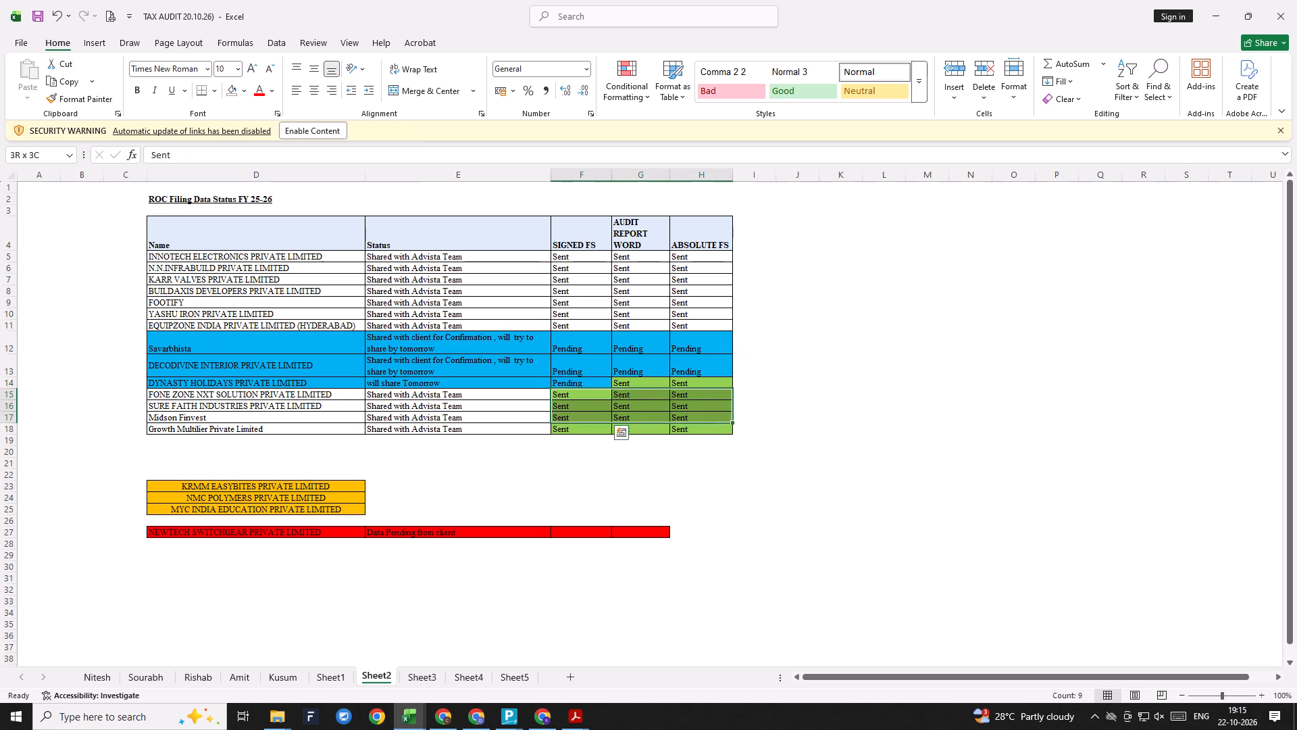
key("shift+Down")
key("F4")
Clear the fill colour from DYNASTY HOLIDAYS' two Sent cells under AUDIT REPORT WORD and ABSOLUTE FS.
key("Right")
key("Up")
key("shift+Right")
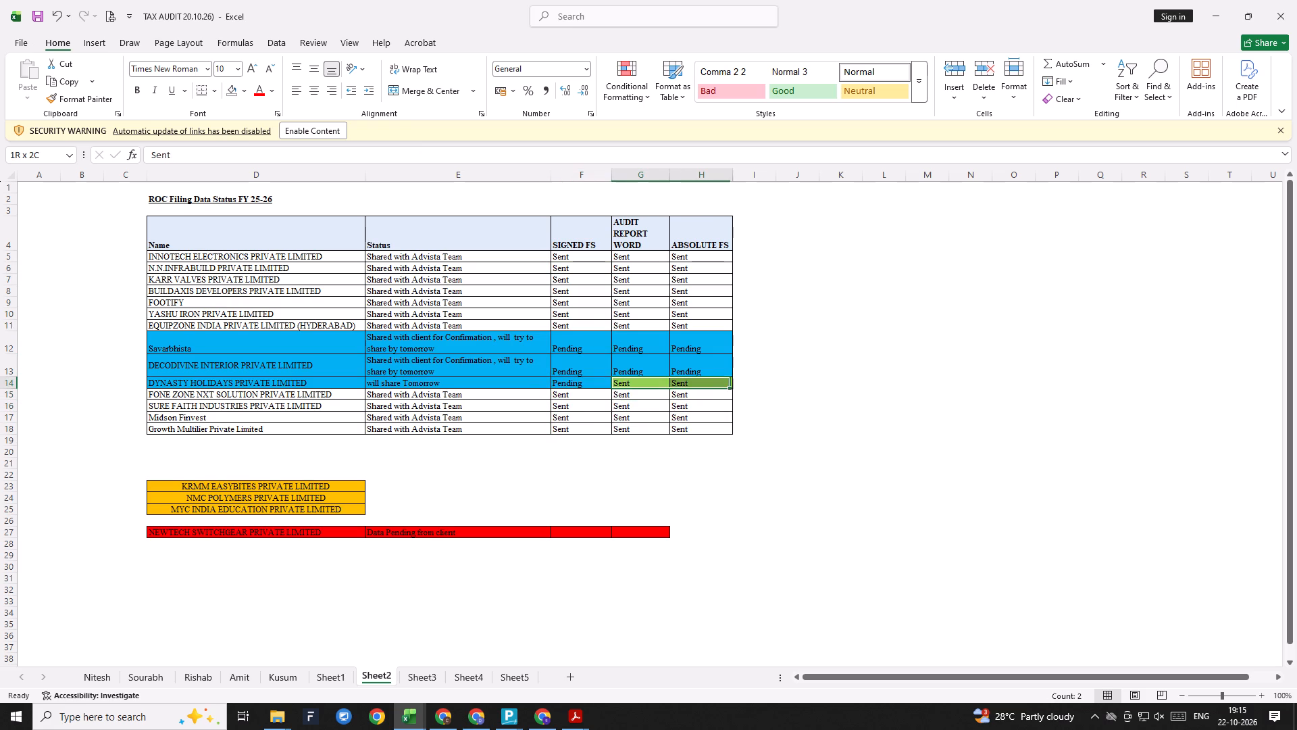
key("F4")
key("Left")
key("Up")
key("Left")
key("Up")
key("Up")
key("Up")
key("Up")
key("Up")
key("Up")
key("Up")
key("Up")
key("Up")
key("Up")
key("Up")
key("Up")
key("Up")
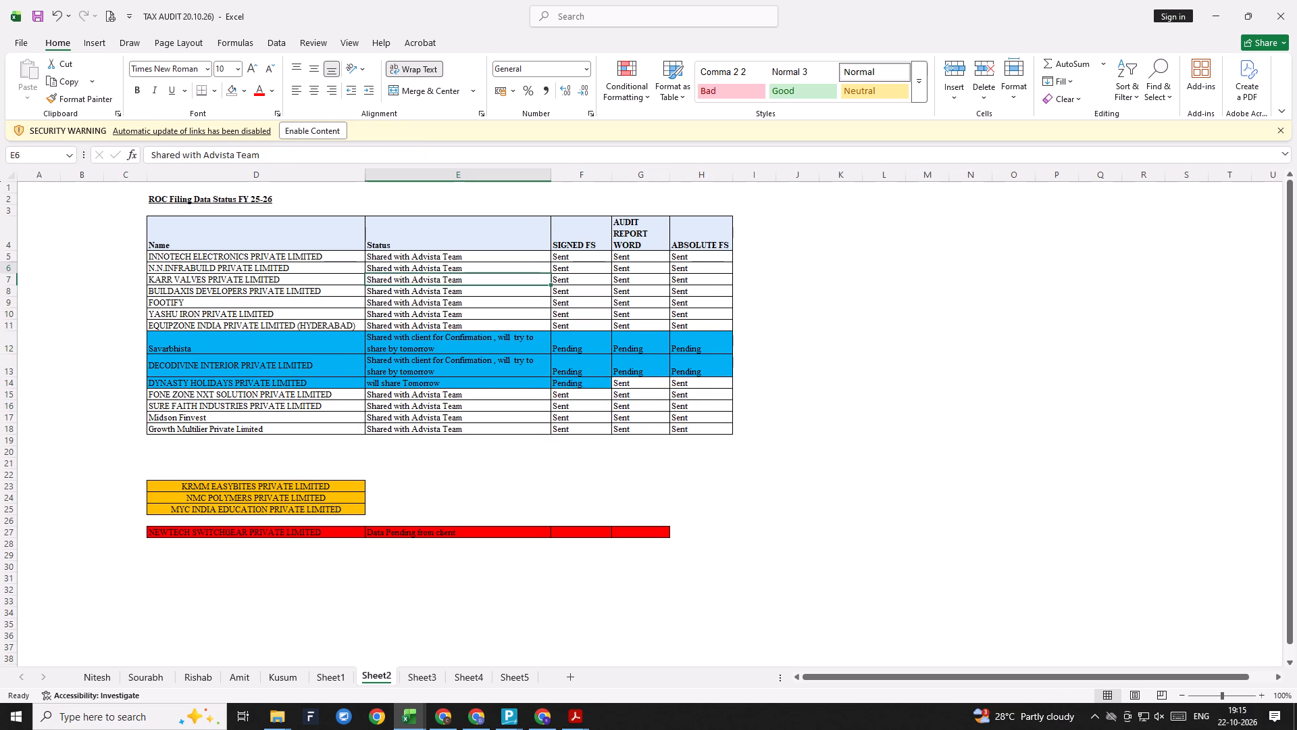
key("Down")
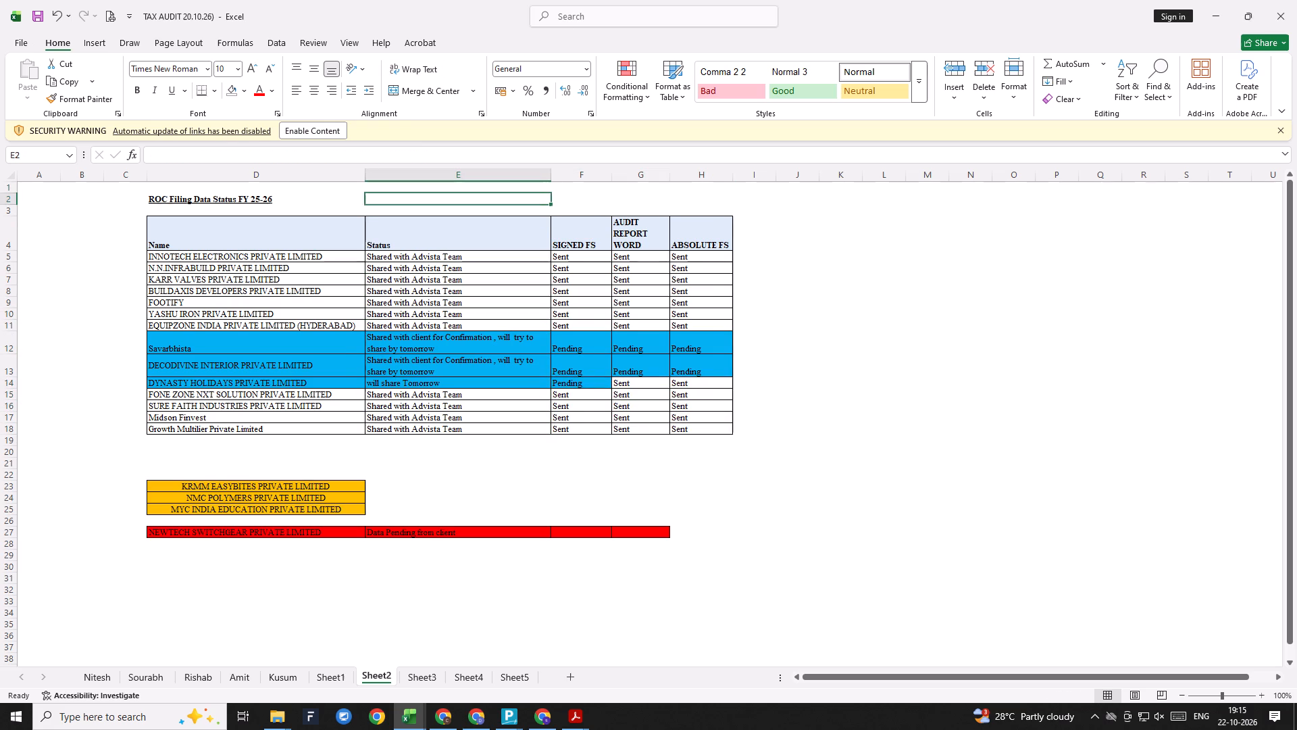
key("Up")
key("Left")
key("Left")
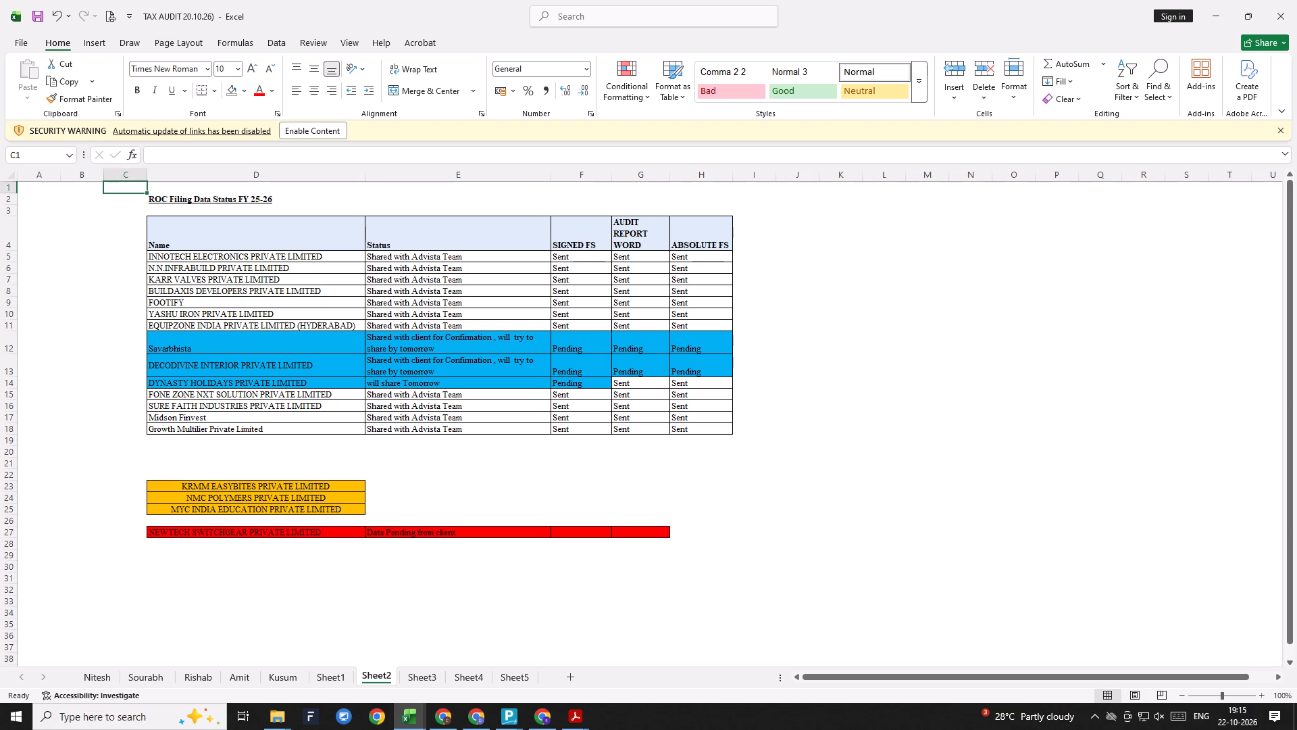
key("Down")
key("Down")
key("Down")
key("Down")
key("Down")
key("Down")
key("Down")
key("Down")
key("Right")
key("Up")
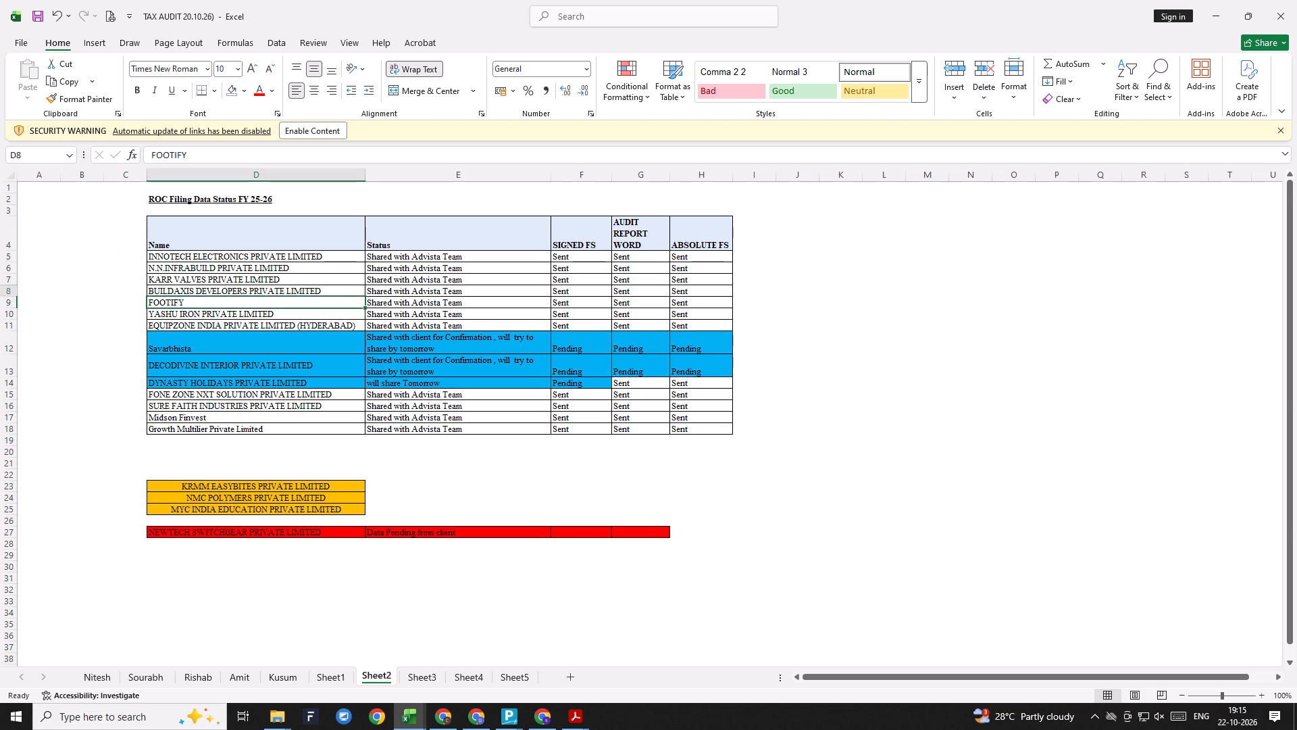
Copy the title and the whole status table, D2:H18, from the title through the Growth Multilier row.
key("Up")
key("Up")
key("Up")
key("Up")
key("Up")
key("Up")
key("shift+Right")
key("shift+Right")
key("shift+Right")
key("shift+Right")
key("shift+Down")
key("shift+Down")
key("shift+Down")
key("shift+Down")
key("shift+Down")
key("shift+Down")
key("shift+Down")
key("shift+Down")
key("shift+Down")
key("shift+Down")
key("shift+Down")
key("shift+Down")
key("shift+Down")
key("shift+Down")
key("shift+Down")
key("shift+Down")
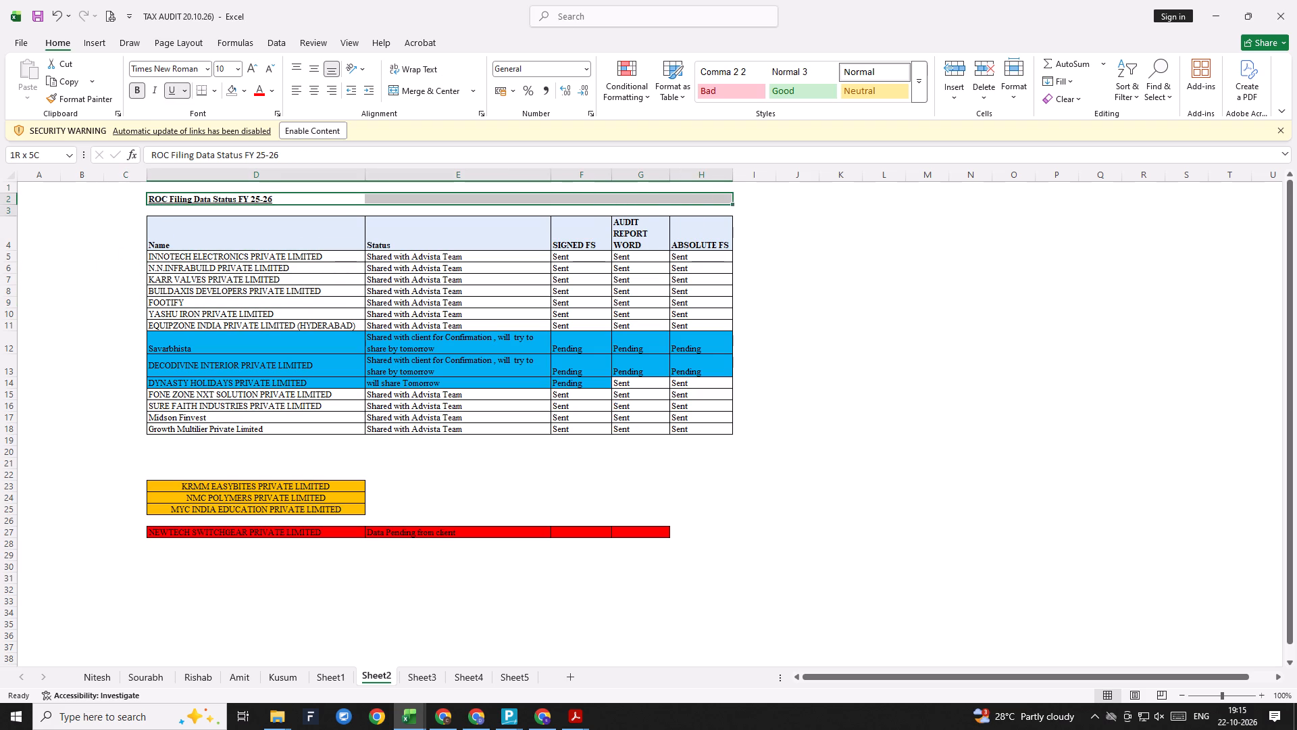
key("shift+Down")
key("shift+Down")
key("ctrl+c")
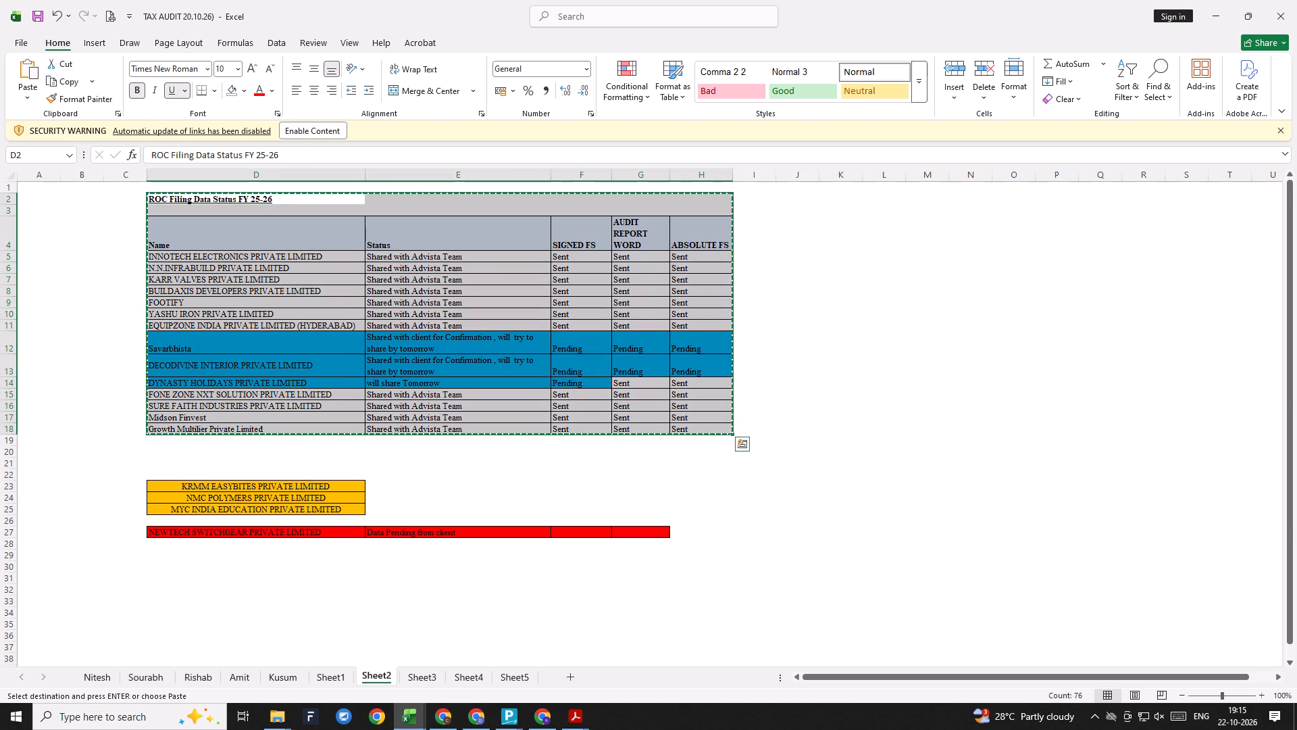
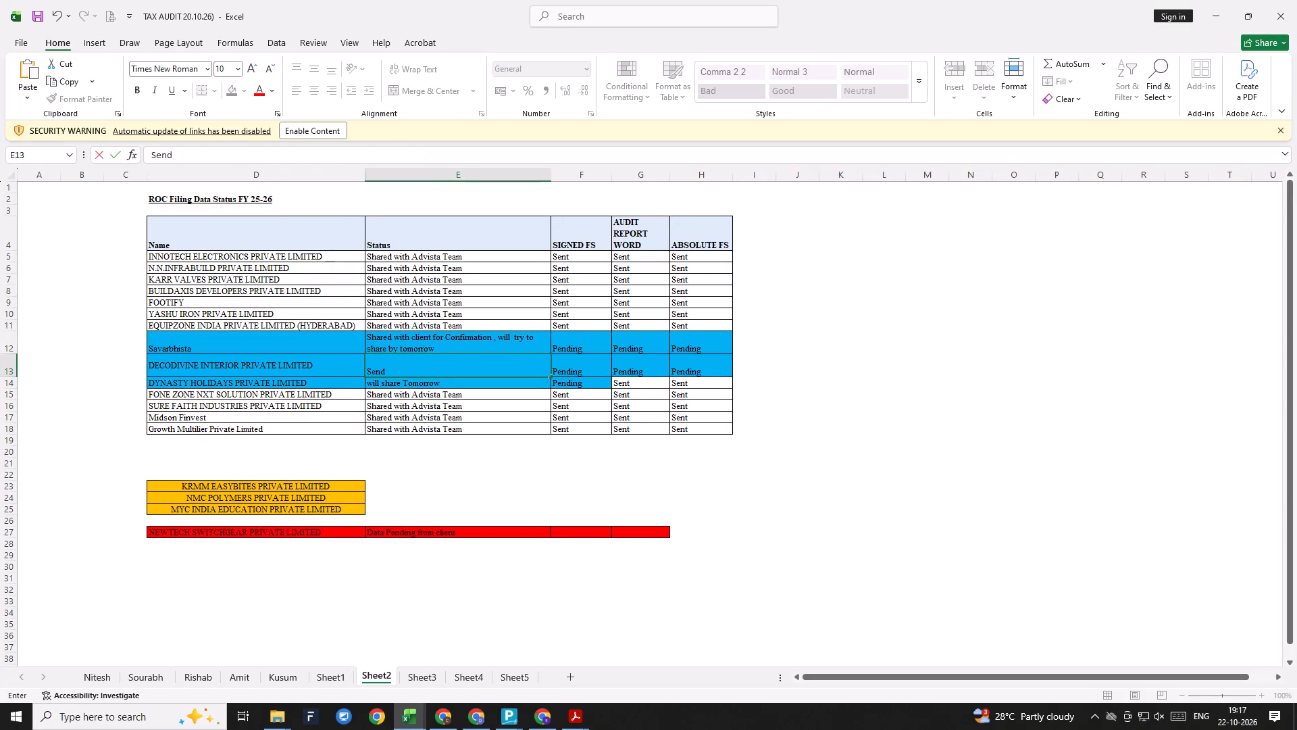
Set the Status of DECODIVINE INTERIOR PRIVATE LIMITED to "Sent for Sign with client" in cell E13.
key("BackSpace")
key("BackSpace")
key("BackSpace")
key("BackSpace")
key("BackSpace")
key("BackSpace")
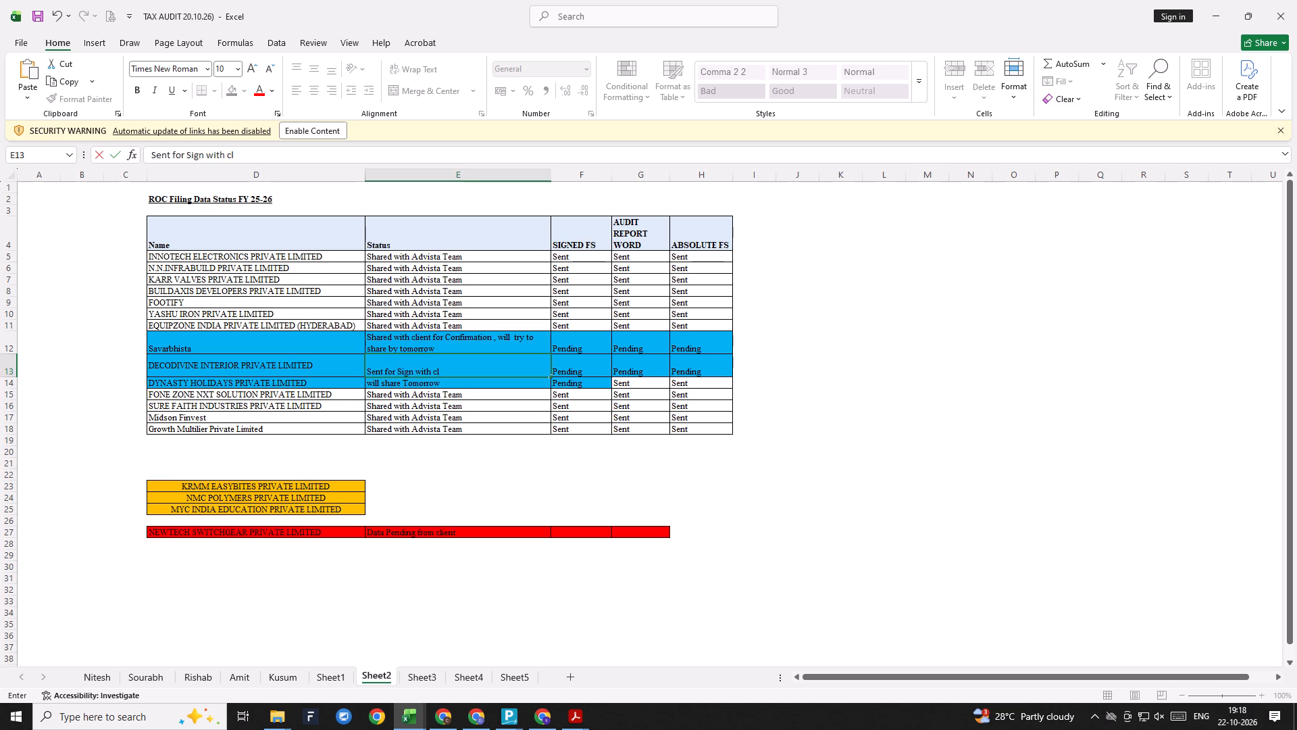
key("BackSpace")
key("BackSpace")
key("BackSpace")
key("BackSpace")
key("BackSpace")
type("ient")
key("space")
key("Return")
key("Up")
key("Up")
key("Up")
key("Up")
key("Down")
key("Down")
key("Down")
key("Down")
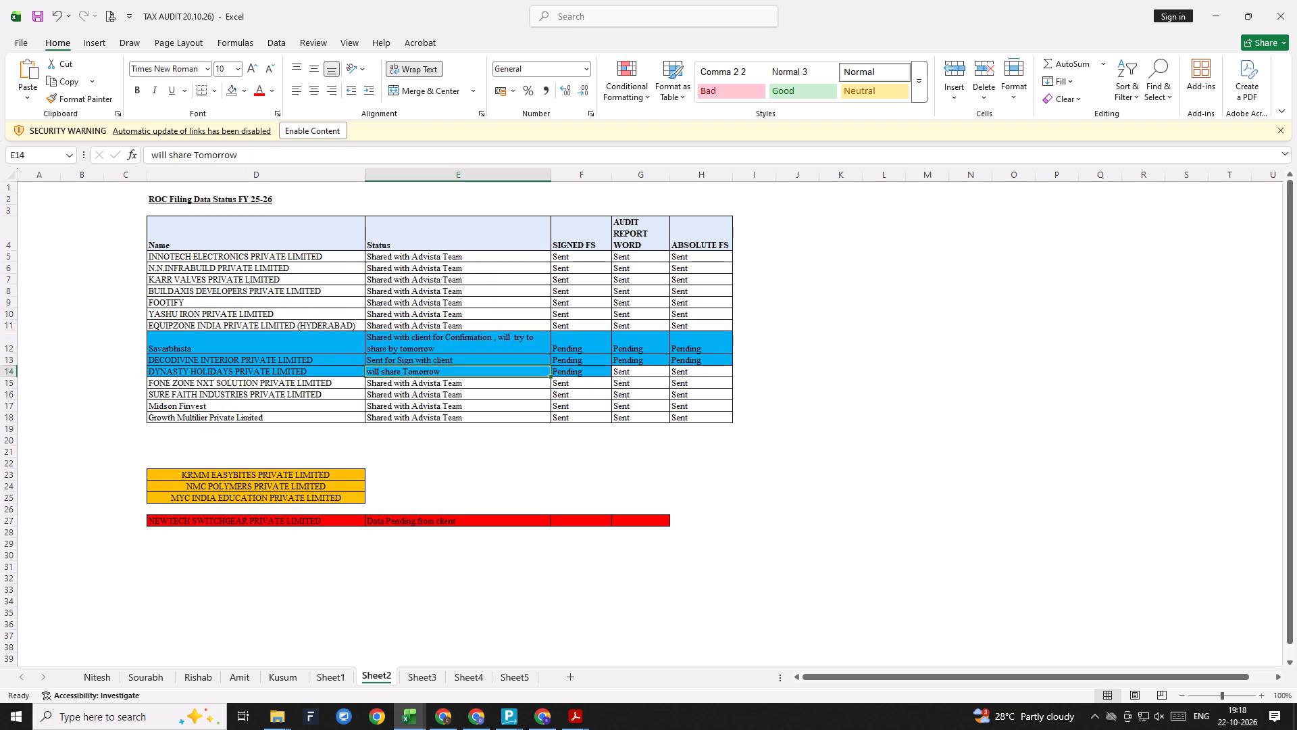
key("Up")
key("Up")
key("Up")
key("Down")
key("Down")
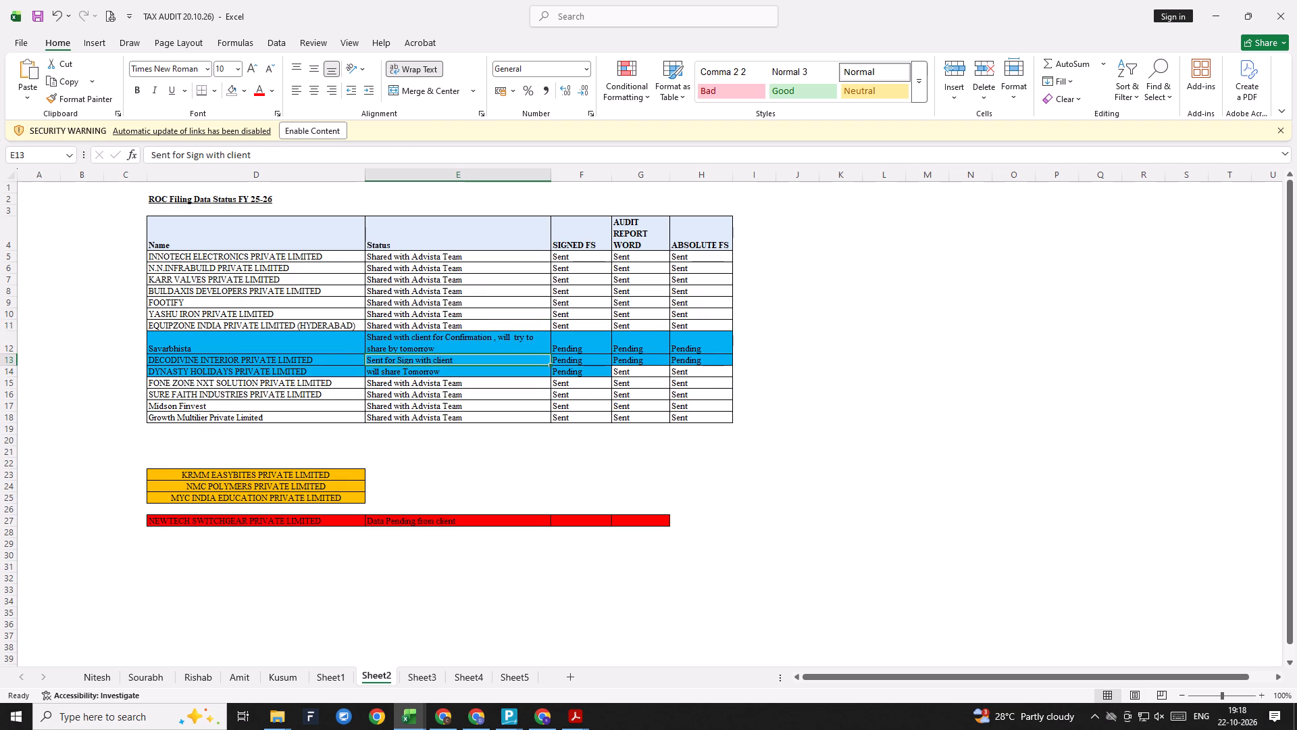
Append ", Pending from client" to the DECODIVINE INTERIOR PRIVATE LIMITED status text "Sent for Sign with client".
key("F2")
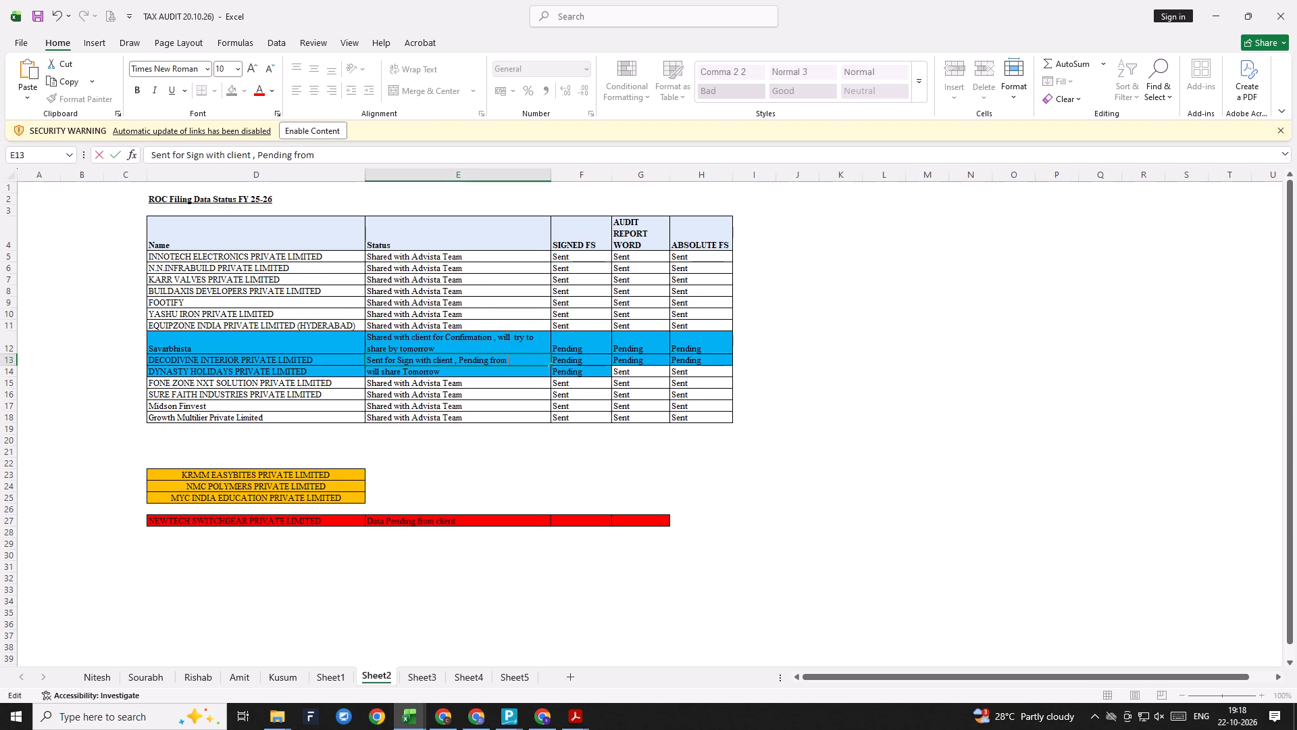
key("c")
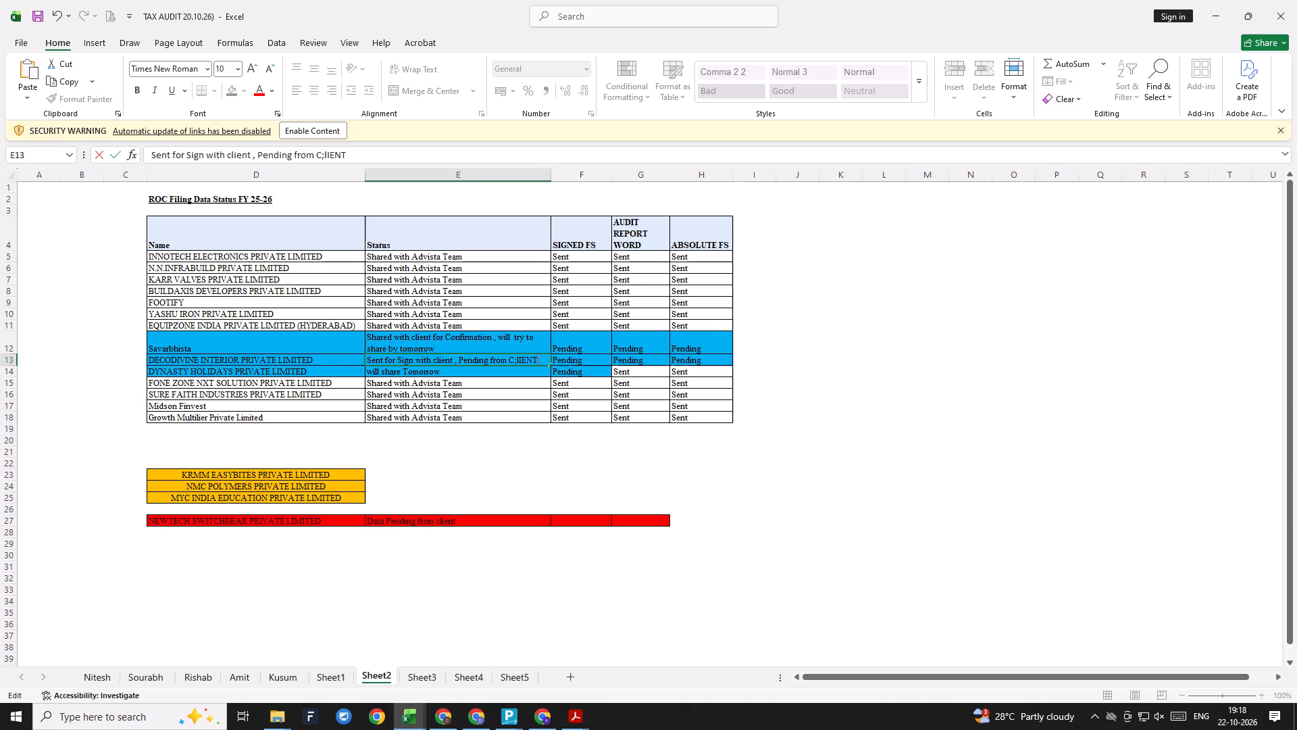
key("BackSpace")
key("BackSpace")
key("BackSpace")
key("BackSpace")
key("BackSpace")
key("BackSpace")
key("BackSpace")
type("LIENT")
key("space")
key("BackSpace")
key("BackSpace")
key("BackSpace")
key("BackSpace")
key("BackSpace")
key("BackSpace")
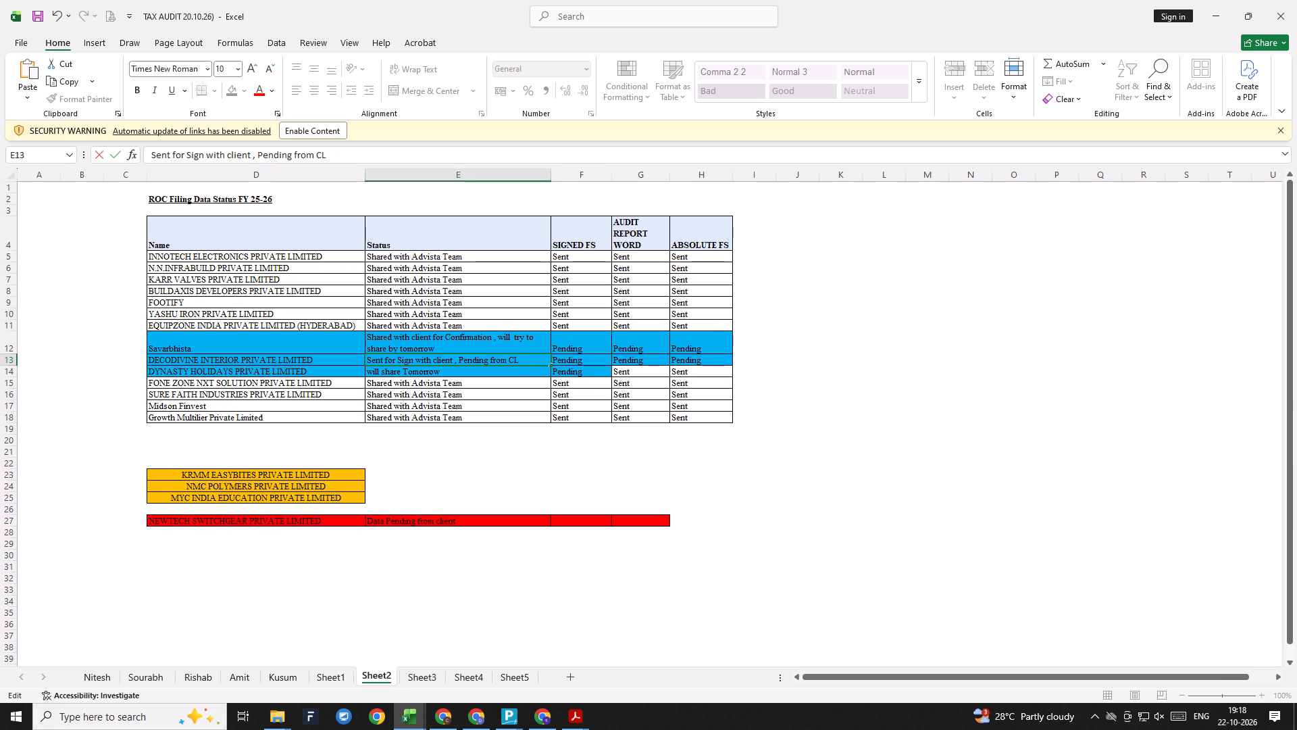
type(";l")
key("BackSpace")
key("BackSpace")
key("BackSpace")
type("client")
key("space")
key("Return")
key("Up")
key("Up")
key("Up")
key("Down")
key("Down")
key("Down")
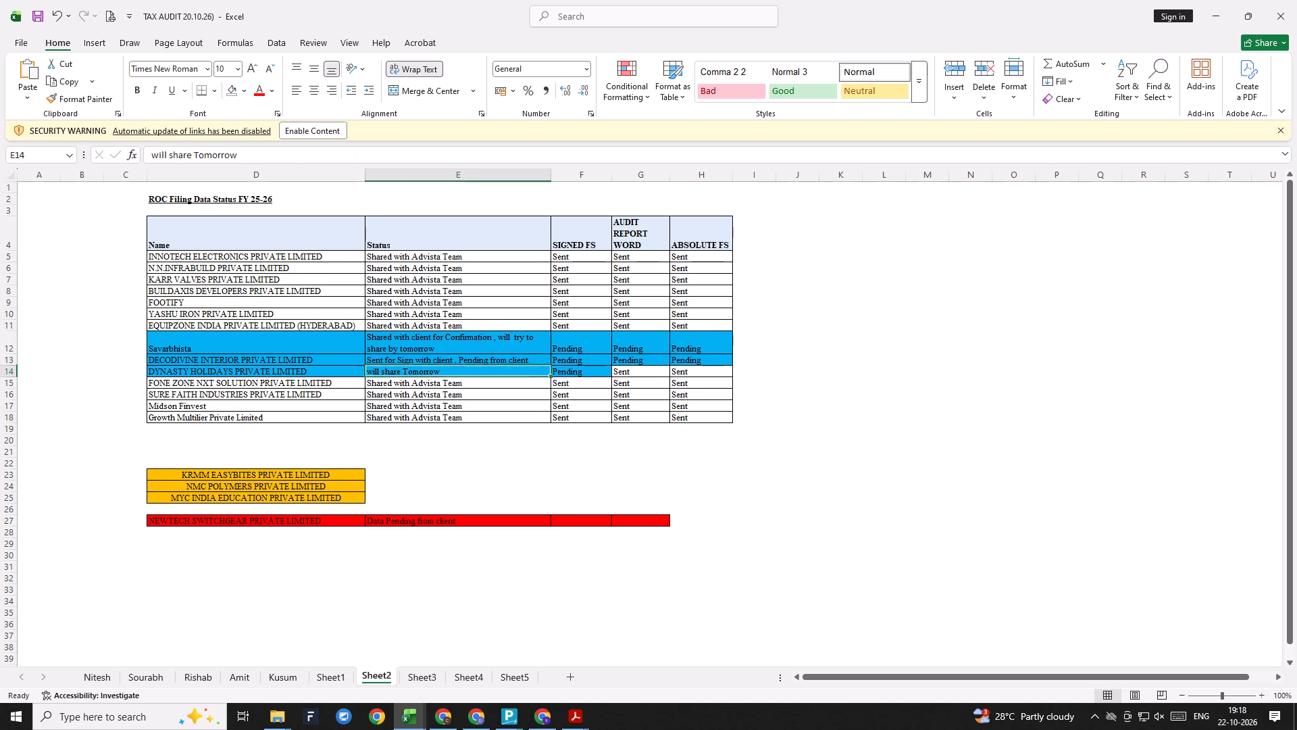
Review the Status entries of the blue-highlighted pending companies and the rows above them in the ROC filing table.
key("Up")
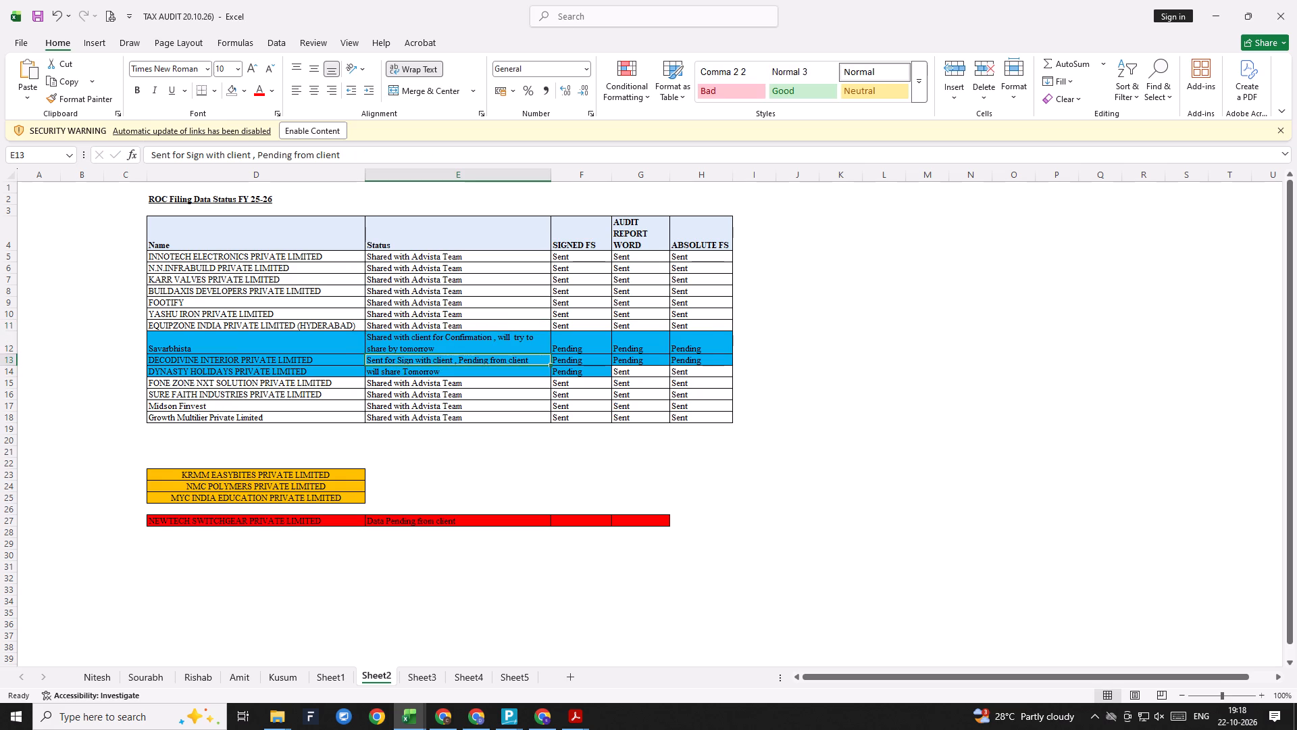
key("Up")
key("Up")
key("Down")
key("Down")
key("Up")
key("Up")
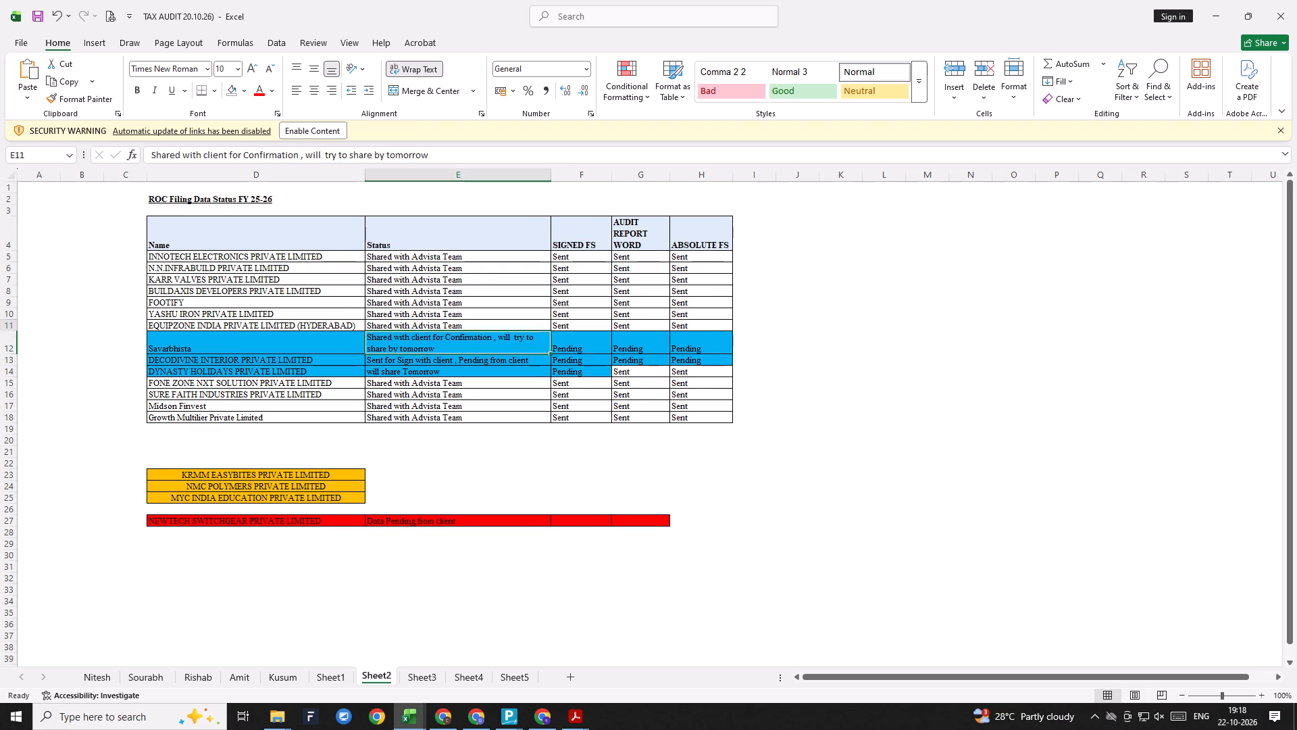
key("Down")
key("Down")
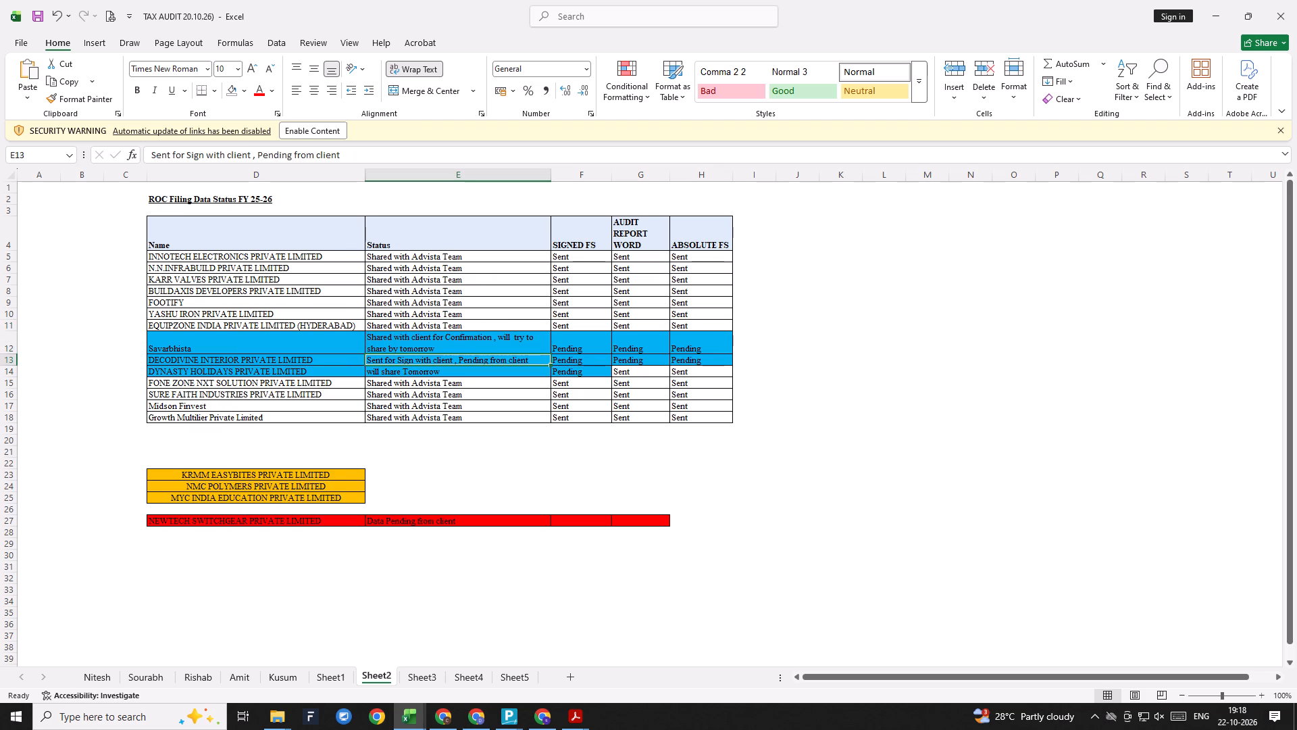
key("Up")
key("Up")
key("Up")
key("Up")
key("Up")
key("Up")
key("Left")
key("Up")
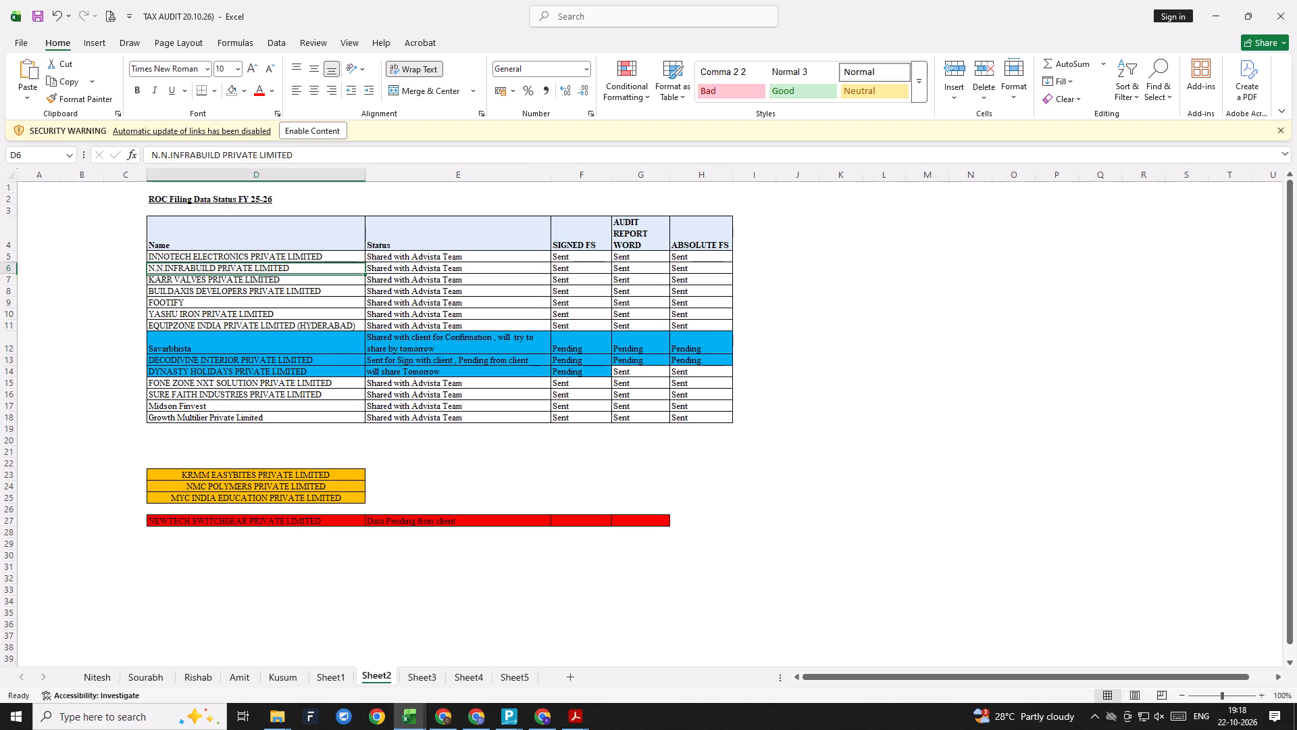
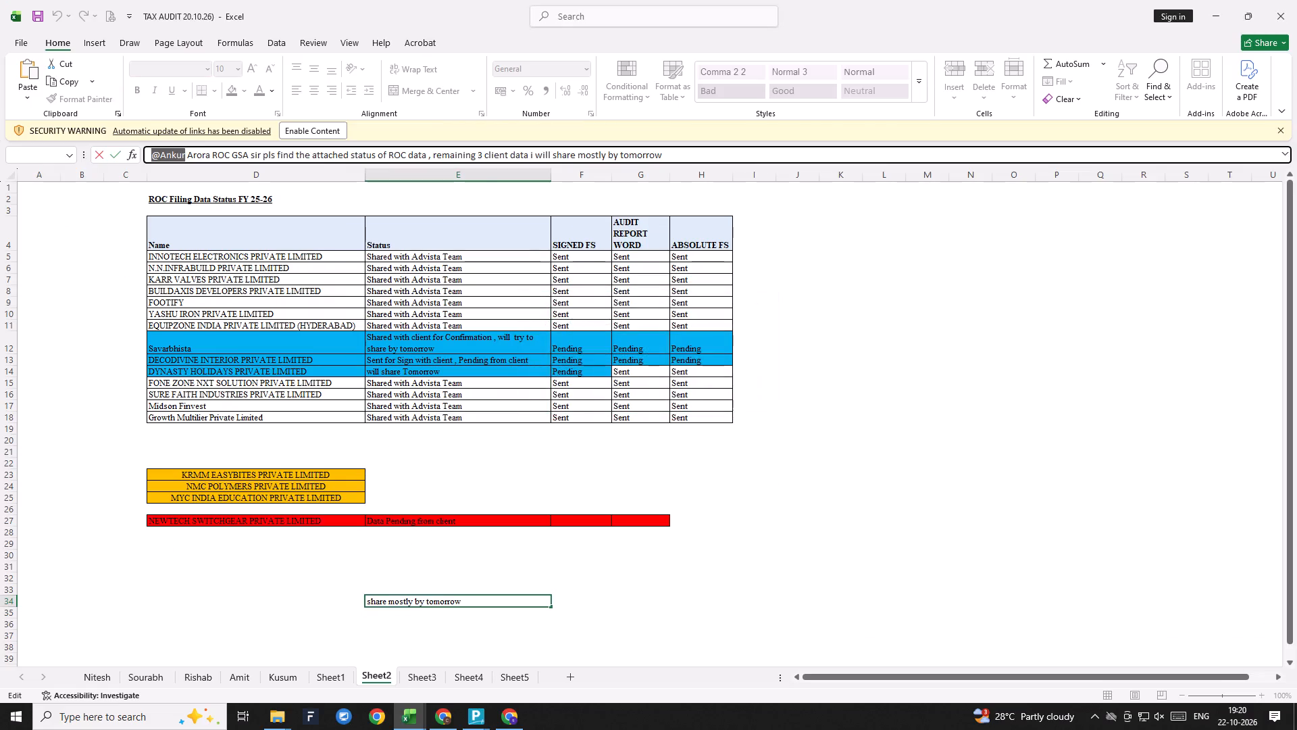
left_click(673, 485)
key("ctrl+s")
left_click(1296, 0)
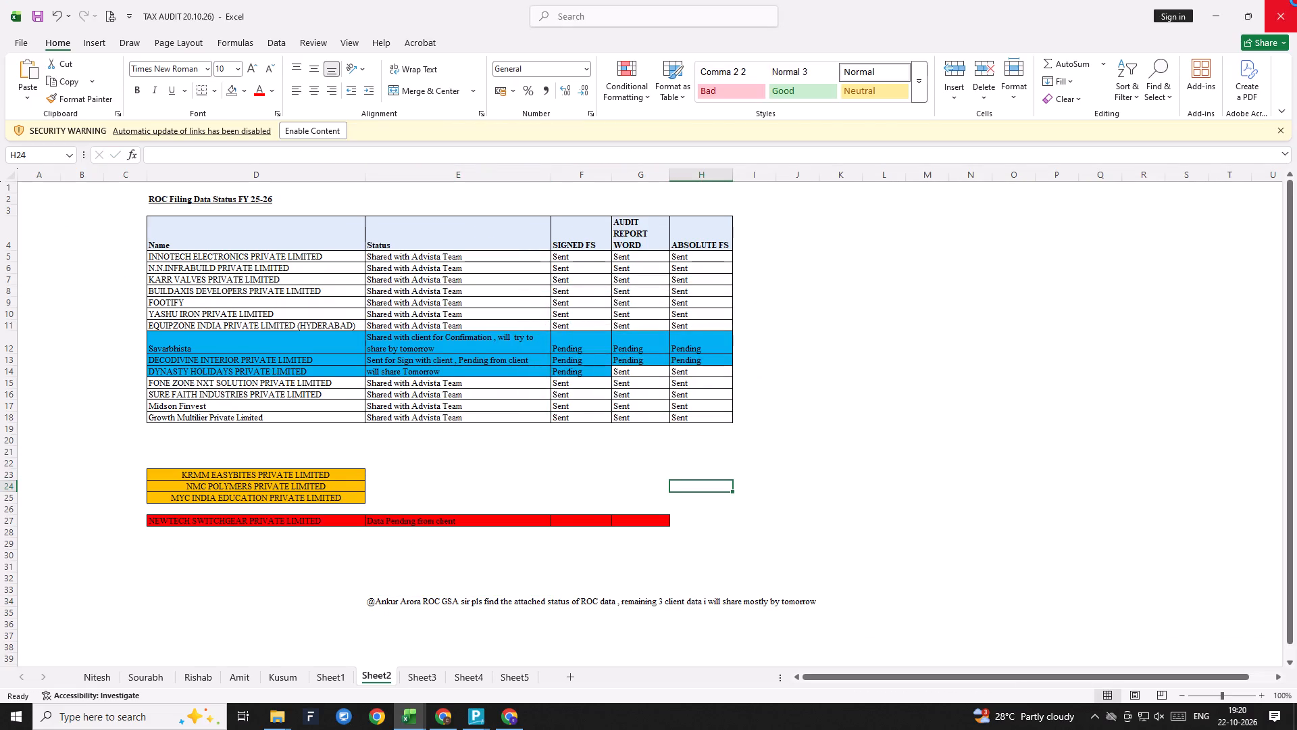
Show the Excel workbooks that are still open in order to choose one.
left_click(411, 708)
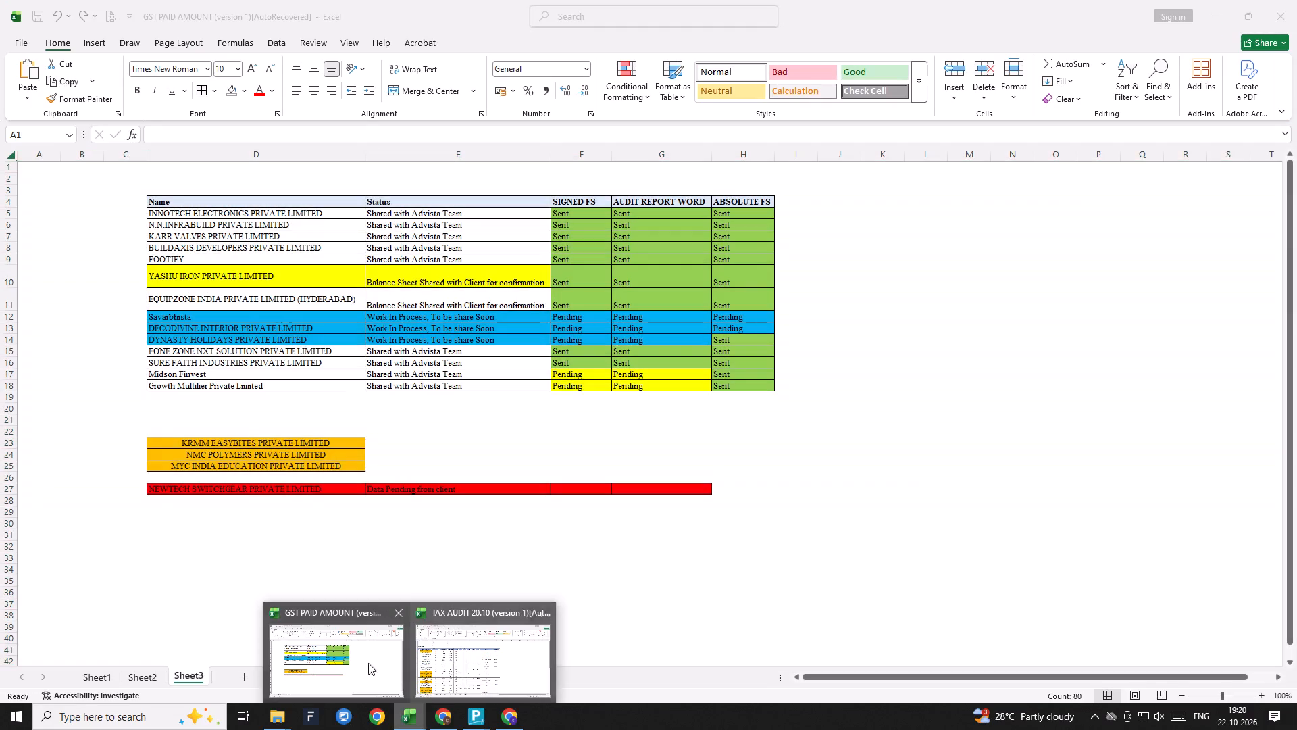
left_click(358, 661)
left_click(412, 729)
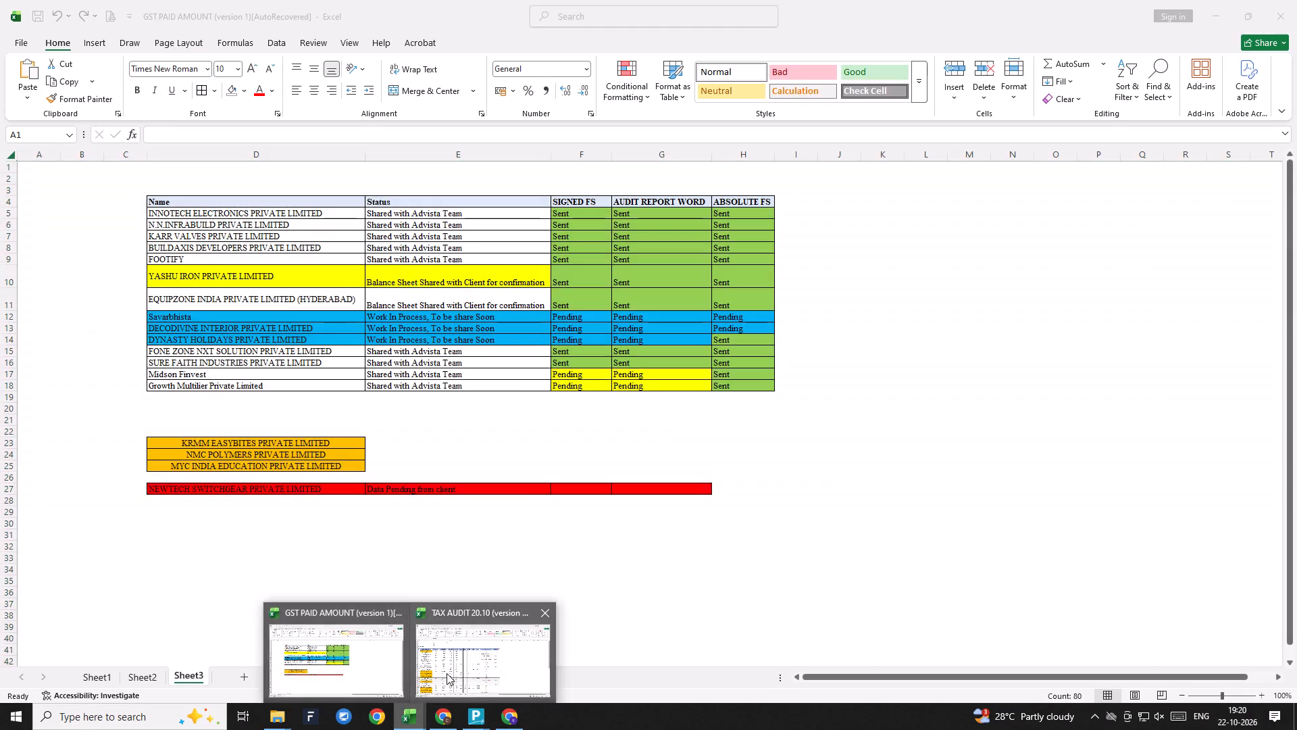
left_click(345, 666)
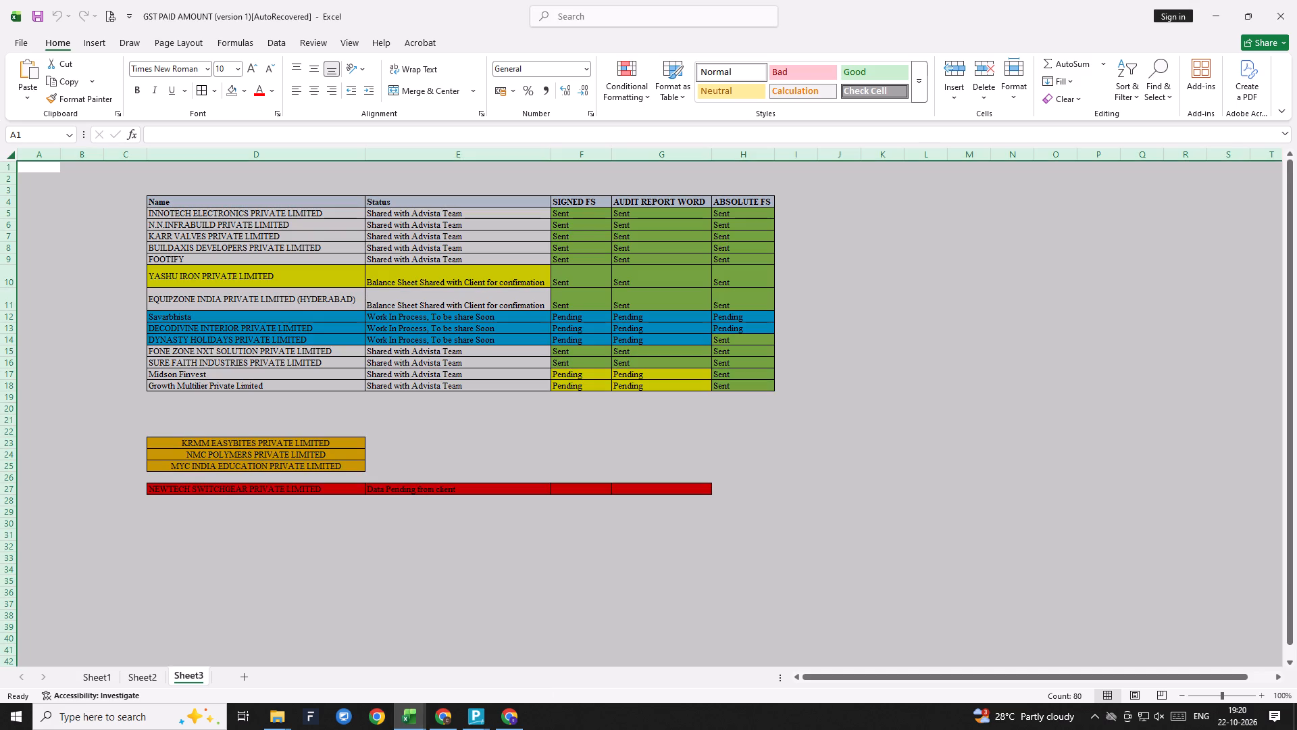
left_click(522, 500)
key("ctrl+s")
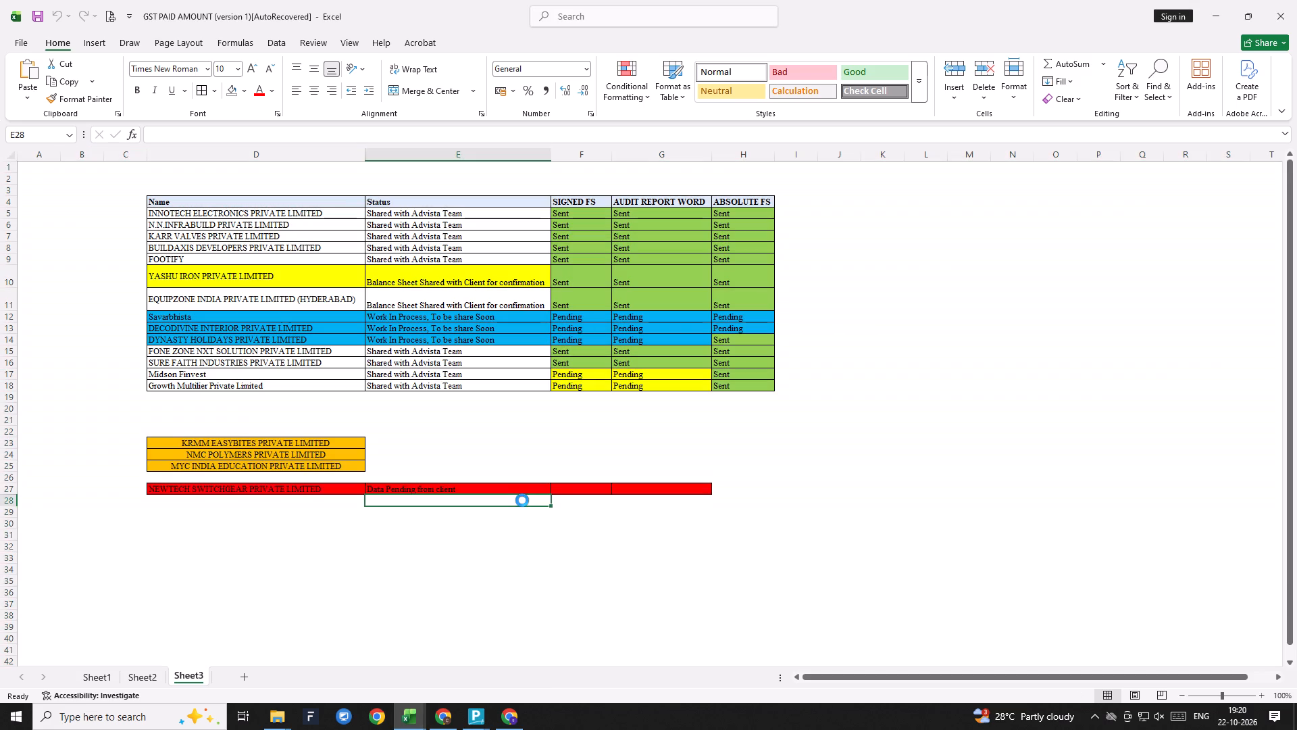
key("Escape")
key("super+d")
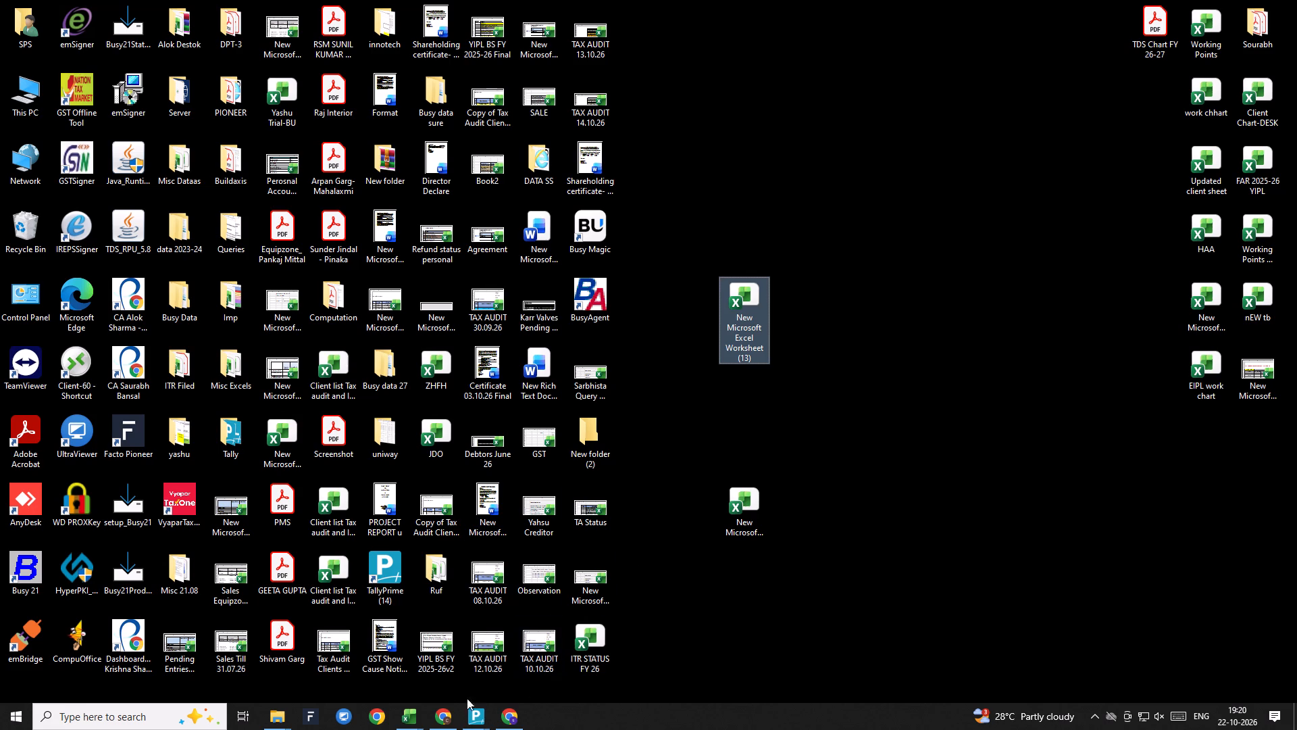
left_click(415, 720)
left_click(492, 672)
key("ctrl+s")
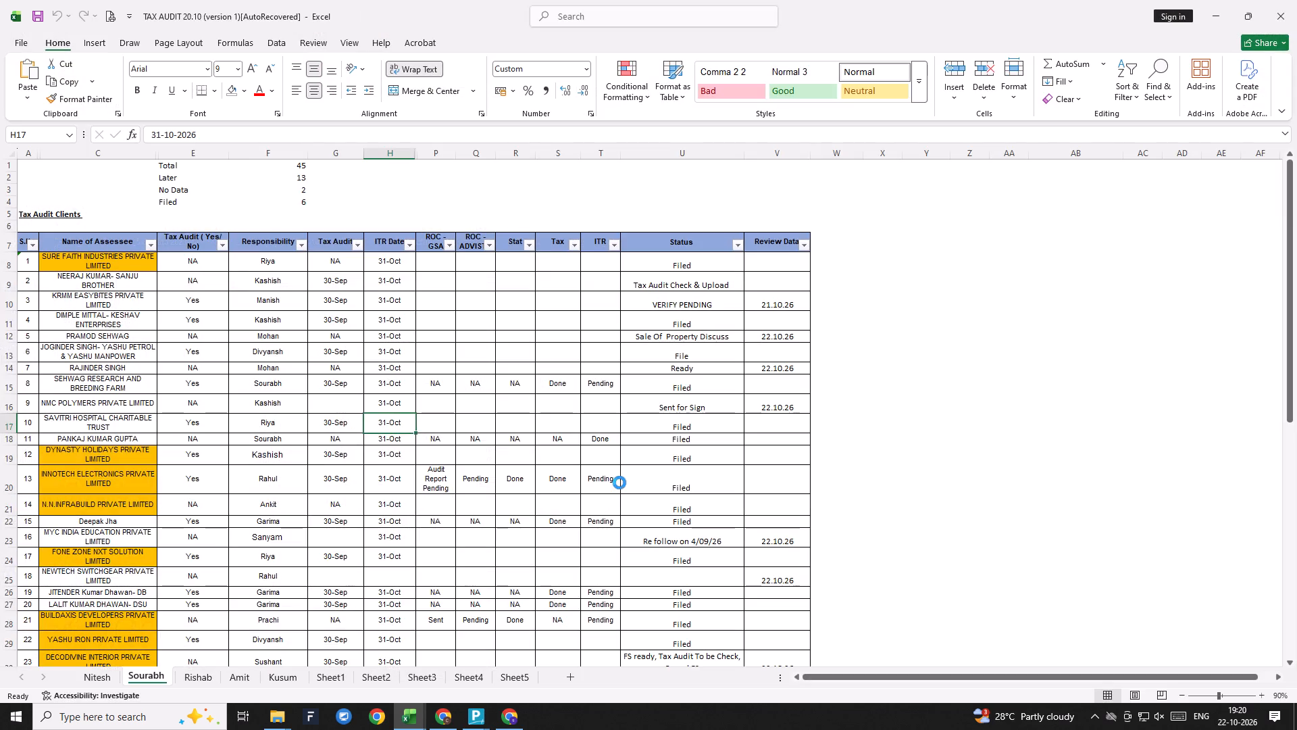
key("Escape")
In the GST PAID AMOUNT workbook, copy YASHU IRON's green Sent cells over SIGNED FS and AUDIT REPORT WORD for Midson Finvest and Growth Multilier Private Limited.
left_click(412, 715)
left_click(376, 674)
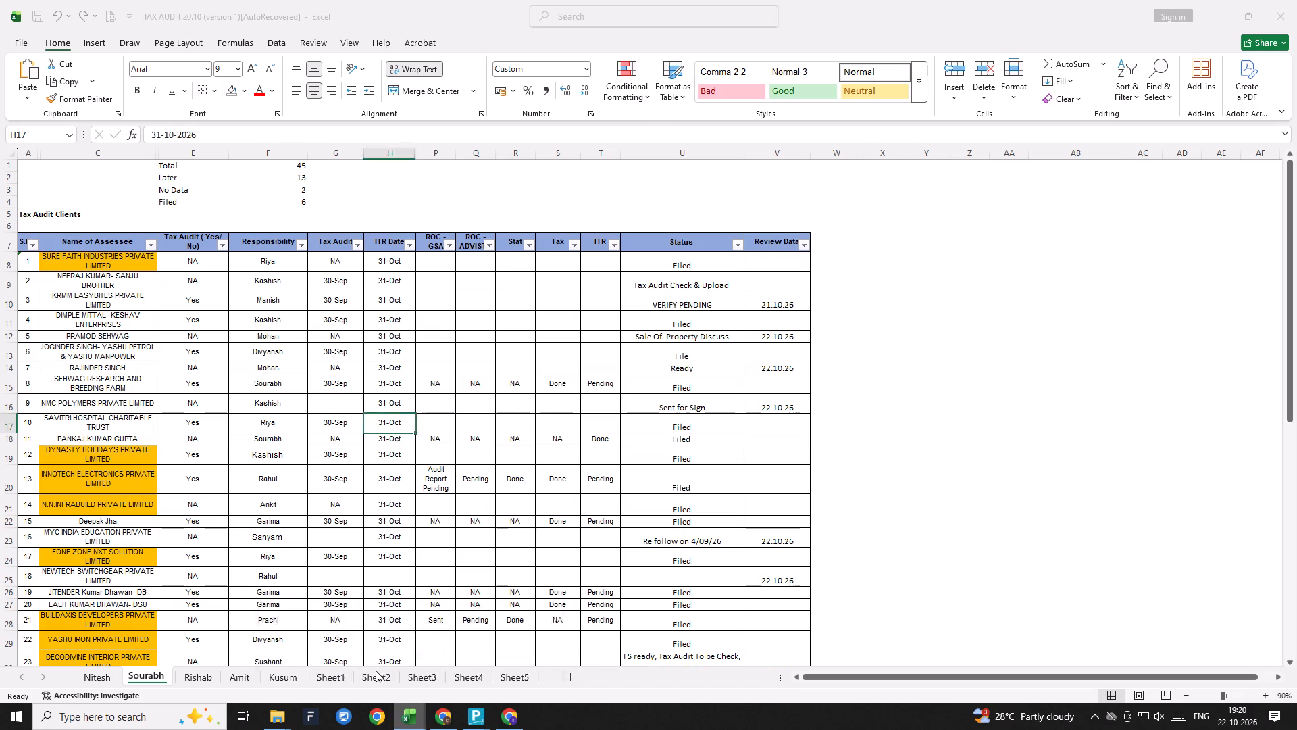
left_click(164, 199)
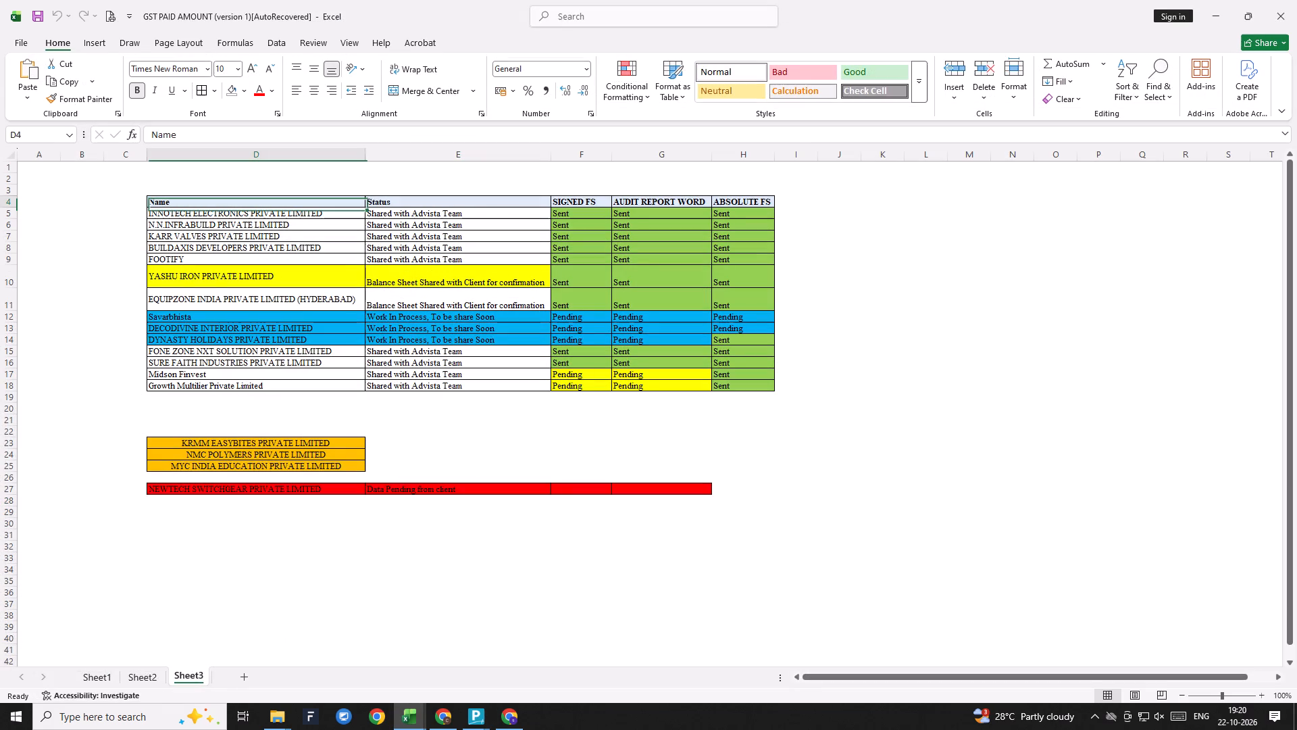
key("Down")
key("Right")
key("Right")
key("Down")
key("Down")
key("Down")
key("Down")
key("Down")
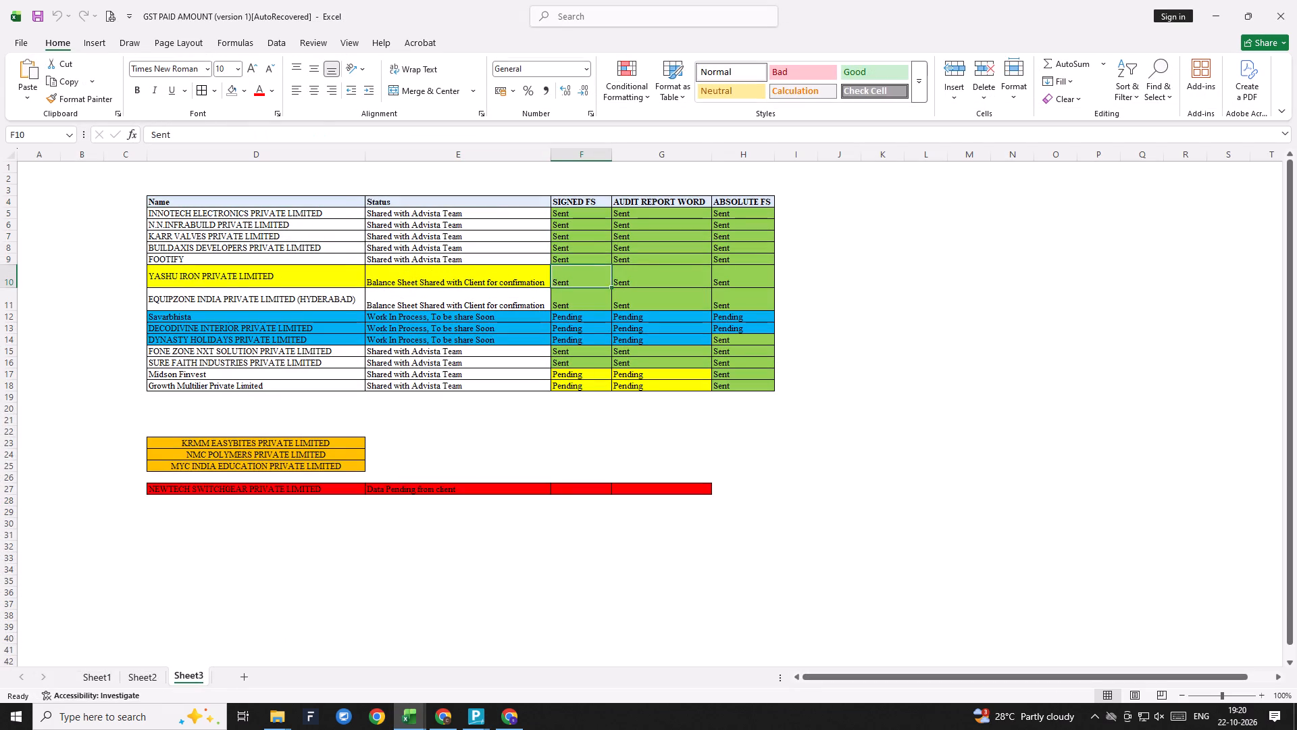
key("shift+Right")
key("ctrl+c")
key("Down")
key("Down")
key("Down")
key("Down")
key("Down")
key("Down")
key("Down")
key("shift+Down")
key("shift+Right")
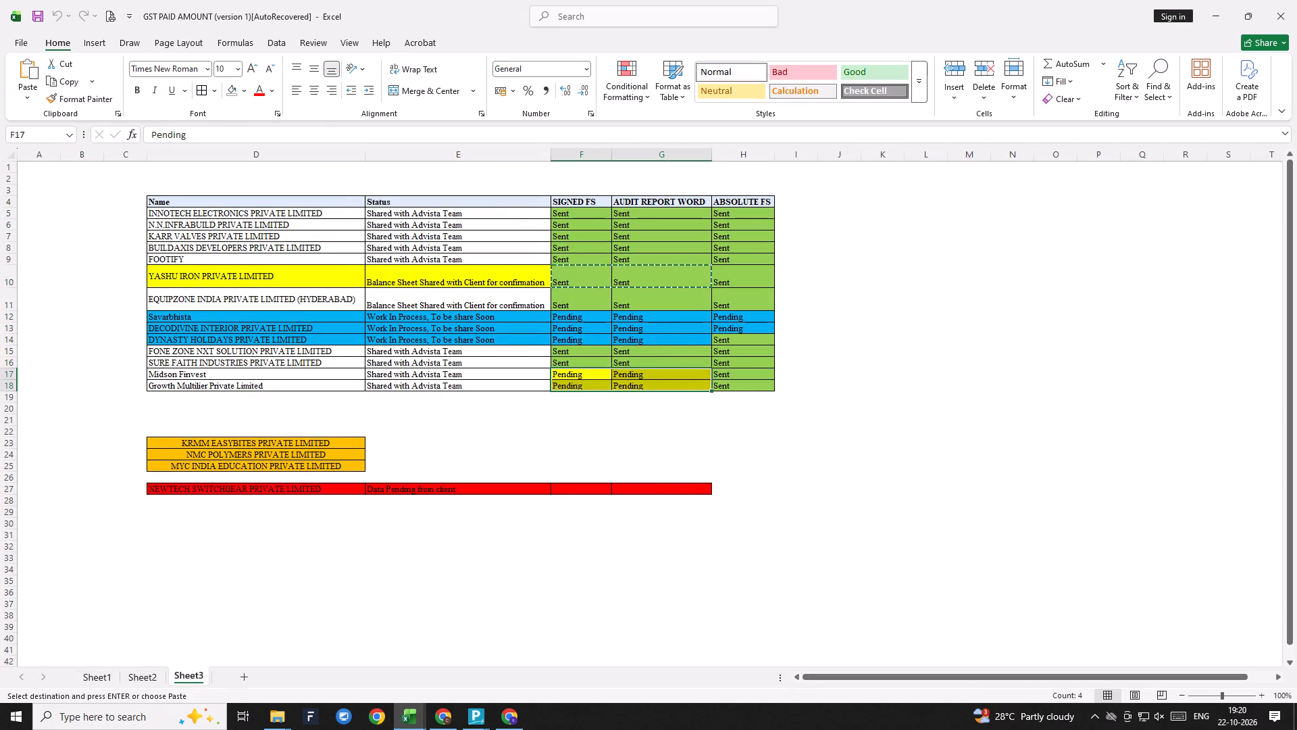
key("ctrl+v")
key("Escape")
Copy FOOTIFY's status "Shared with Advista Team" into the Status cell of YASHU IRON PRIVATE LIMITED.
key("Up")
key("Up")
key("Up")
key("Left")
key("Up")
key("Up")
key("Up")
key("Up")
key("Up")
key("Left")
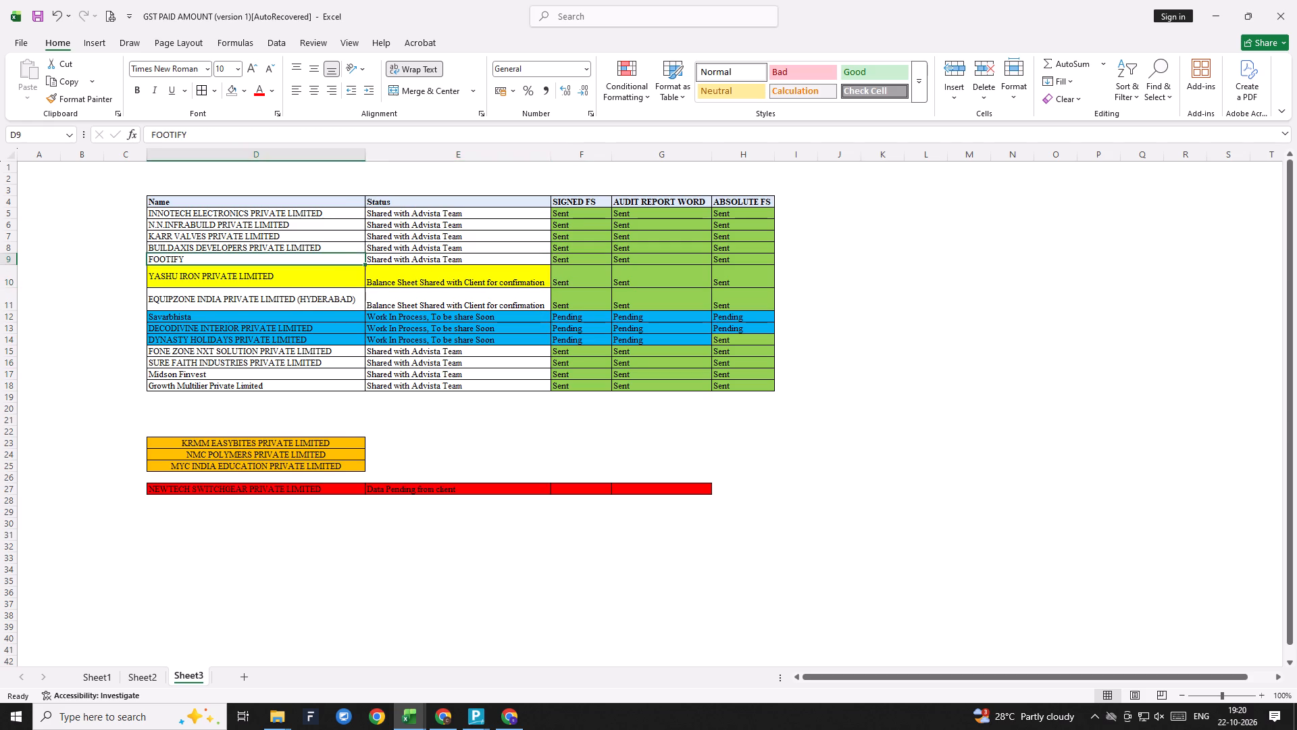
key("Right")
key("ctrl+c")
key("Down")
key("ctrl+v")
key("Escape")
Remove the yellow fill from the YASHU IRON PRIVATE LIMITED name cell.
key("Left")
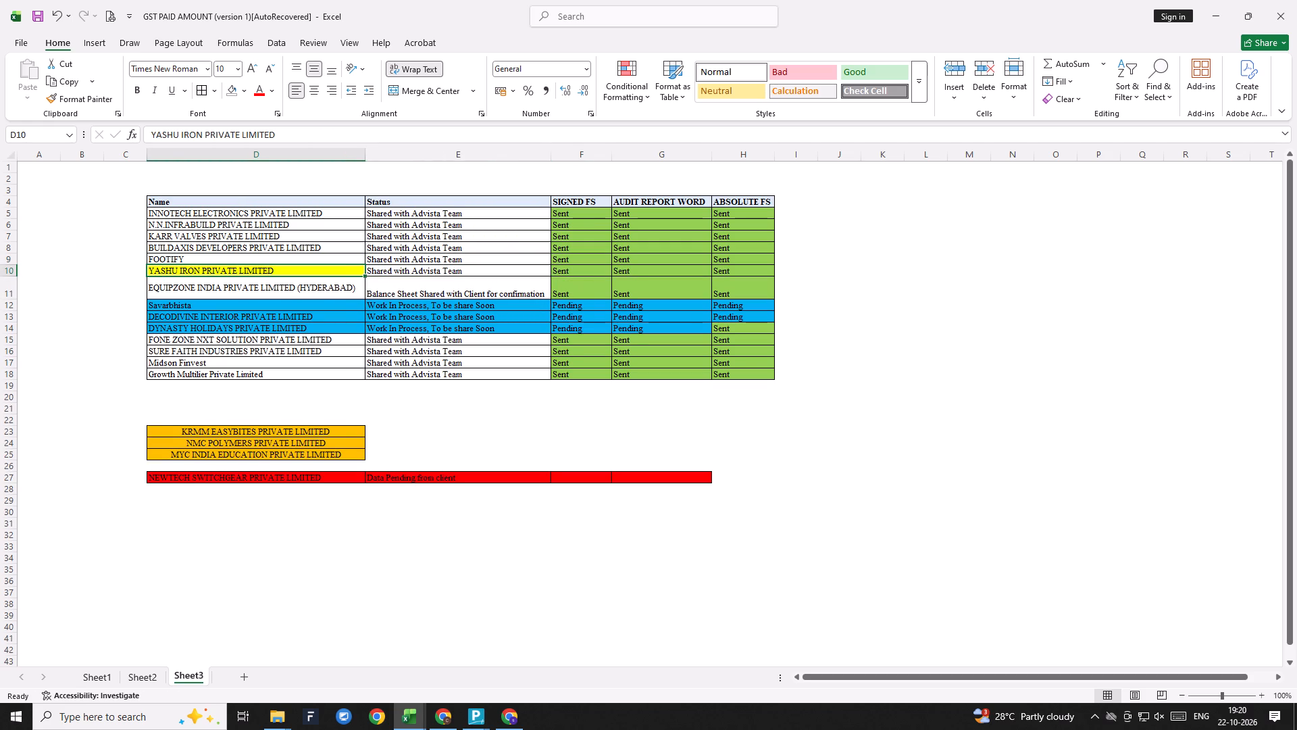
key("alt+h")
key("alt+h")
key("alt+n")
Copy EQUIPZONE INDIA's green Sent entry for AUDIT REPORT WORD into the same column for DYNASTY HOLIDAYS PRIVATE LIMITED.
key("Up")
key("Up")
key("Up")
key("Up")
key("Up")
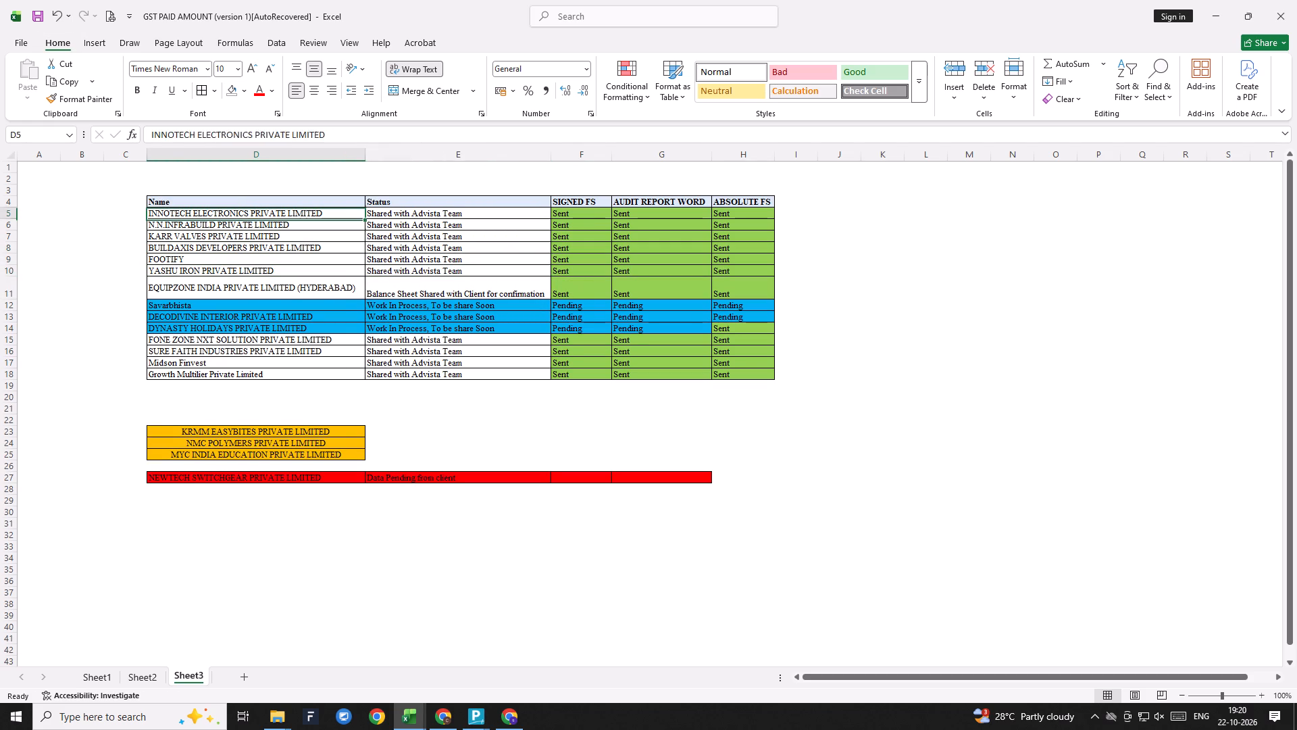
key("Right")
key("Right")
key("Down")
key("Down")
key("Down")
key("Down")
key("Down")
key("Down")
key("Right")
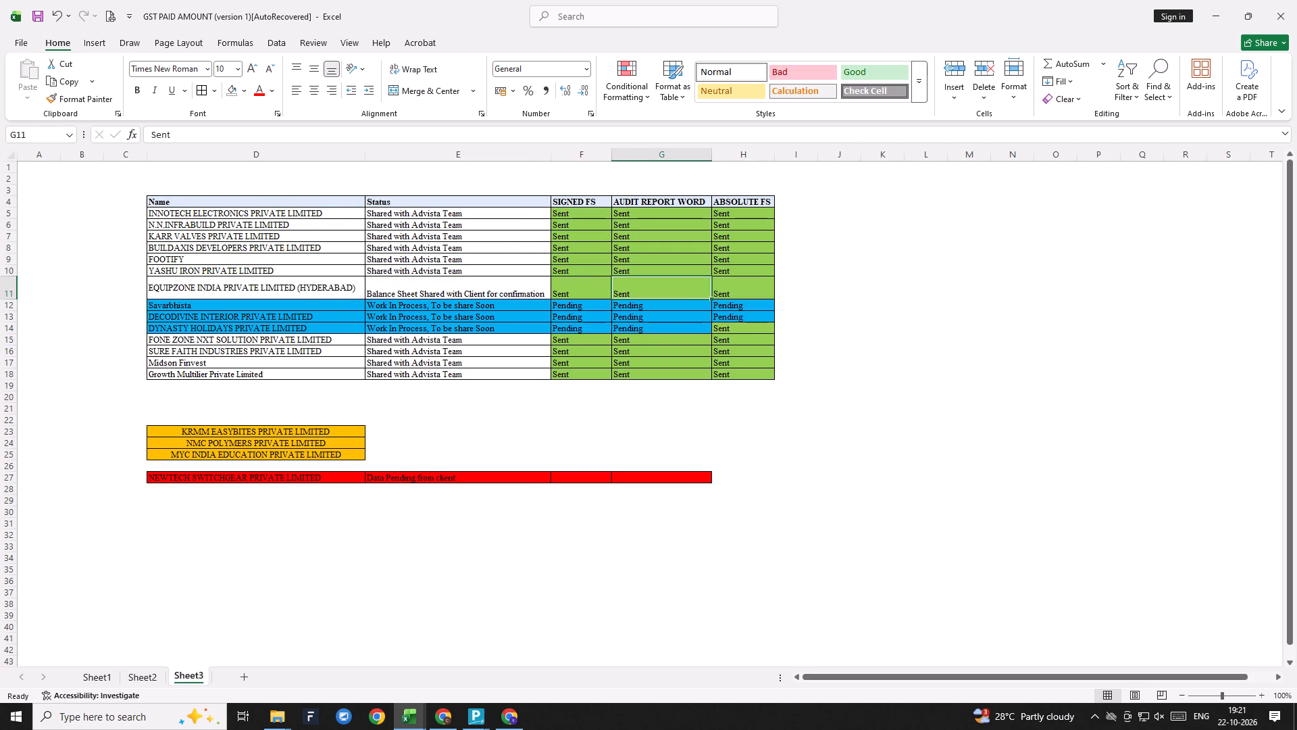
key("Down")
key("Up")
key("ctrl+c")
key("Down")
key("Down")
key("Down")
key("ctrl+v")
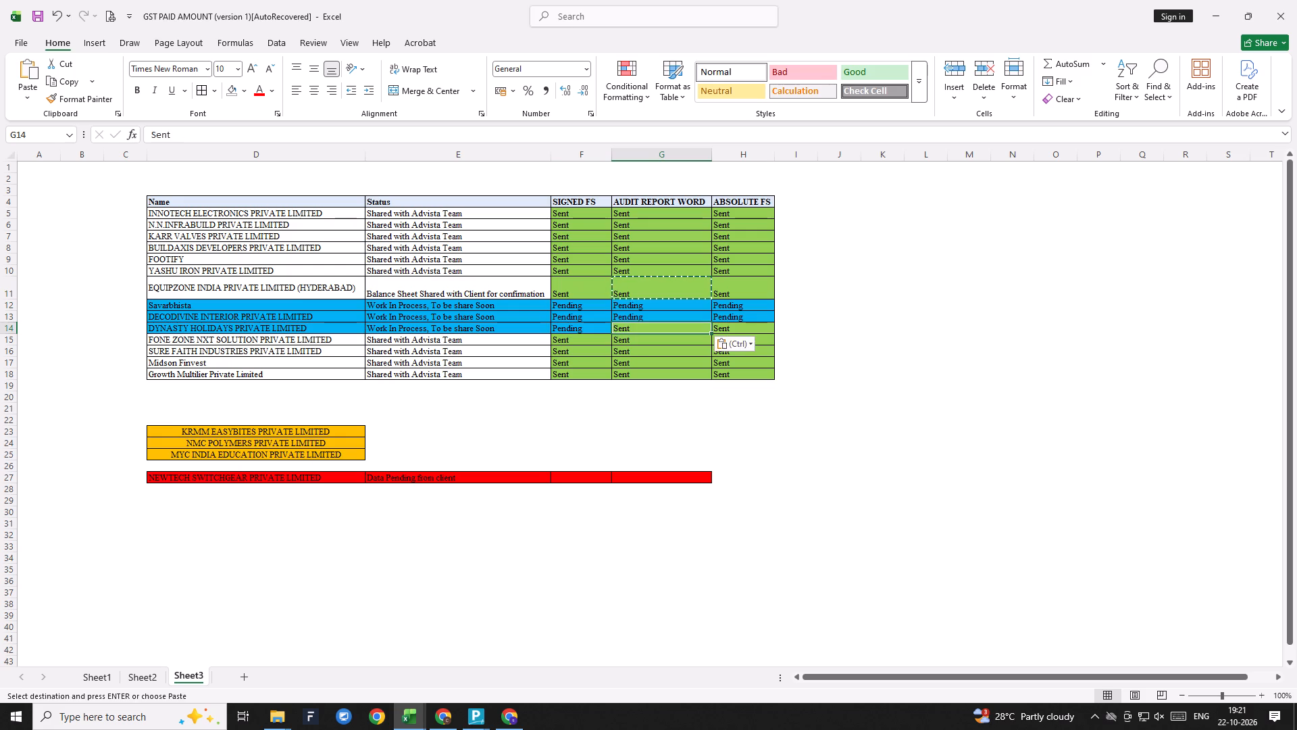
key("Escape")
Copy the status table, from the Name header through Growth Multilier Private Limited, into a new sheet of the TAX AUDIT 20.10 workbook.
key("Up")
key("Up")
key("Left")
key("Up")
key("Left")
key("Up")
key("Up")
key("Up")
key("Up")
key("Up")
key("Left")
key("Up")
key("Up")
key("shift+Right")
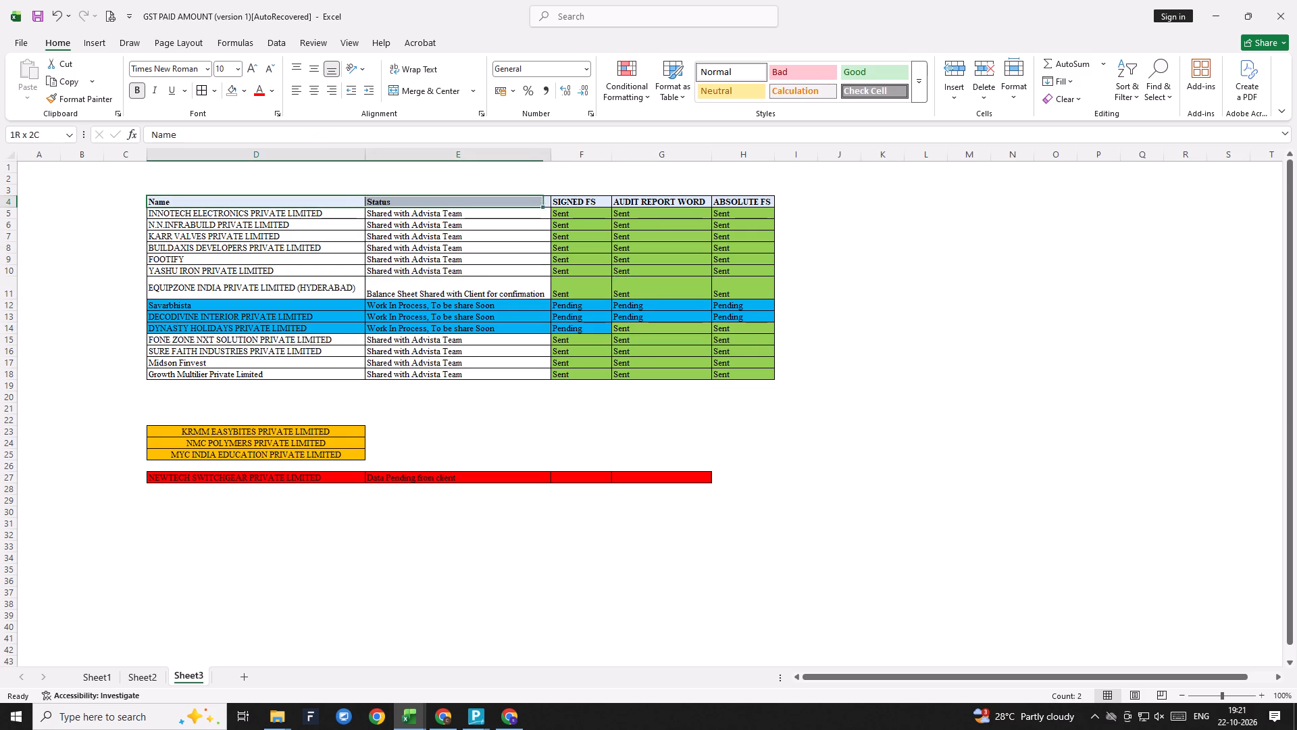
key("shift+Right")
key("shift+Right")
key("shift+Right")
key("shift+Down")
key("shift+Down")
key("shift+Down")
key("shift+Down")
key("shift+Down")
key("shift+Down")
key("shift+Down")
key("shift+Down")
key("shift+Down")
key("shift+Down")
key("shift+Down")
key("shift+Down")
key("shift+Down")
key("shift+Down")
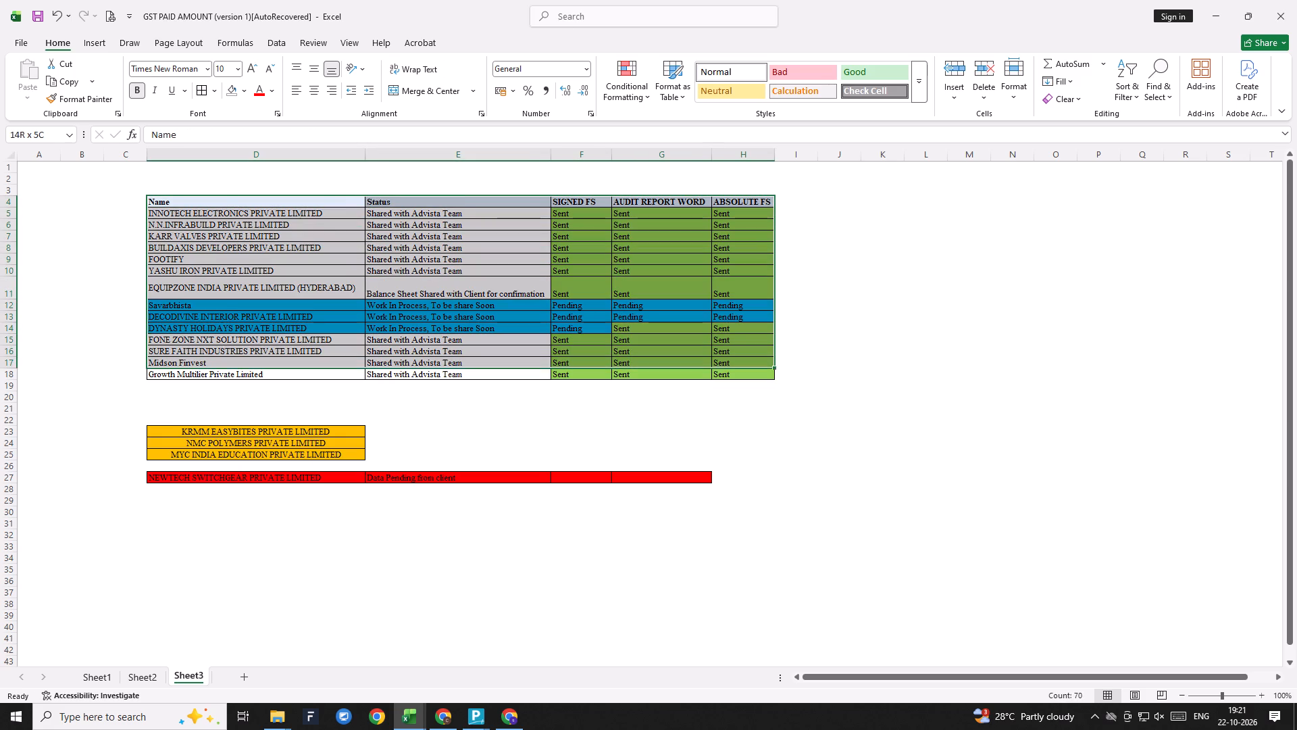
key("shift+Down")
key("ctrl+c")
key("alt+Tab")
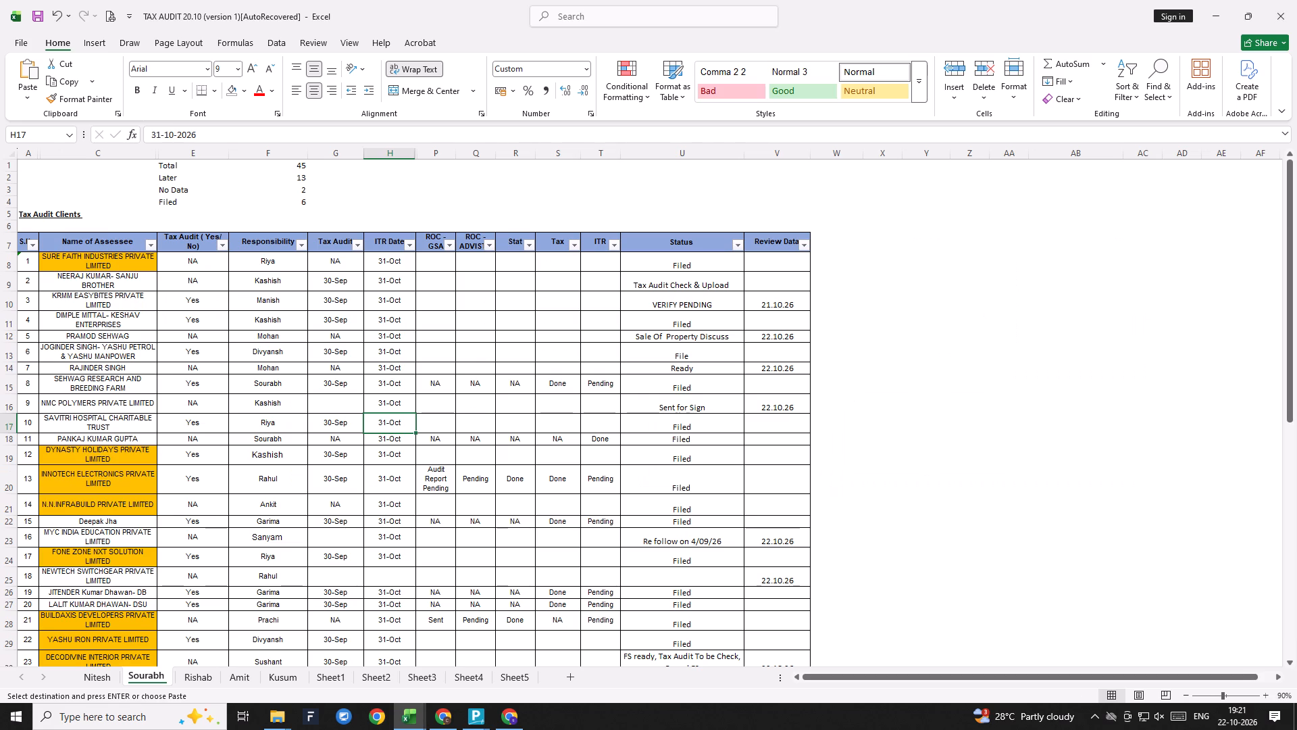
key("alt+Tab")
key("alt+Tab")
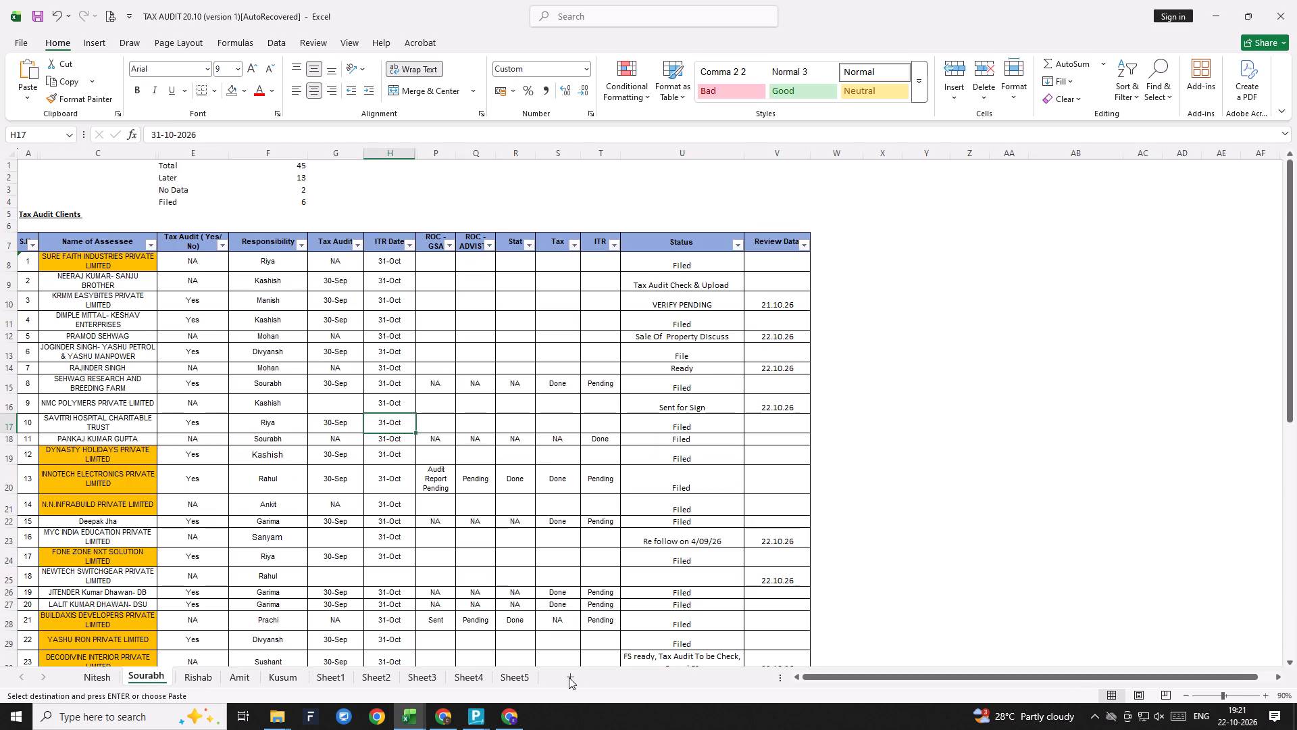
left_click(512, 675)
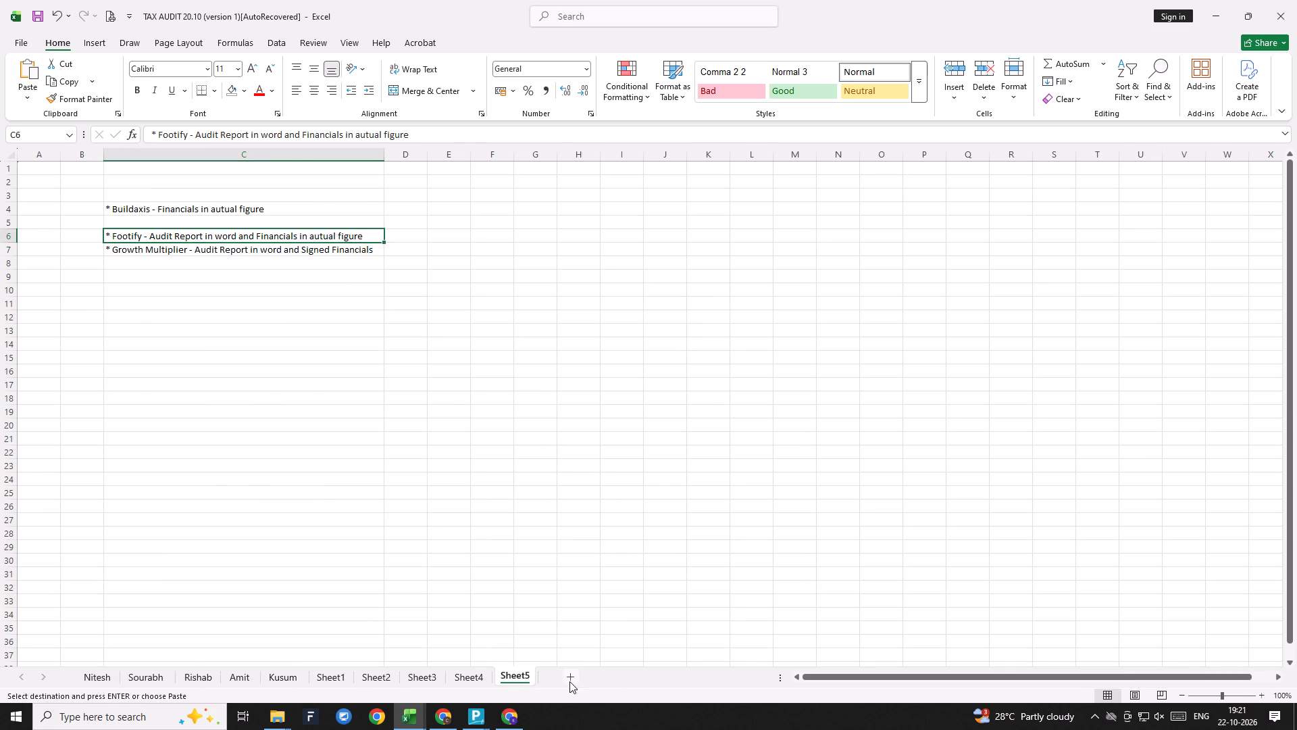
left_click(569, 681)
key("ctrl+v")
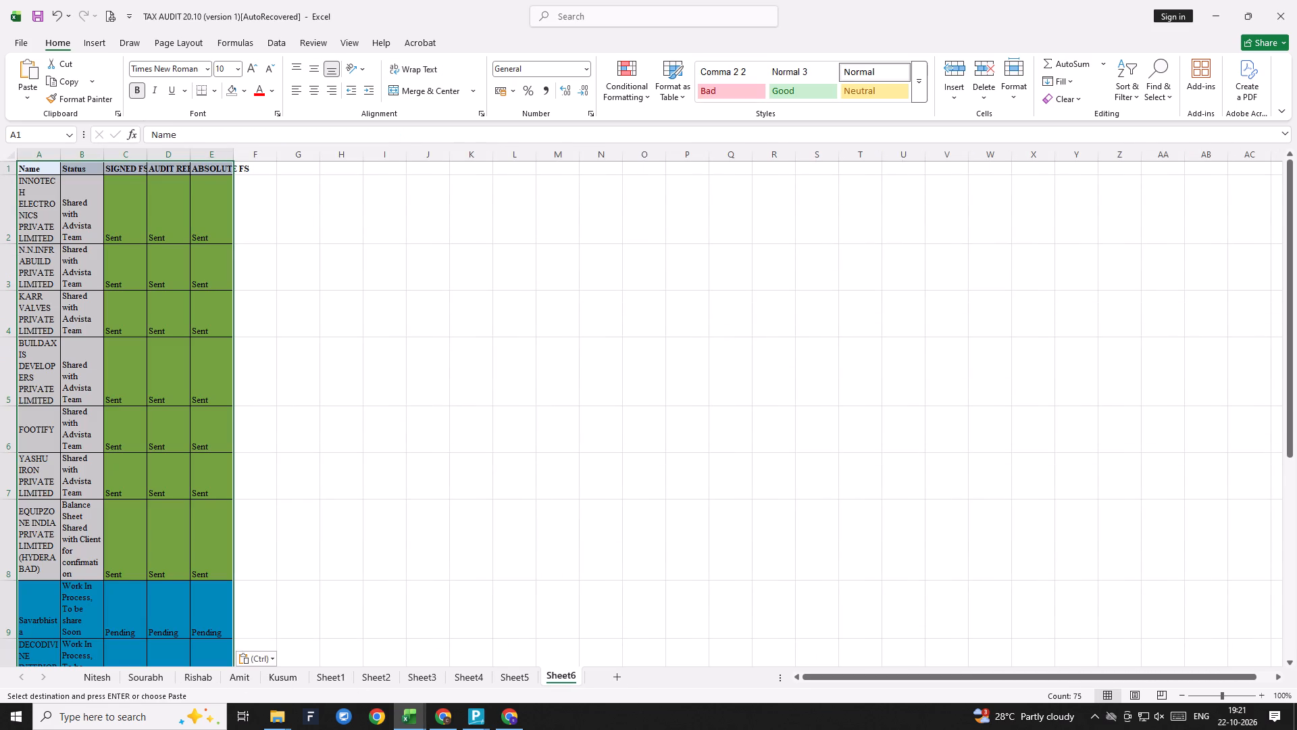
AutoFit the column widths of the pasted status table.
key("alt+h")
key("alt+o")
key("alt+i")
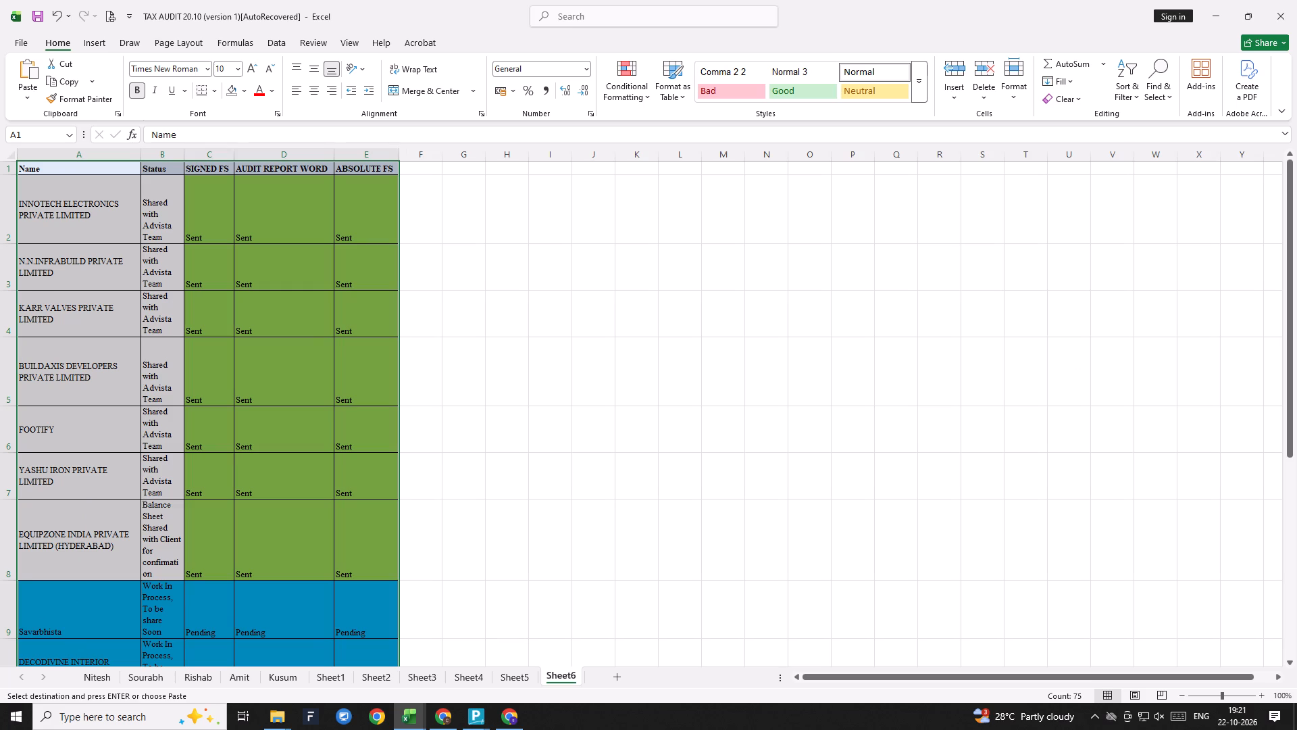
Save the tax audit workbook as TAX AUDIT 22 in the Downloads folder and close it.
key("ctrl+s")
key("Escape")
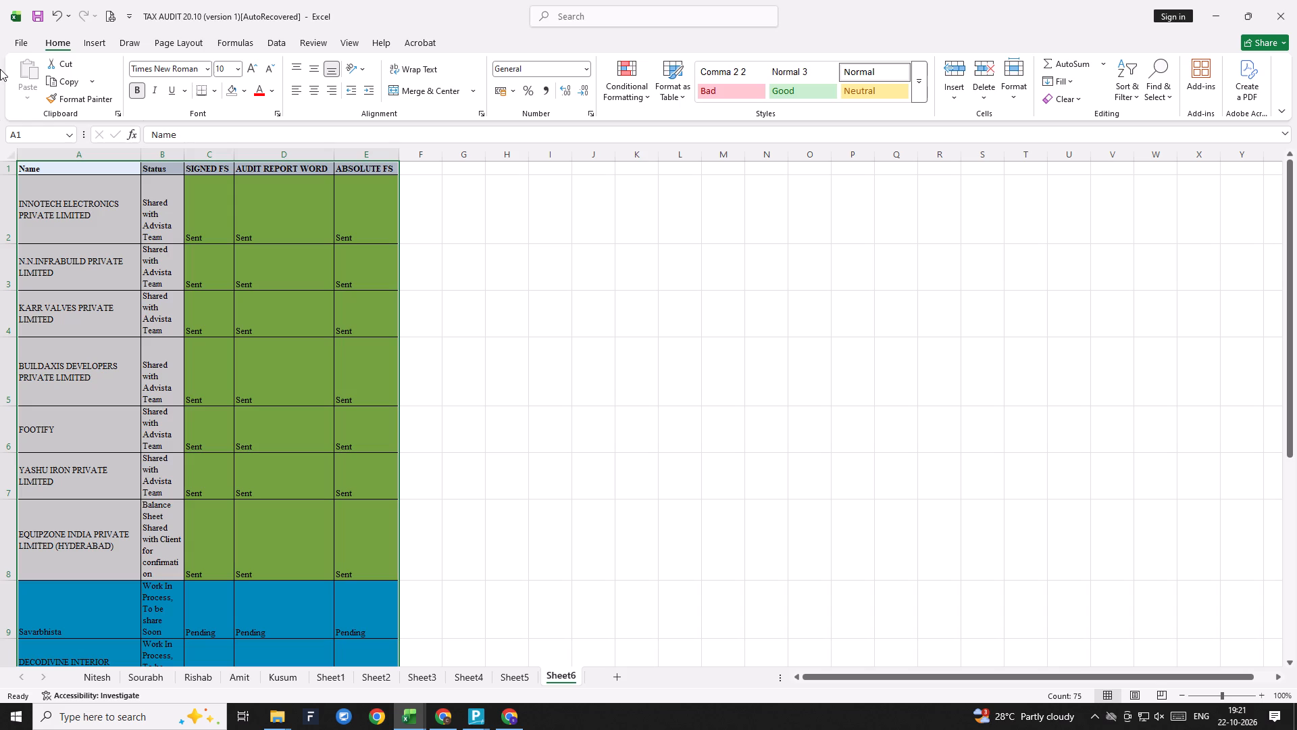
left_click(24, 47)
left_click(59, 220)
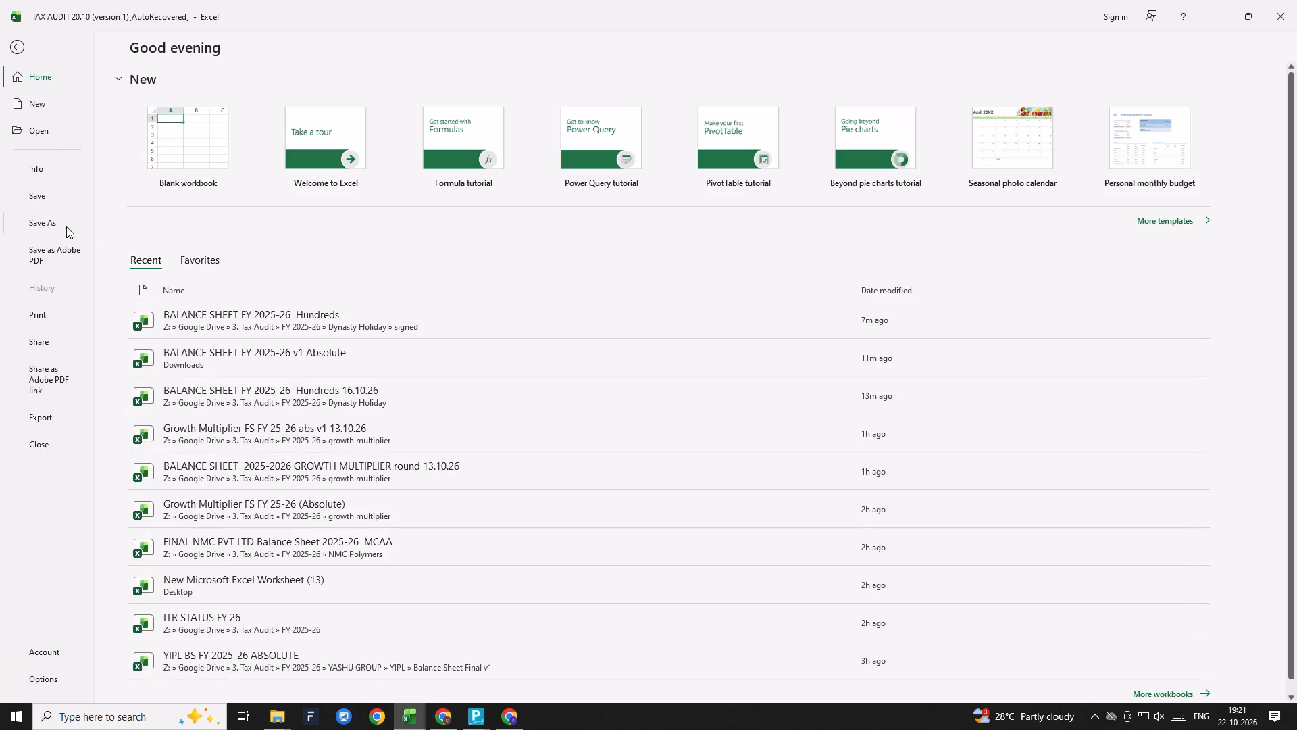
left_click(194, 340)
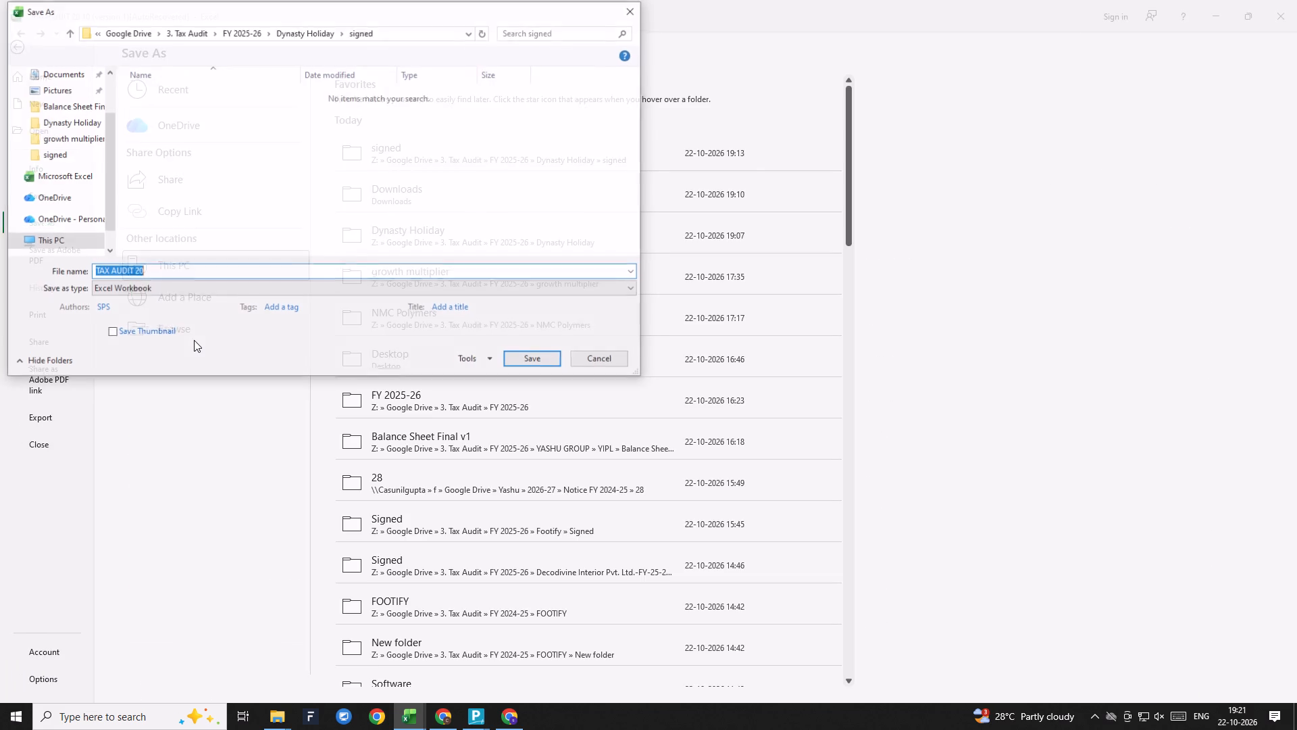
left_click(101, 94)
left_click(111, 93)
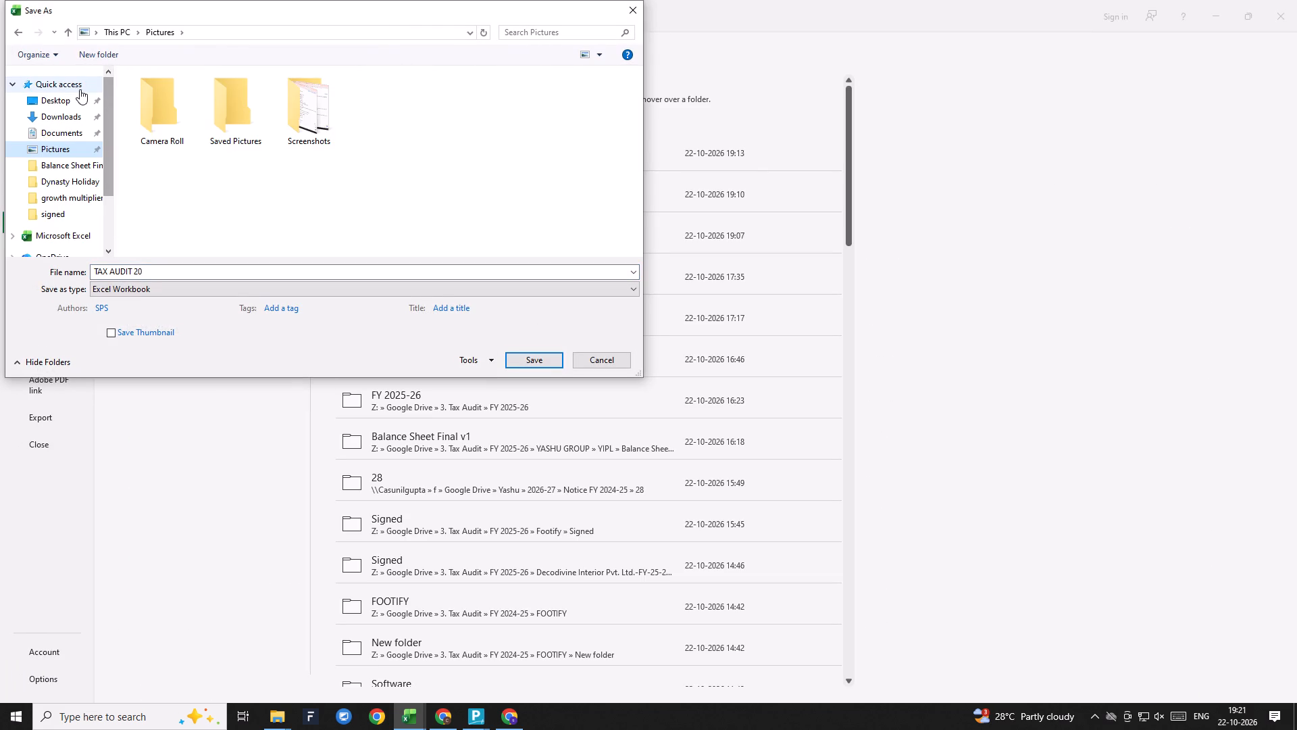
left_click(76, 118)
left_click(175, 271)
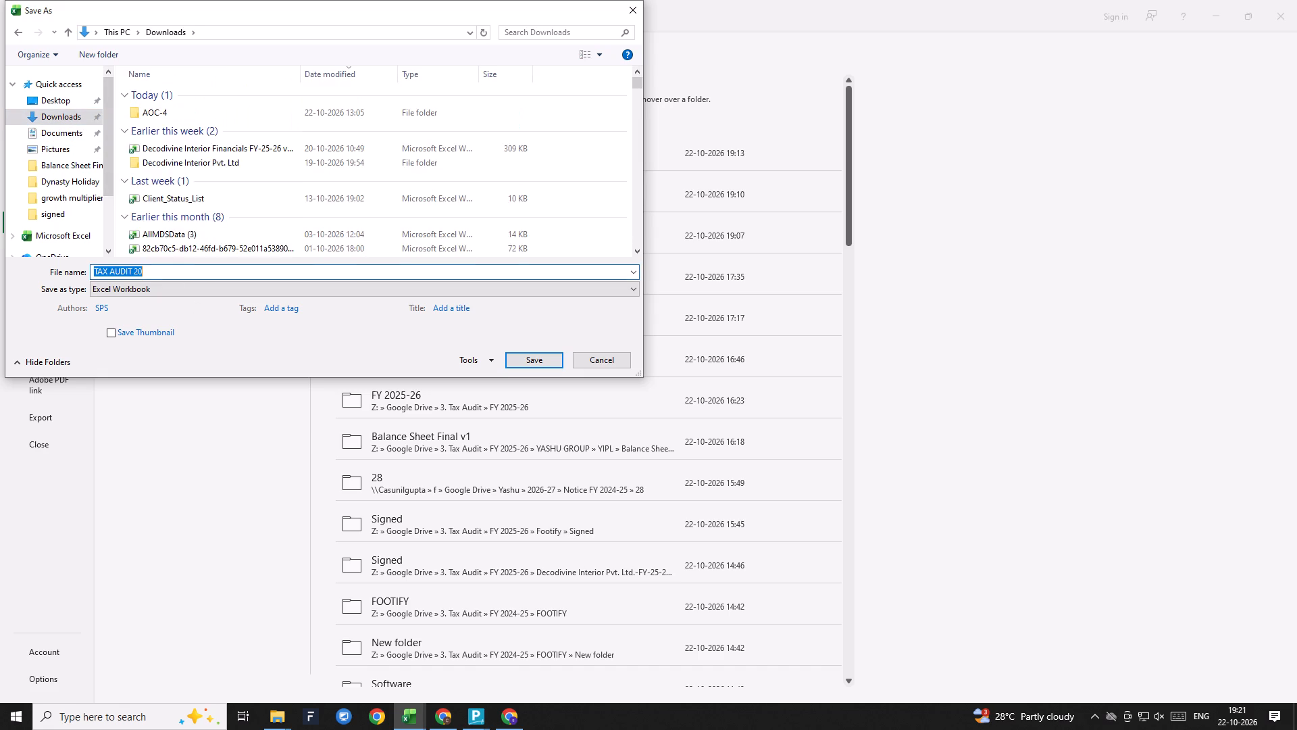
key("Right")
key("BackSpace")
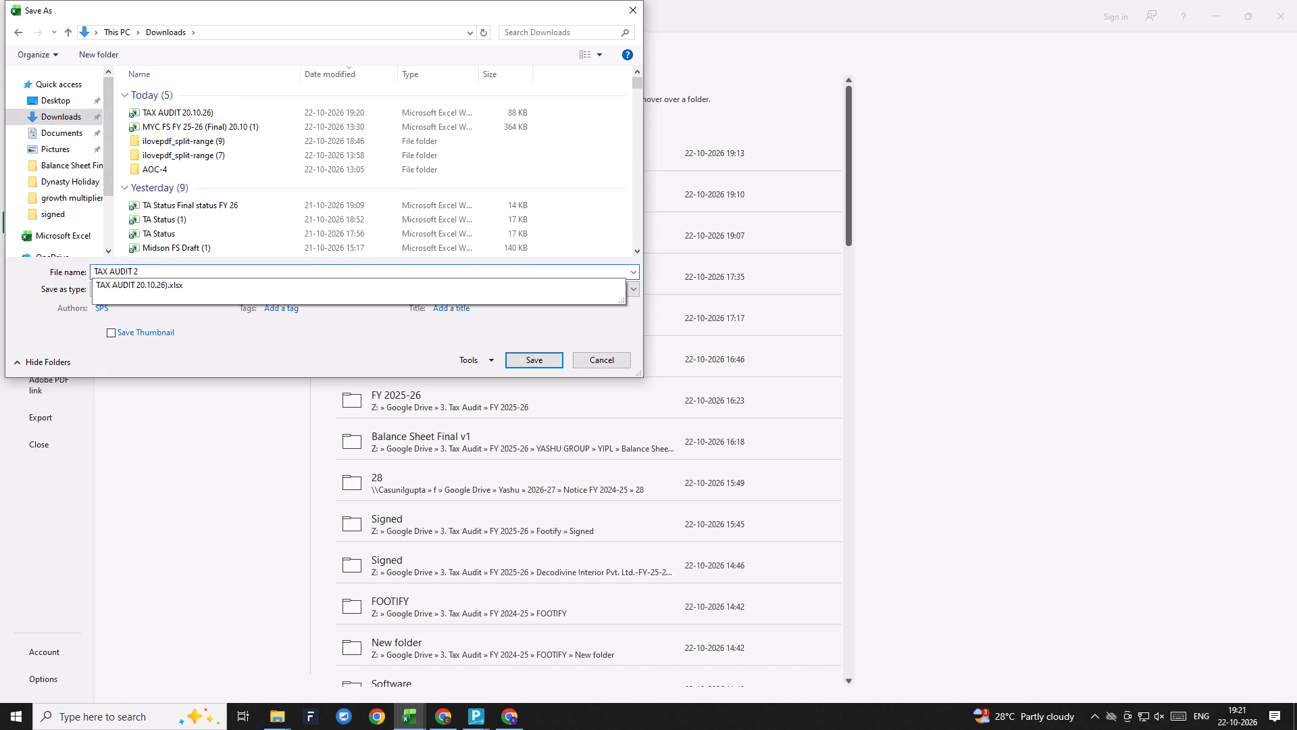
key("2")
left_click(535, 365)
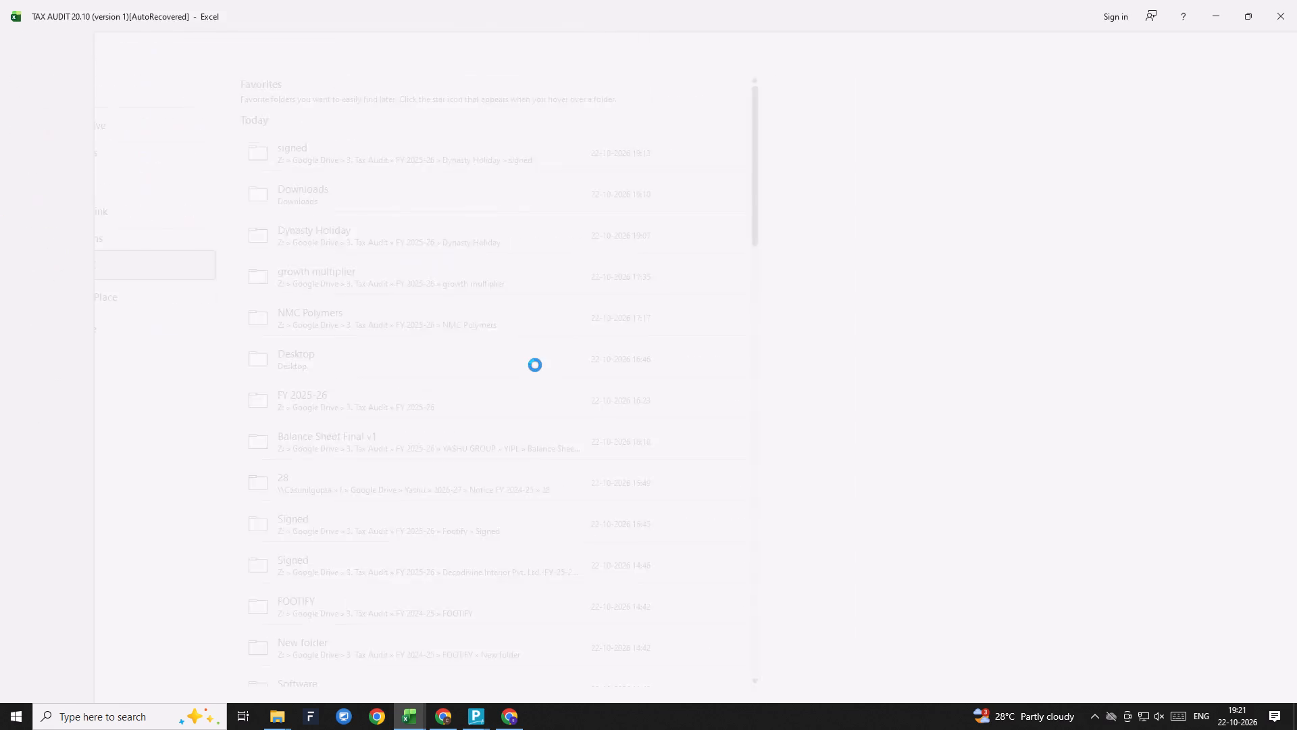
key("ctrl+s")
left_click(1296, 0)
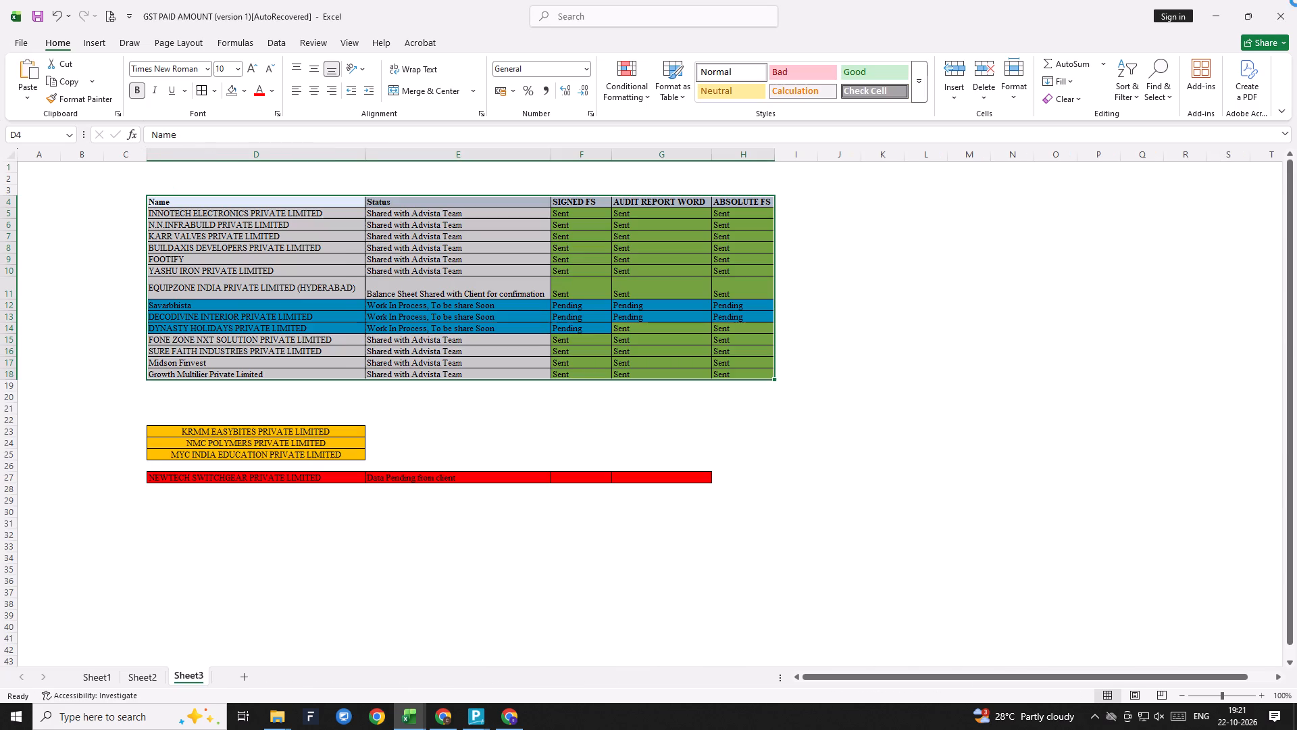
Close the GST PAID AMOUNT workbook, saving its changes as GST PAID AMOUNT(AutoRecovered) in the Downloads folder.
key("ctrl+s")
key("ctrl+s")
left_click(1296, 0)
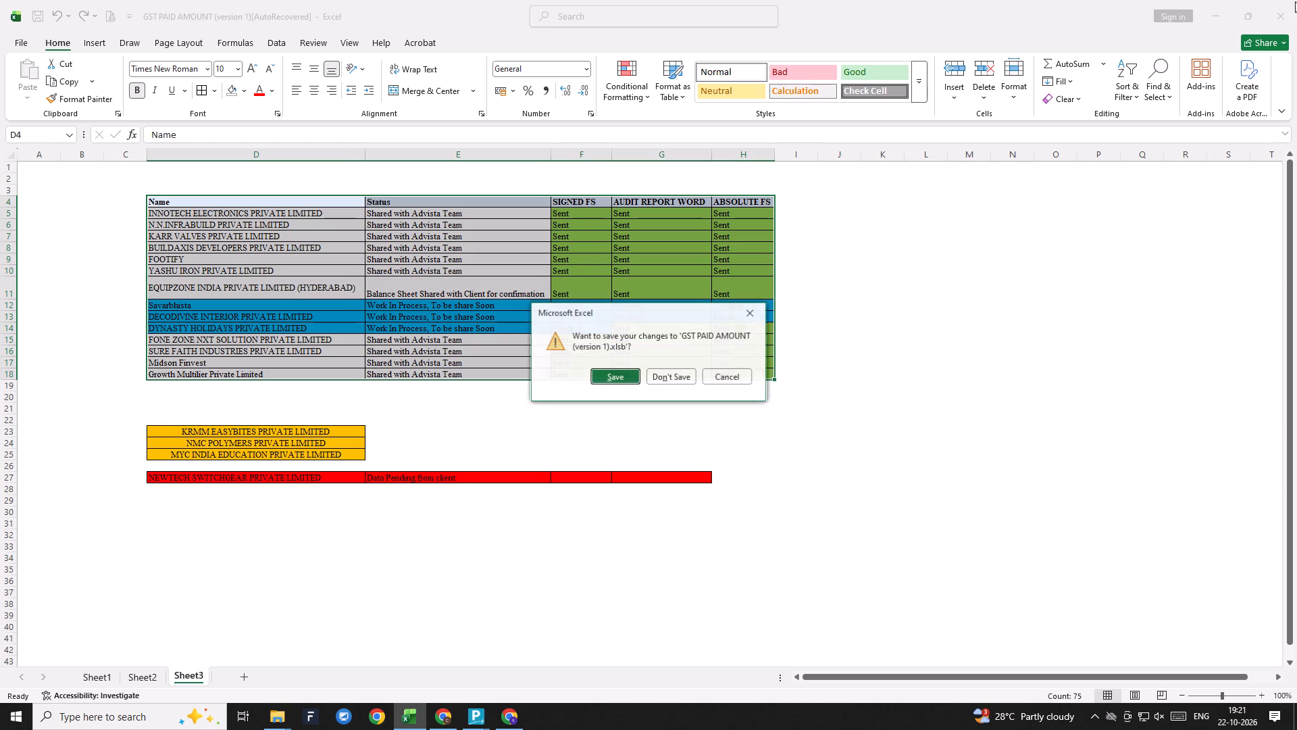
key("Escape")
left_click(704, 462)
key("ctrl+s")
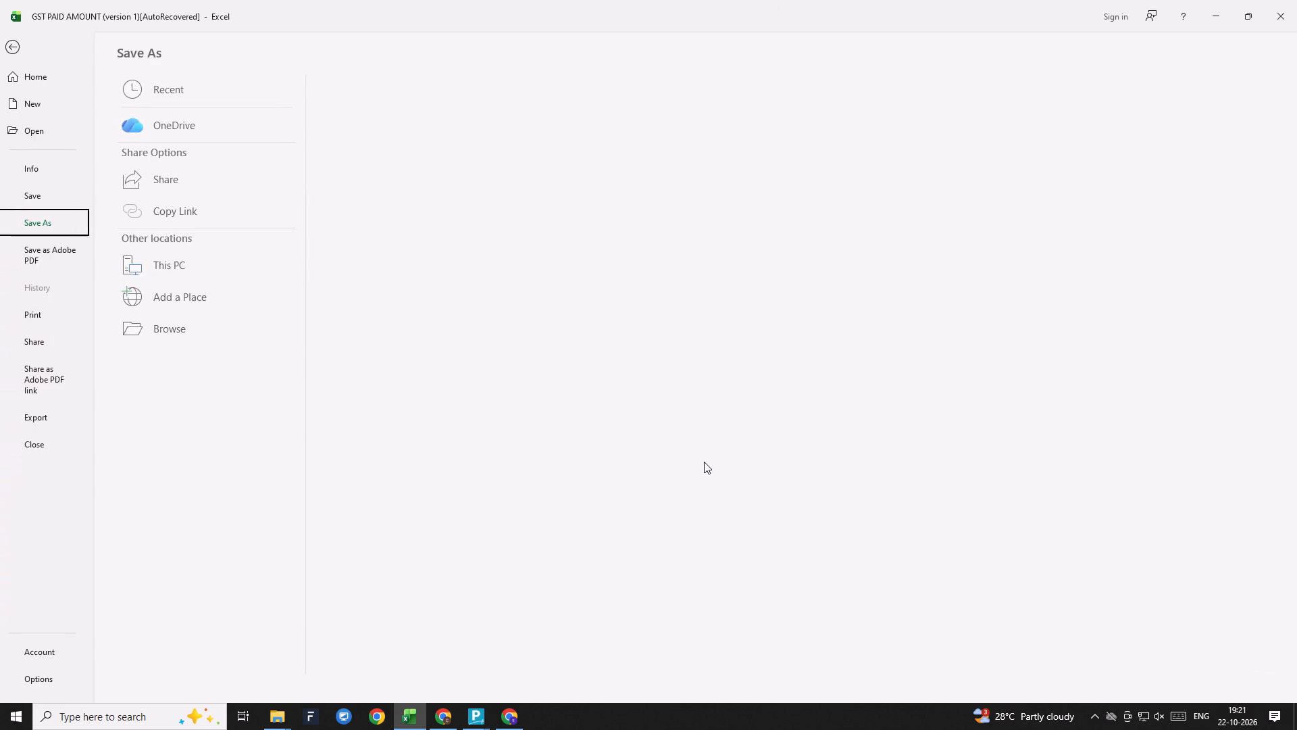
key("Escape")
left_click(1296, 0)
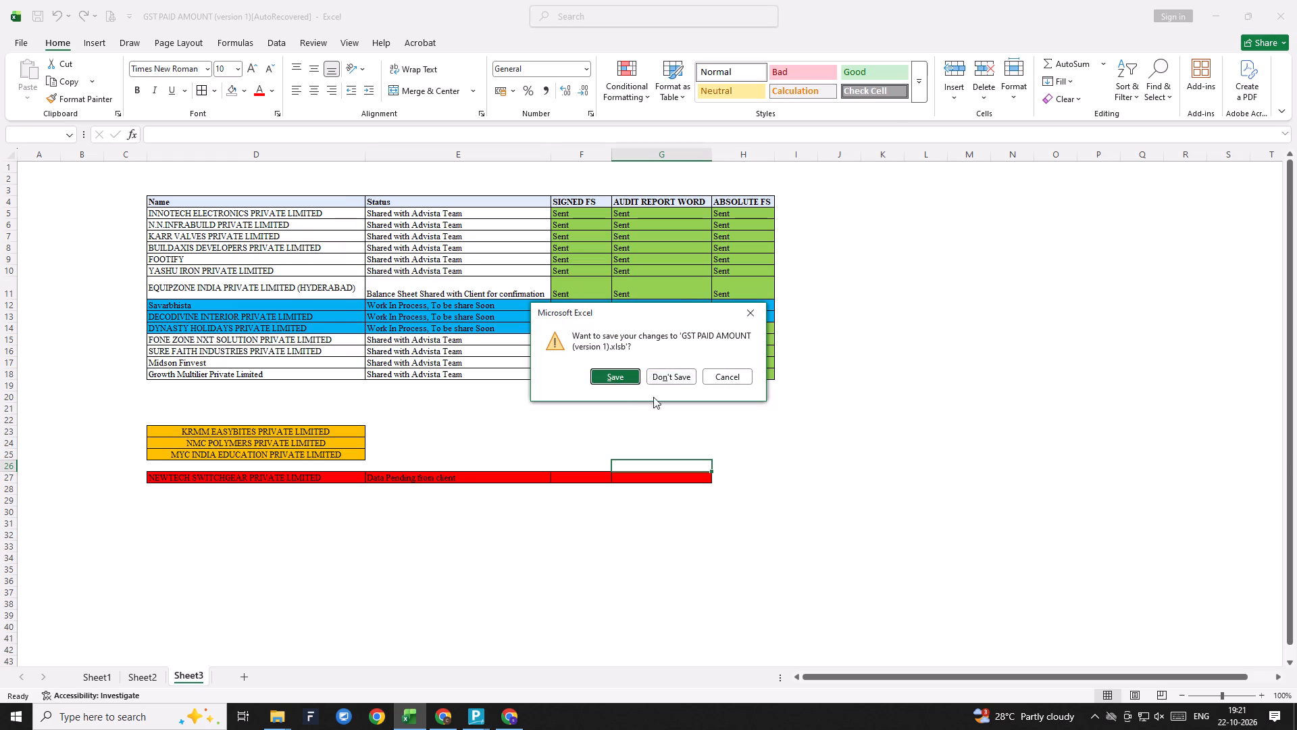
left_click(615, 374)
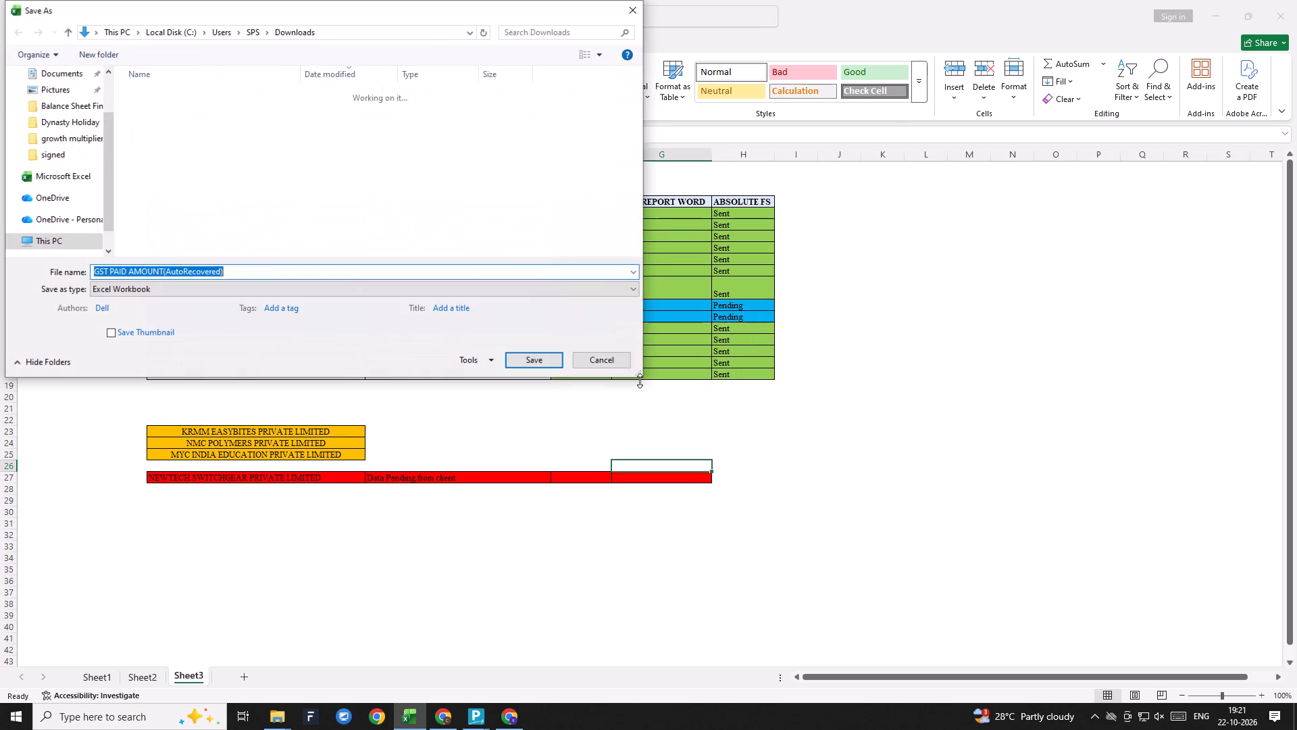
left_click(540, 364)
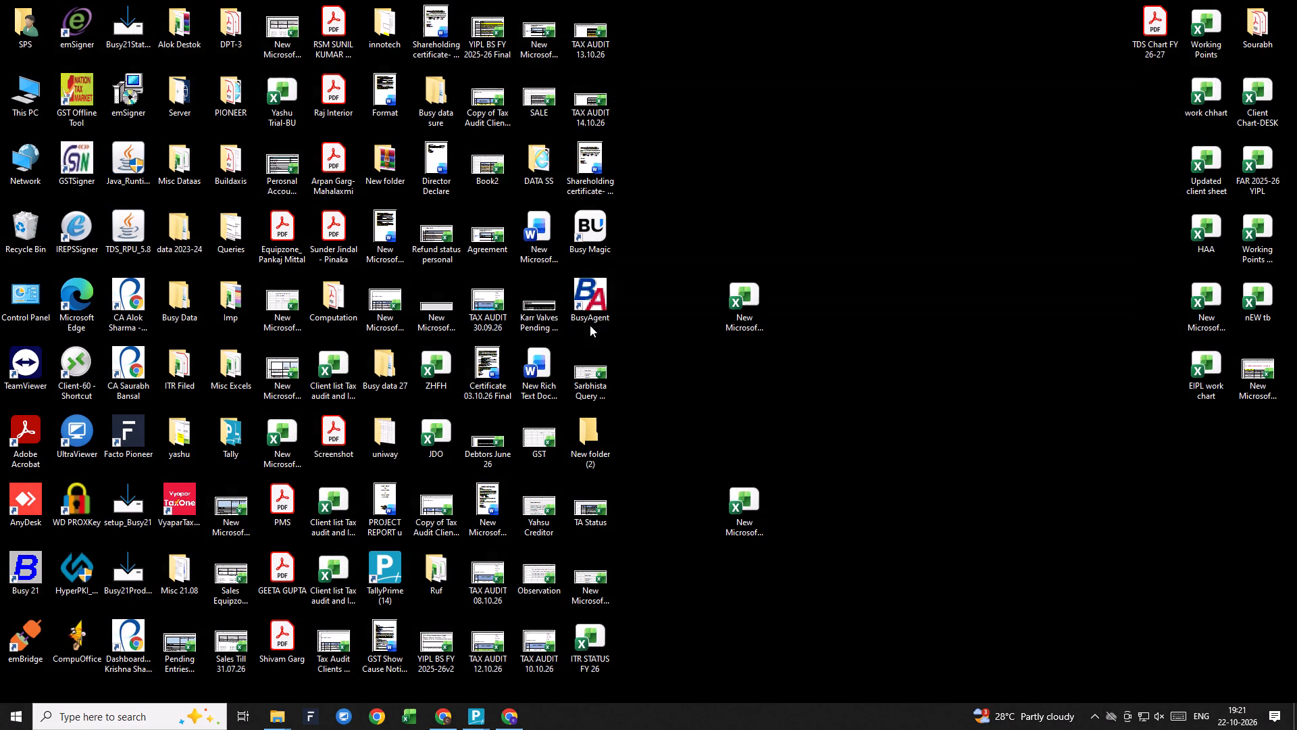
Switch to the Chrome window showing the UDIN portal and close it.
left_click(508, 720)
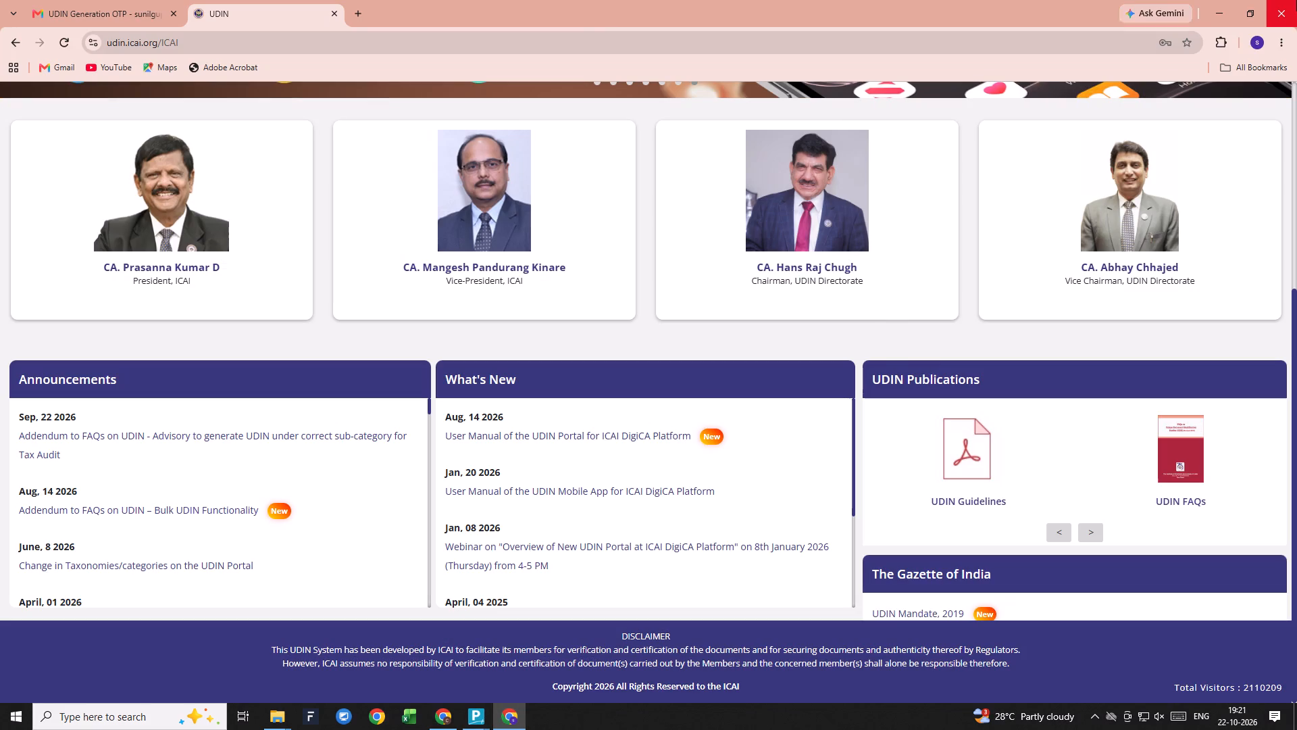
left_click(1296, 0)
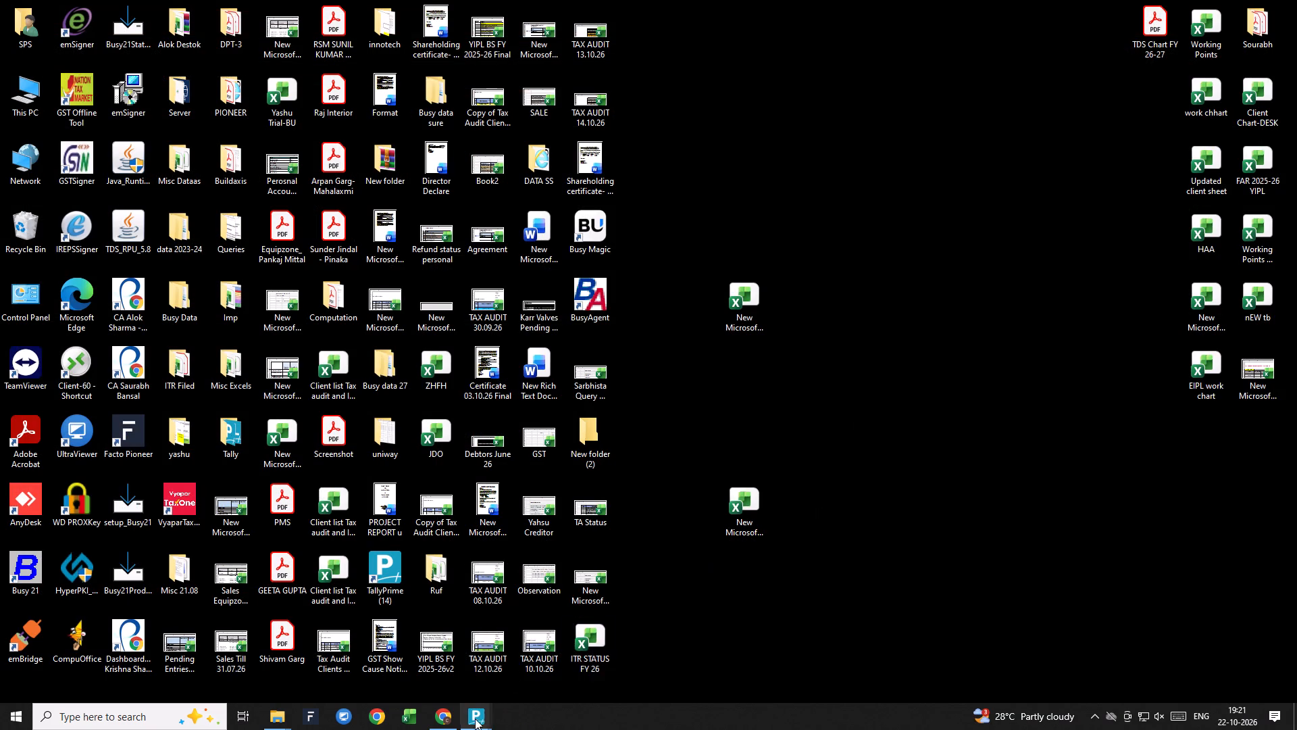
Switch to TallyPrime, exit Myc India Education's open reports back to the Gateway of Tally, and quit the program.
left_click(475, 719)
left_click(544, 643)
key("Escape")
key("Escape")
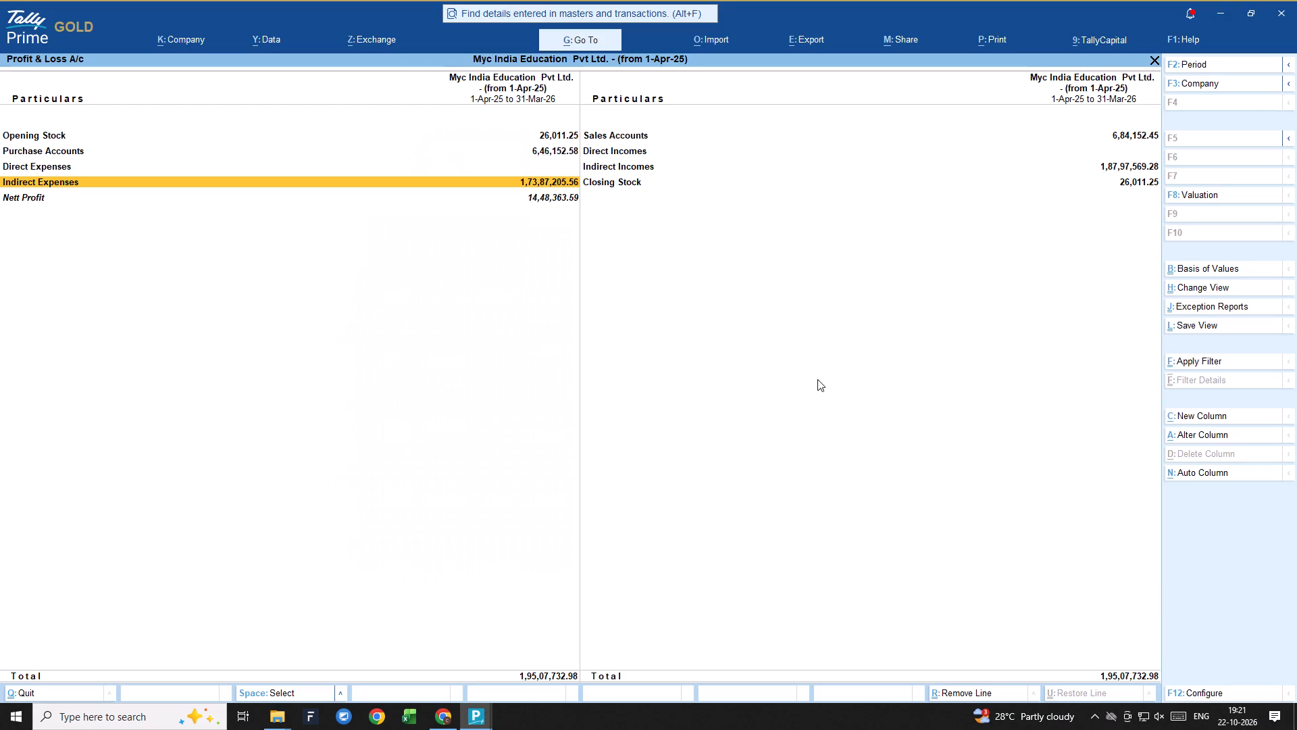
key("Escape")
left_click(597, 313)
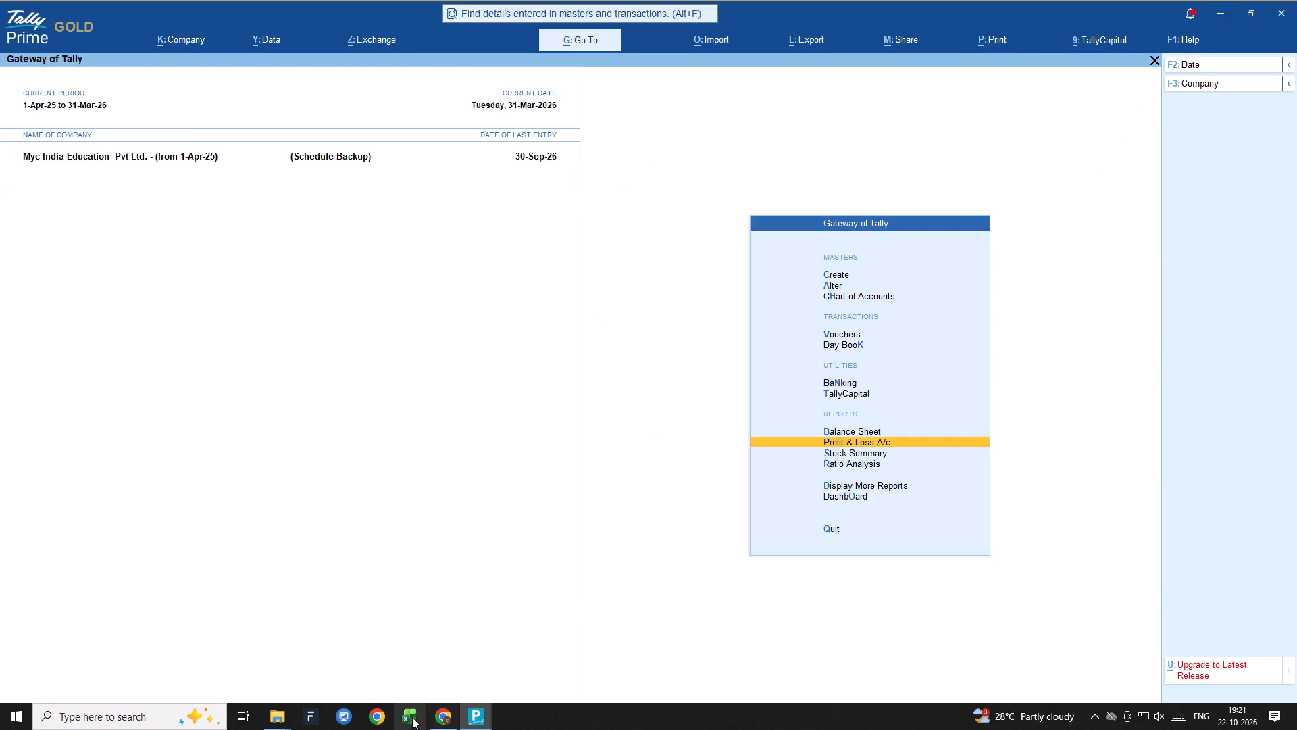
key("Escape")
key("Escape")
key("Return")
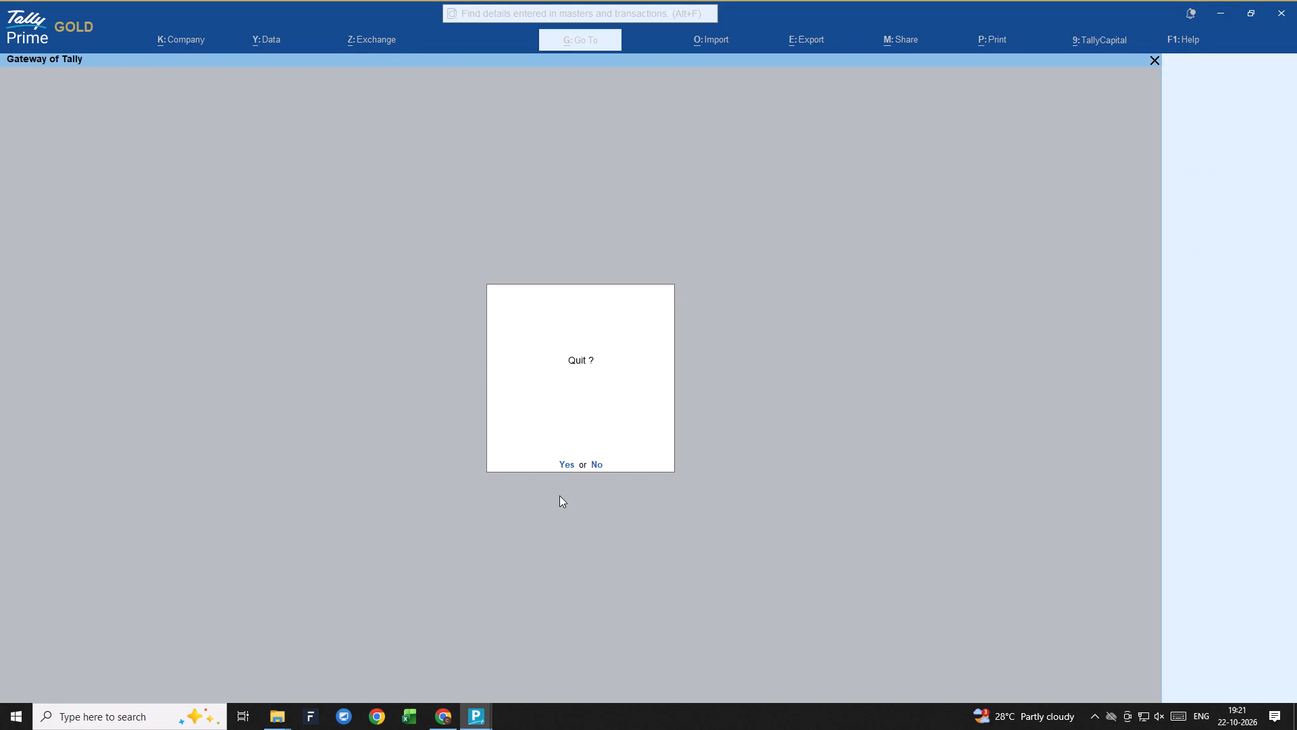